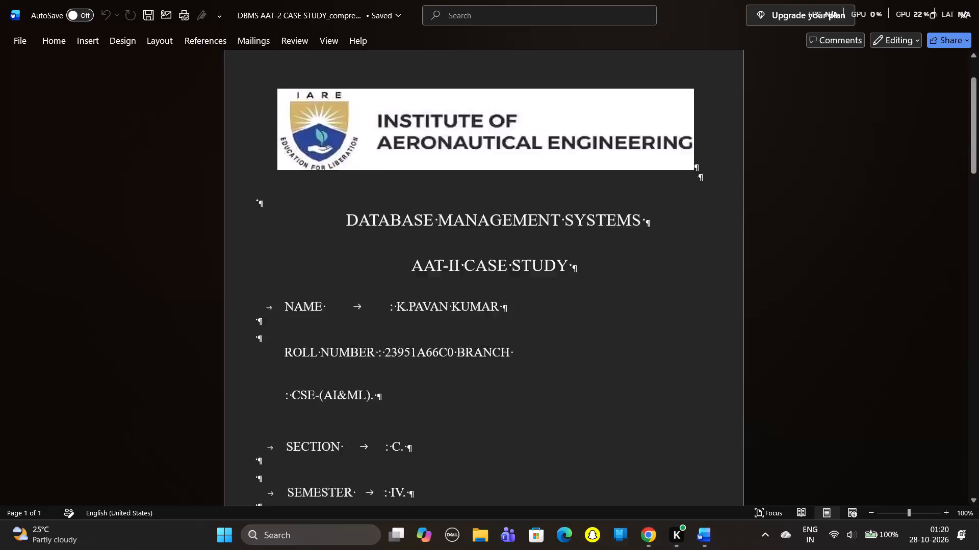
# Change the section letter on the case study's cover page to B.
pyautogui.scroll(-2, 523, 212)
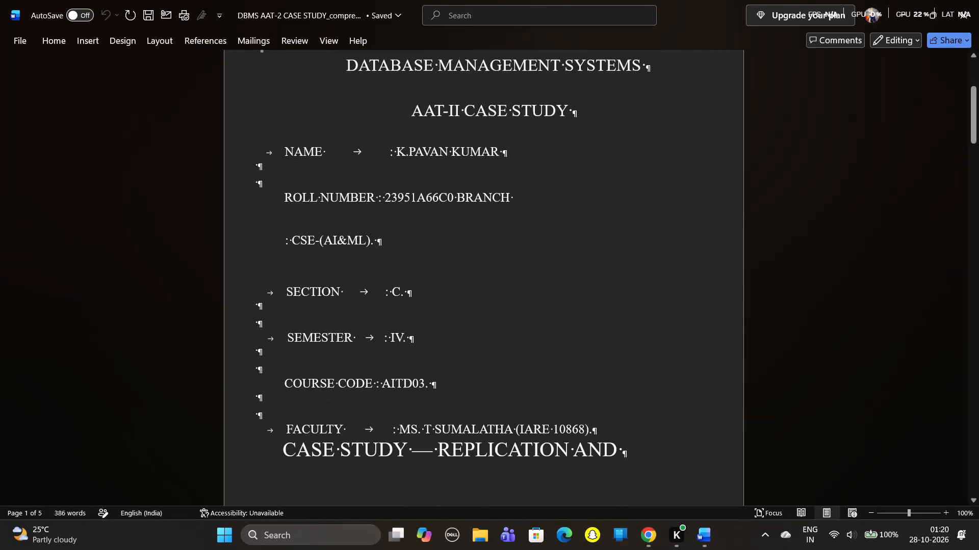
pyautogui.click(402, 295)
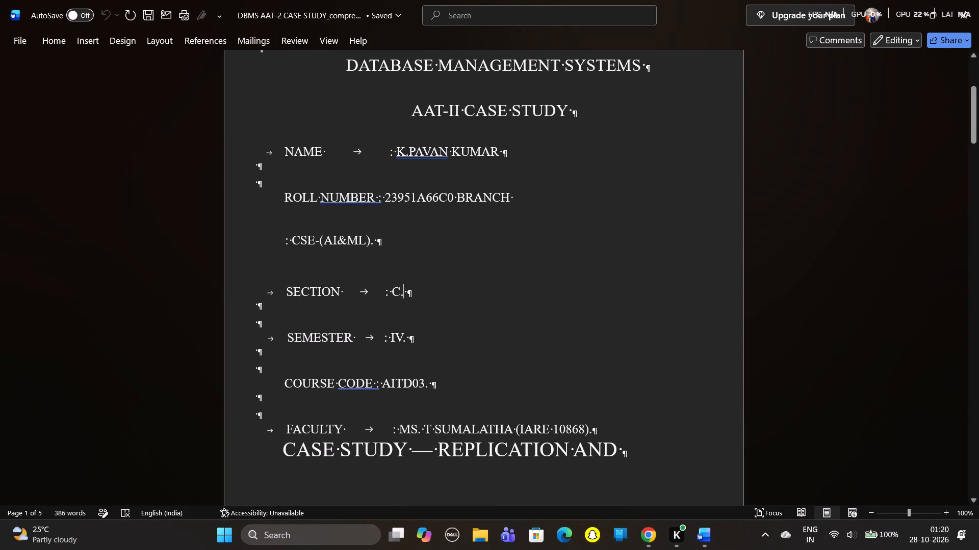
pyautogui.press('Left')
pyautogui.press('BackSpace')
pyautogui.hotkey('shift', 'b')
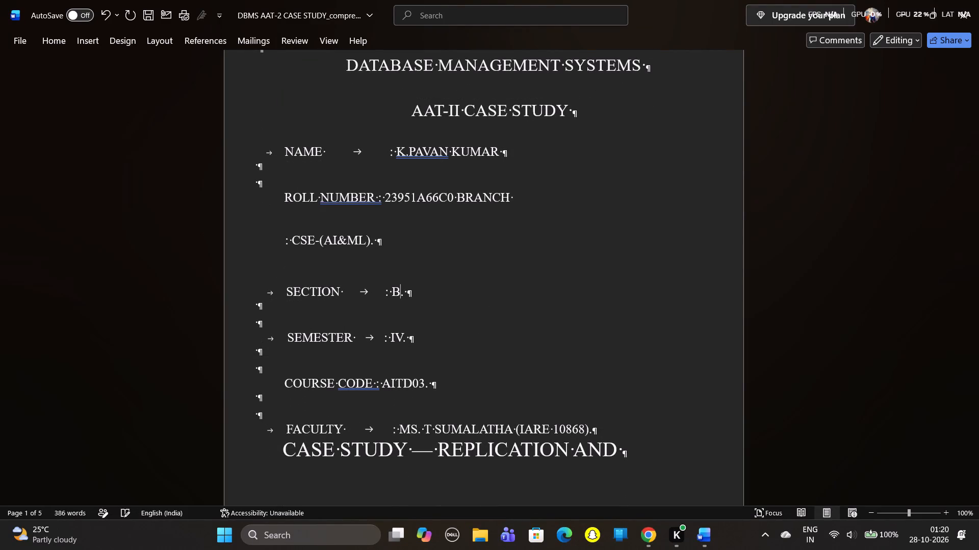
# Delete the existing code before the period on the cover page's COURSE CODE line.
pyautogui.click(431, 382)
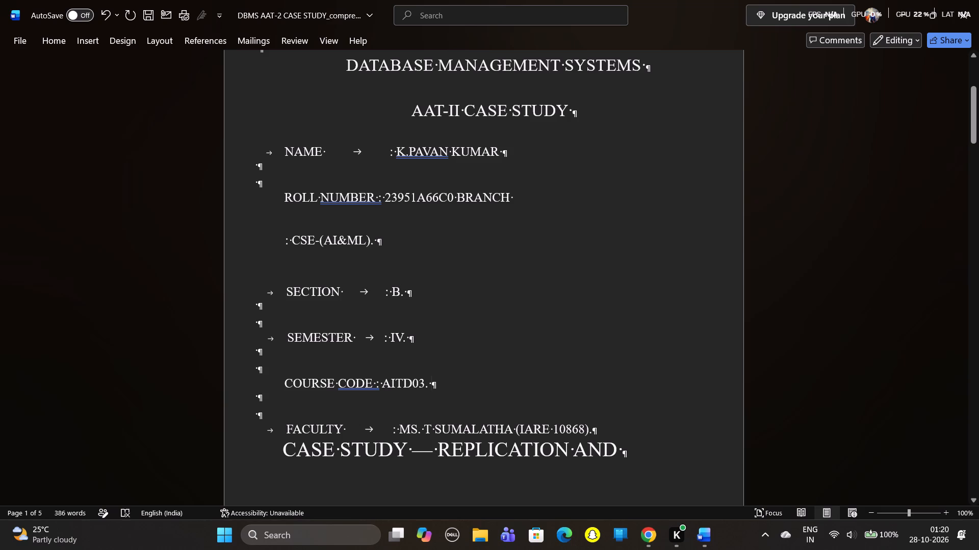
pyautogui.click(426, 381)
pyautogui.press('BackSpace')
pyautogui.press('BackSpace')
pyautogui.press('BackSpace')
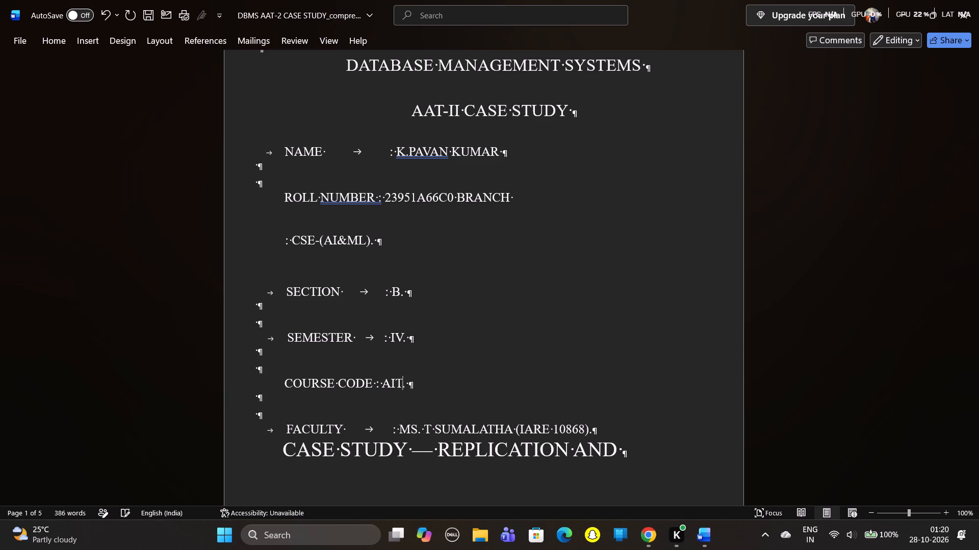
pyautogui.press('BackSpace')
pyautogui.press('BackSpace')
pyautogui.press('BackSpace')
# Change the semester on the cover page to VII.
pyautogui.click(398, 336)
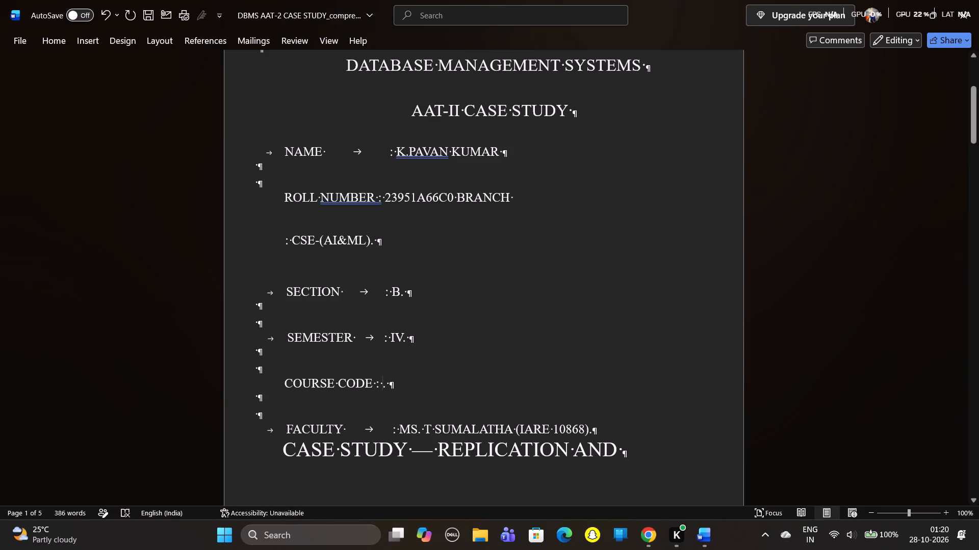
pyautogui.press('BackSpace')
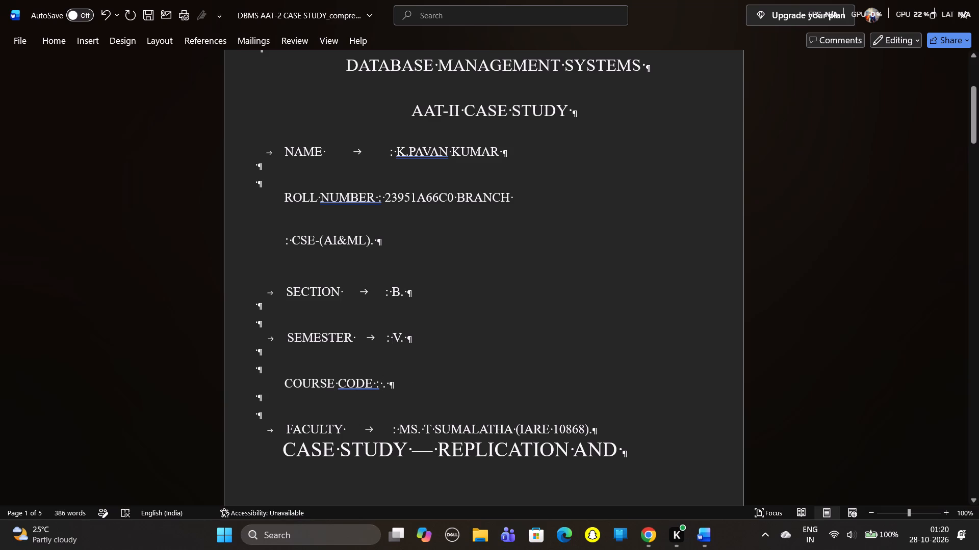
pyautogui.click(403, 337)
pyautogui.press('Left')
pyautogui.press('i')
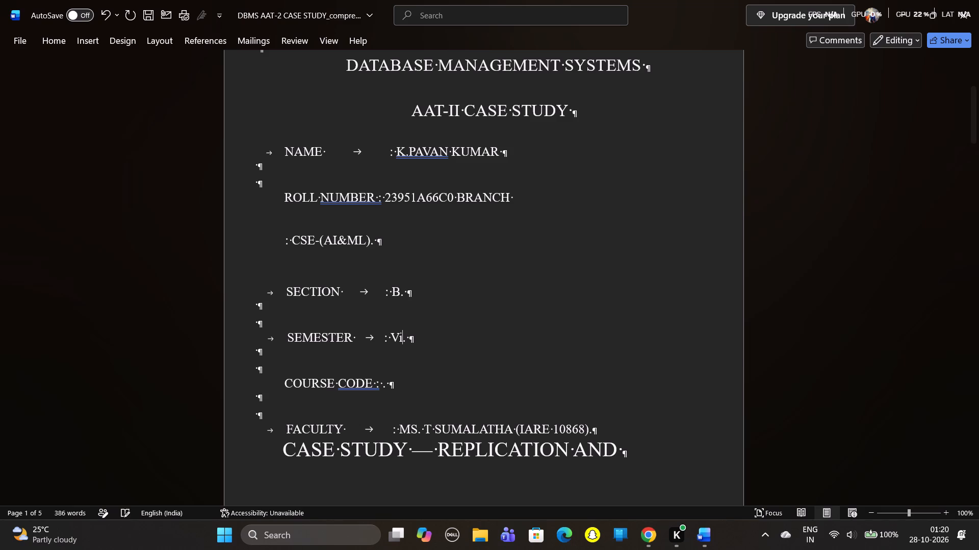
pyautogui.press('BackSpace')
pyautogui.write('II')
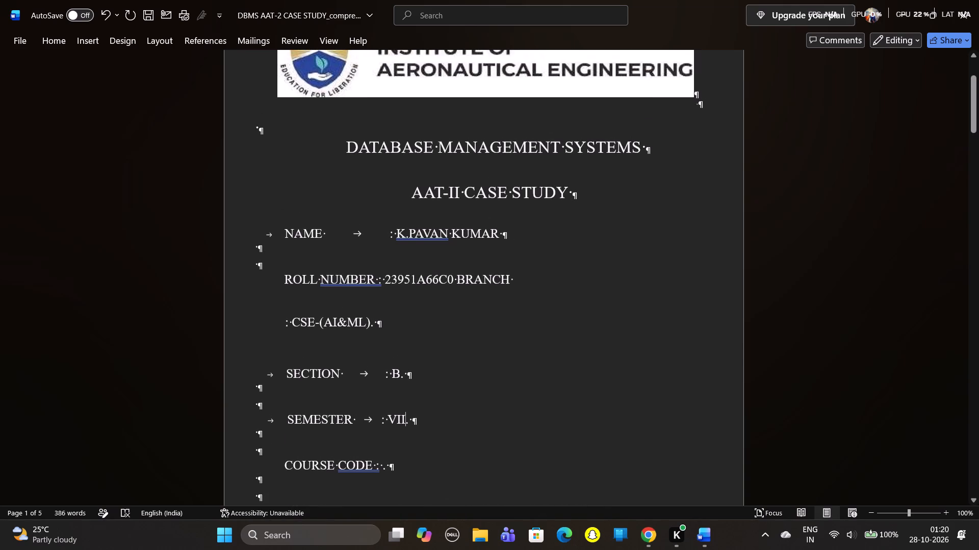
# Switch to Chrome and get the Deep Learning (ACAD22) case study question on the college's AAT-I page.
pyautogui.scroll(-2, 493, 299)
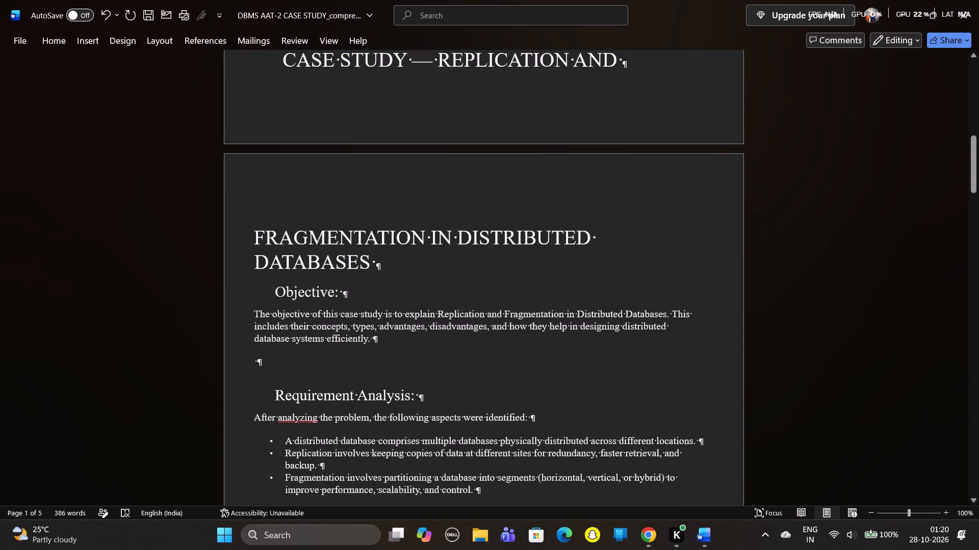
pyautogui.scroll(1, 493, 299)
pyautogui.click(655, 532)
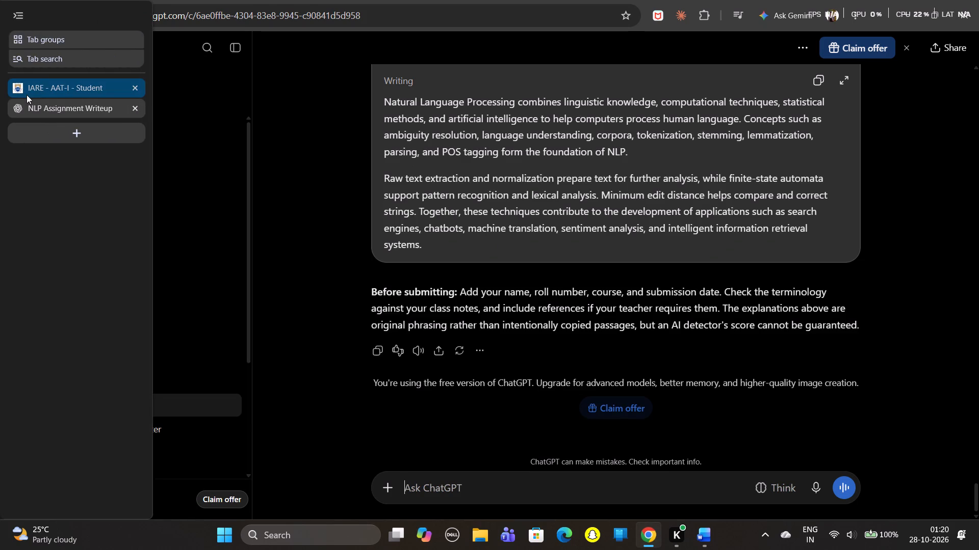
pyautogui.click(27, 95)
pyautogui.click(830, 252)
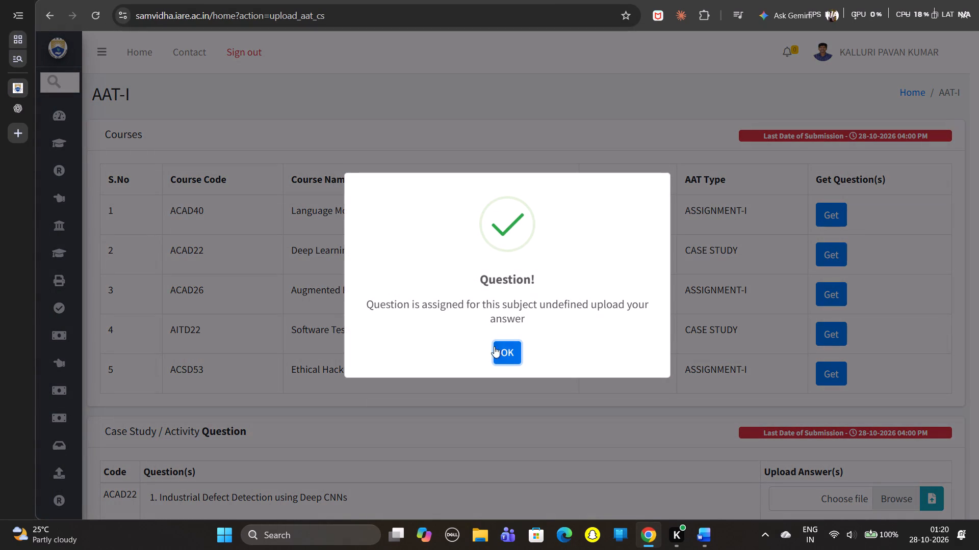
pyautogui.click(496, 347)
pyautogui.scroll(-2, 496, 347)
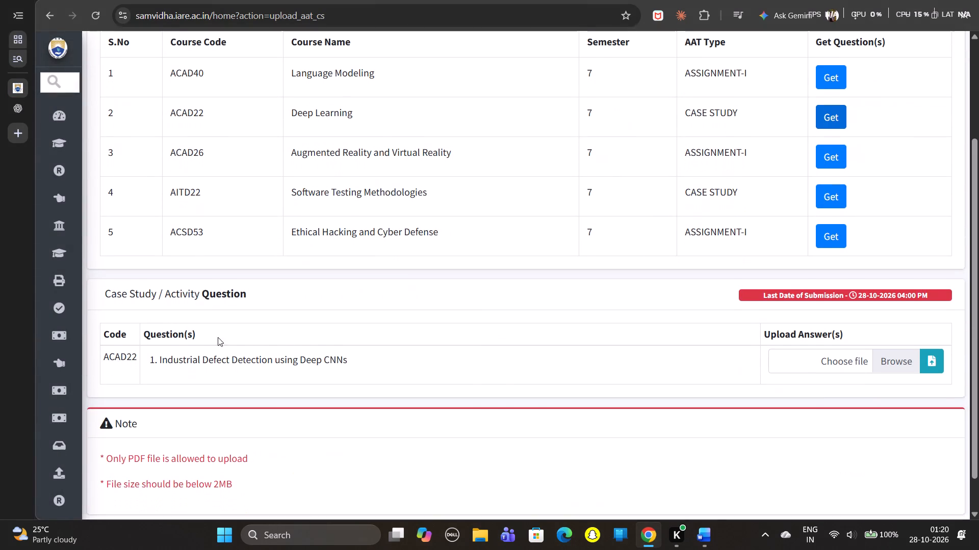
pyautogui.moveTo(159, 359); pyautogui.dragTo(265, 377)
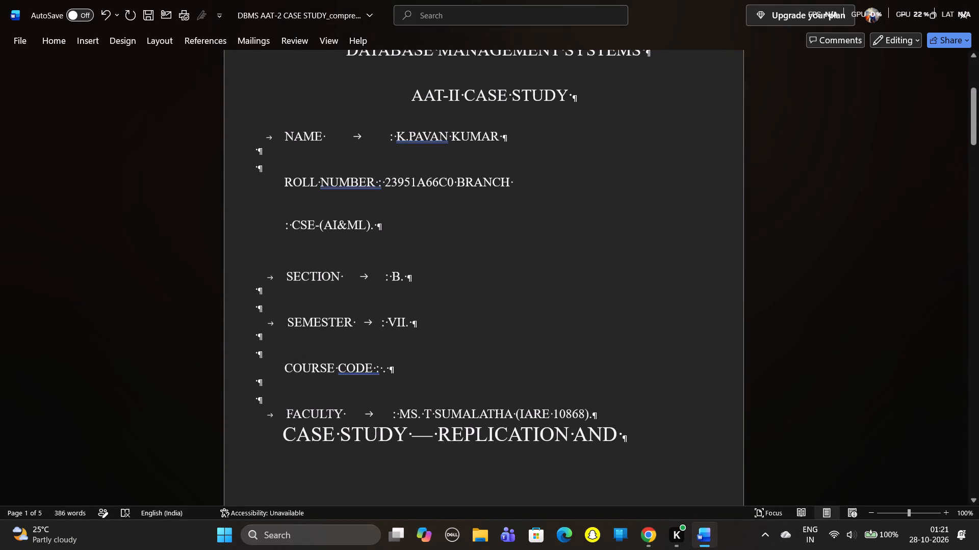
pyautogui.scroll(2, 635, 338)
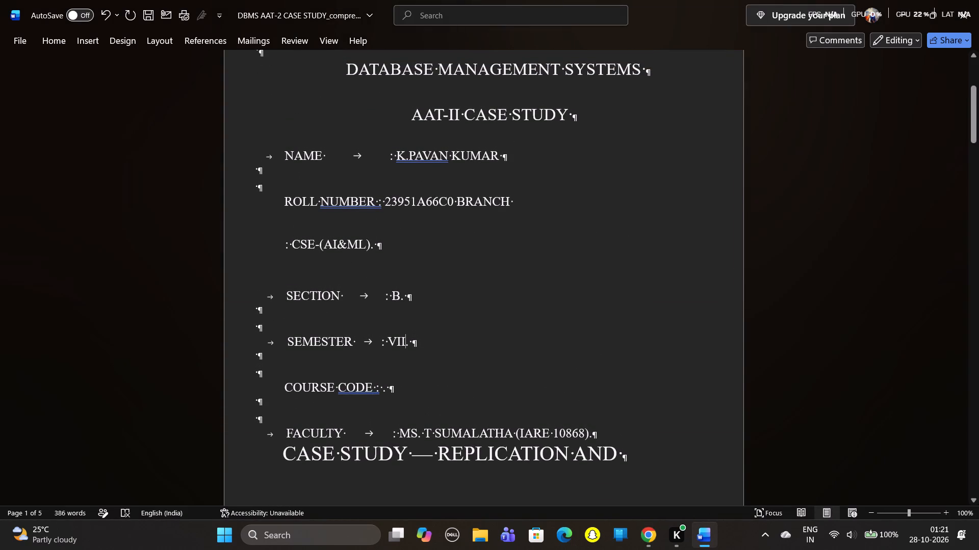
pyautogui.scroll(1, 574, 102)
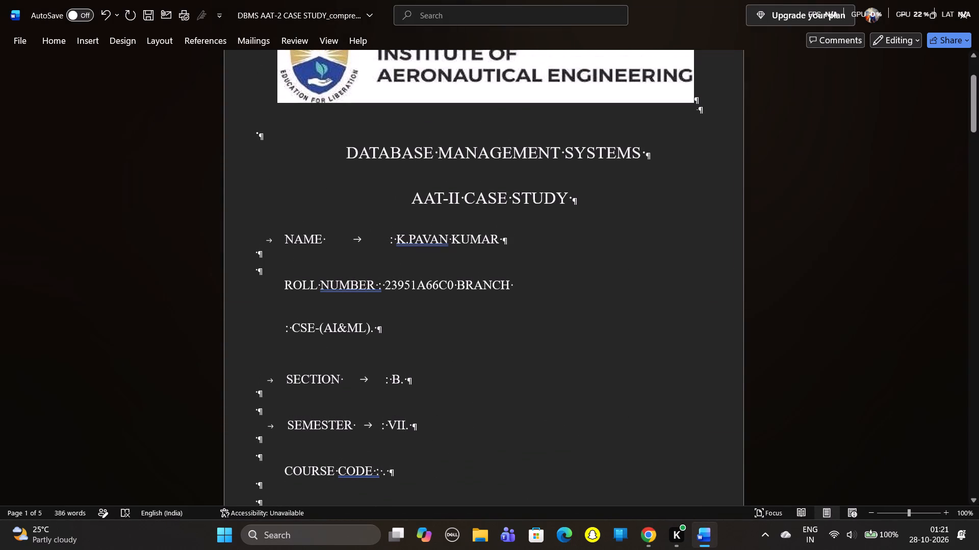
pyautogui.click(639, 149)
pyautogui.press('BackSpace')
pyautogui.press('BackSpace')
pyautogui.press('BackSpace')
pyautogui.press('BackSpace')
pyautogui.press('BackSpace')
pyautogui.press('BackSpace')
pyautogui.press('BackSpace')
pyautogui.press('BackSpace')
pyautogui.press('BackSpace')
pyautogui.press('BackSpace')
pyautogui.press('BackSpace')
pyautogui.press('BackSpace')
pyautogui.press('BackSpace')
pyautogui.press('BackSpace')
pyautogui.press('BackSpace')
pyautogui.press('BackSpace')
pyautogui.press('BackSpace')
pyautogui.press('BackSpace')
pyautogui.press('BackSpace')
pyautogui.press('BackSpace')
pyautogui.press('BackSpace')
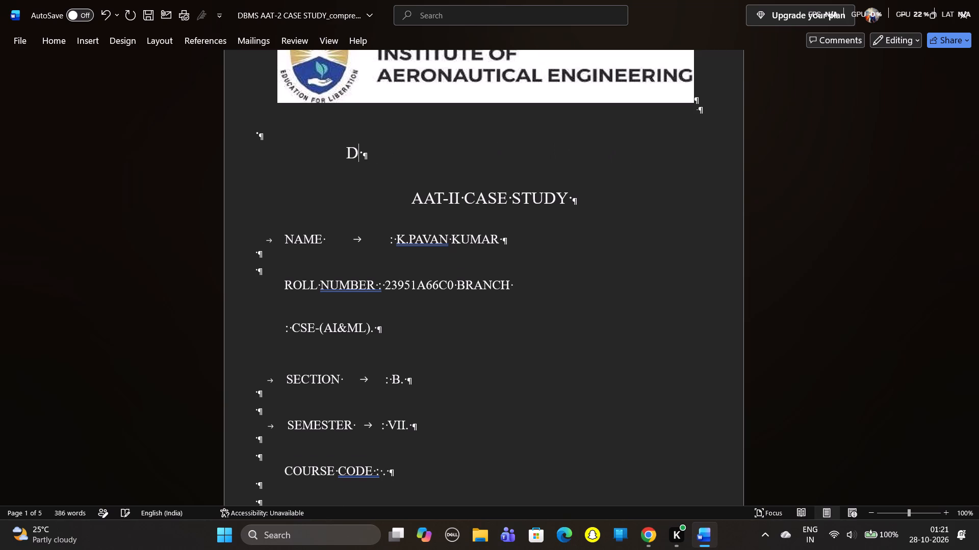
pyautogui.press('BackSpace')
pyautogui.hotkey('ctrl', 'v')
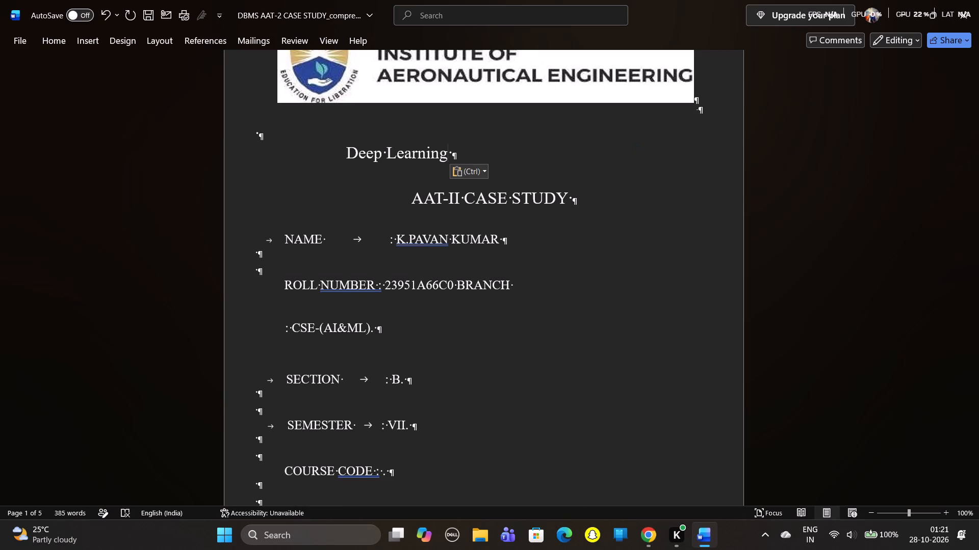
# Set the font size of the cover page heading "Deep Learning" to 26.
pyautogui.click(351, 155)
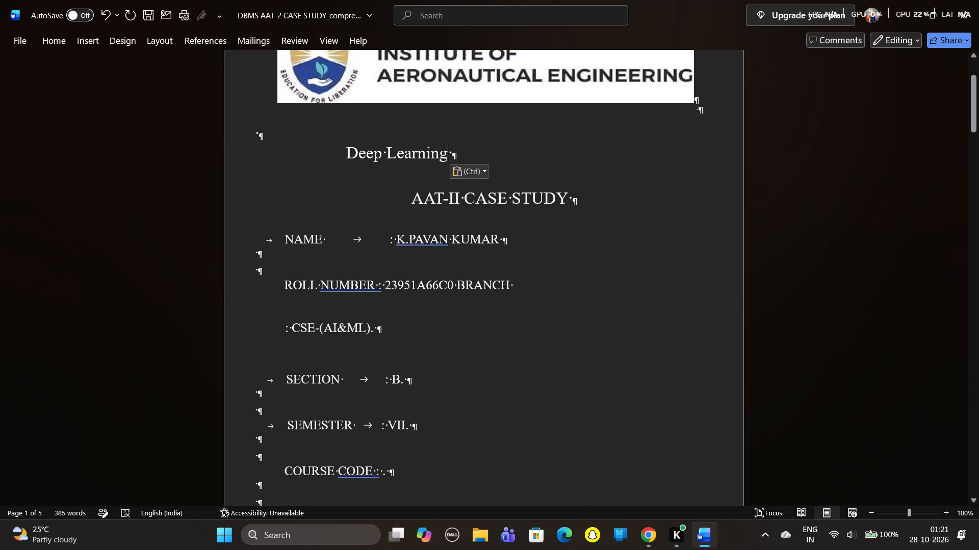
pyautogui.moveTo(351, 155); pyautogui.dragTo(435, 150)
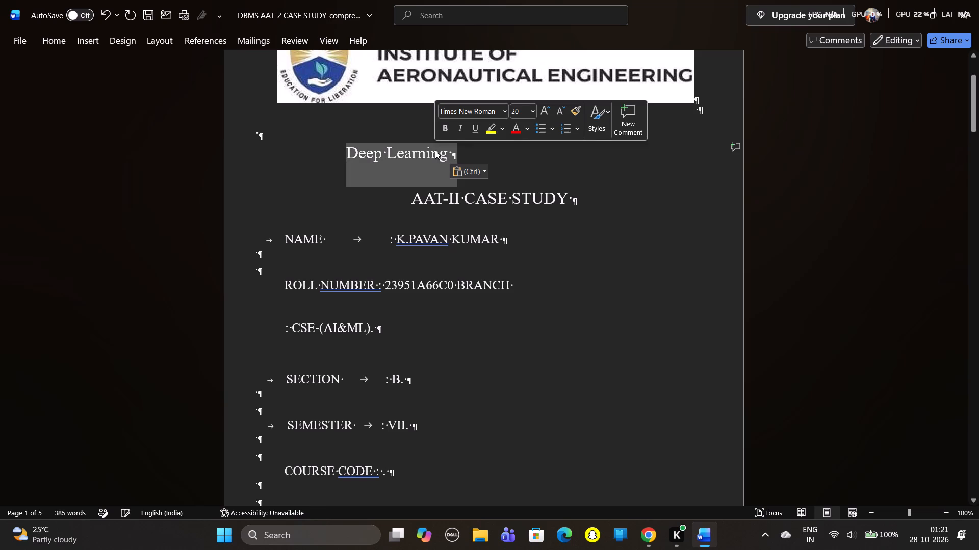
pyautogui.click(529, 114)
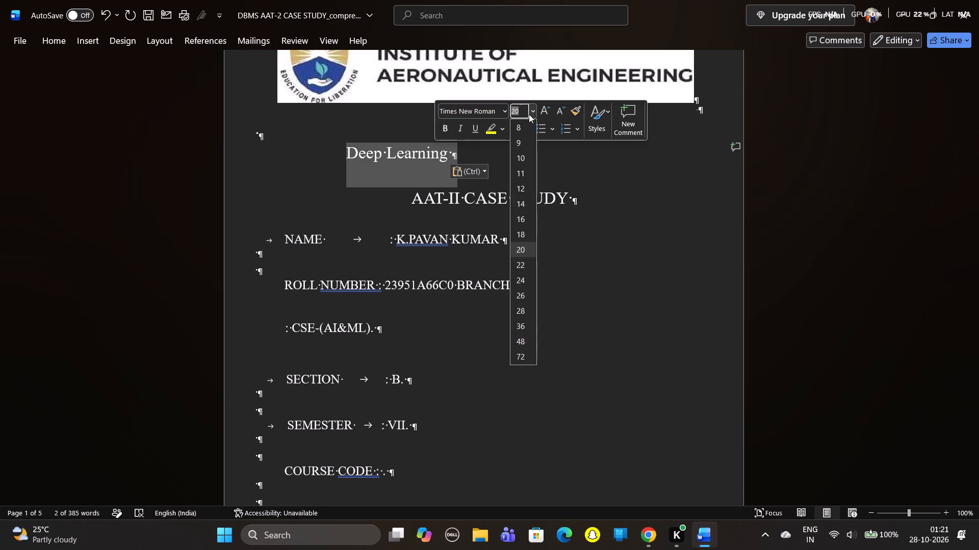
pyautogui.click(517, 291)
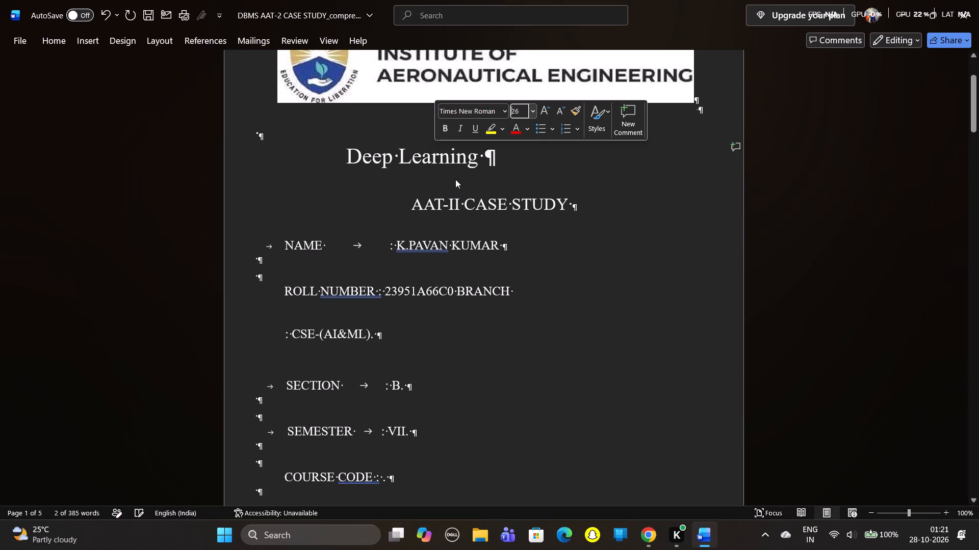
pyautogui.click(374, 182)
# Make the "Deep Learning" heading bold, keeping its font size at 26.
pyautogui.scroll(-2, 374, 182)
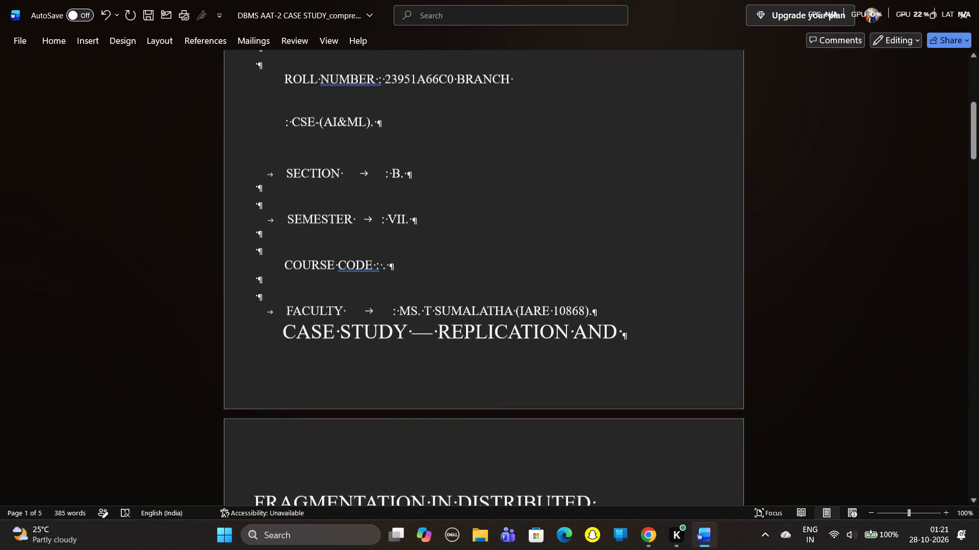
pyautogui.scroll(1, 374, 182)
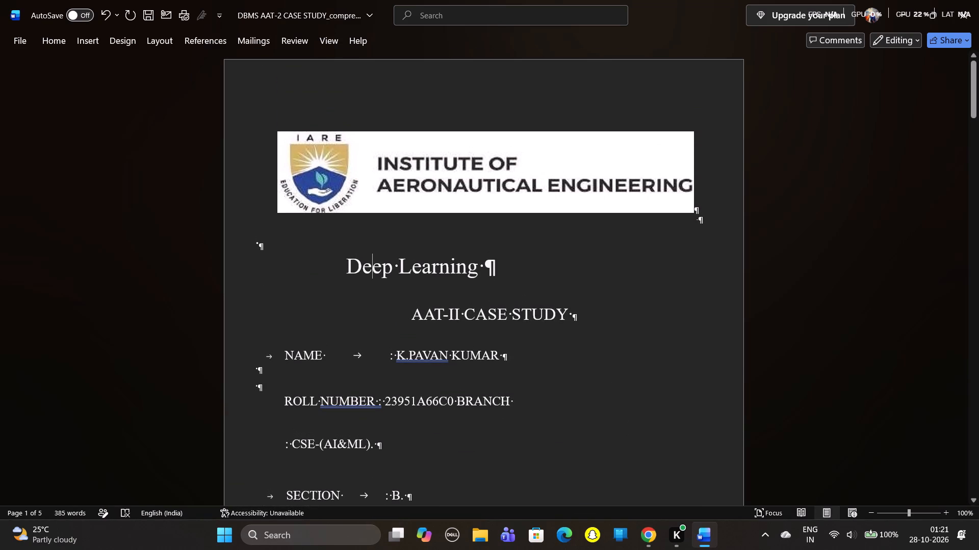
pyautogui.click(347, 265)
pyautogui.moveTo(347, 265); pyautogui.dragTo(411, 267)
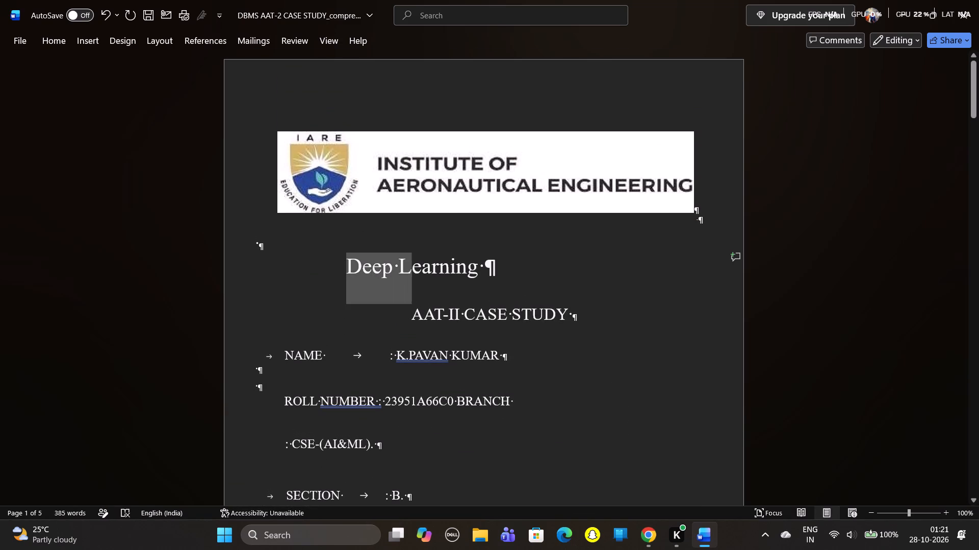
pyautogui.moveTo(411, 267); pyautogui.dragTo(448, 262)
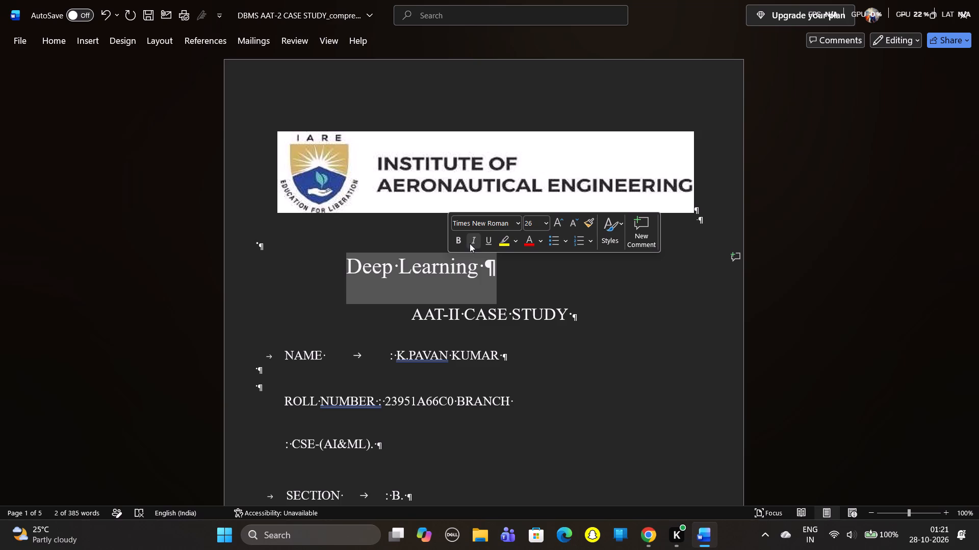
pyautogui.click(462, 244)
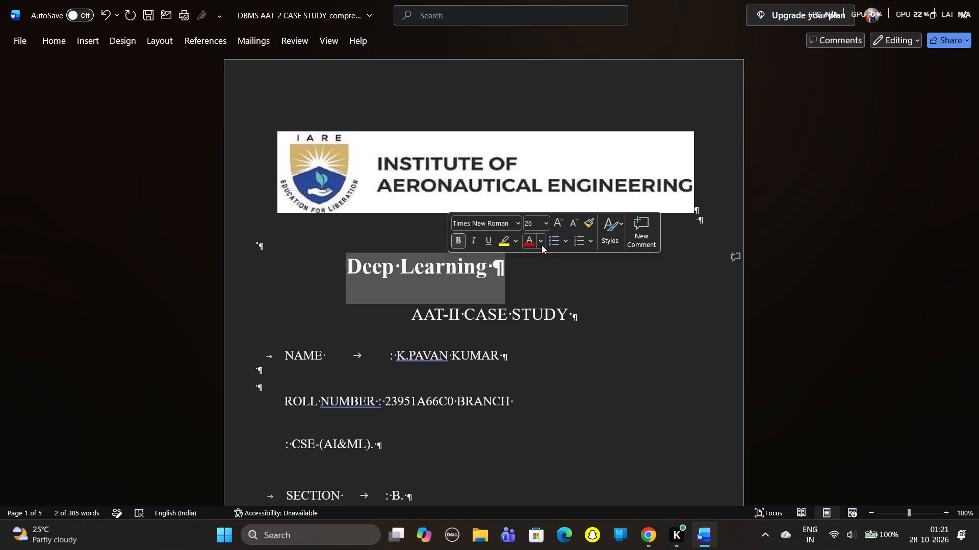
pyautogui.click(559, 226)
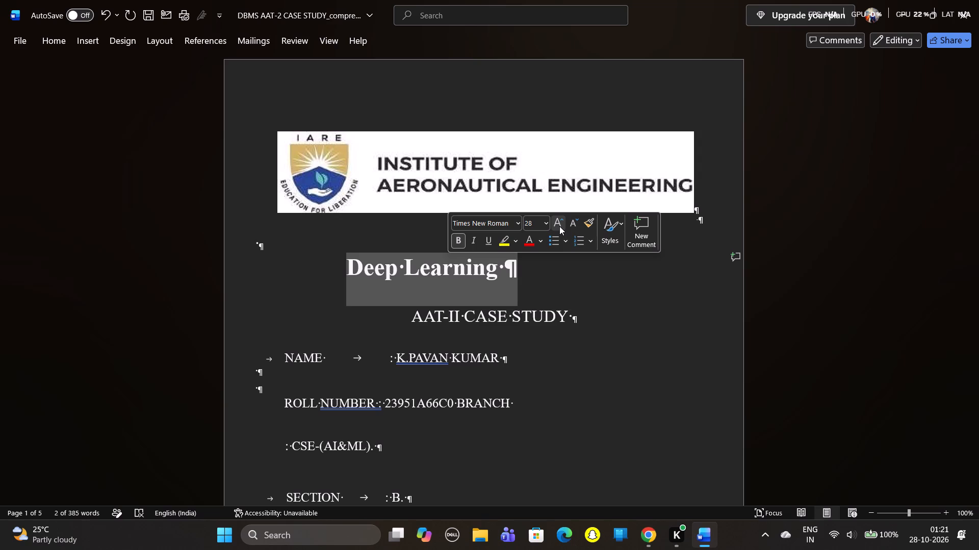
pyautogui.click(571, 226)
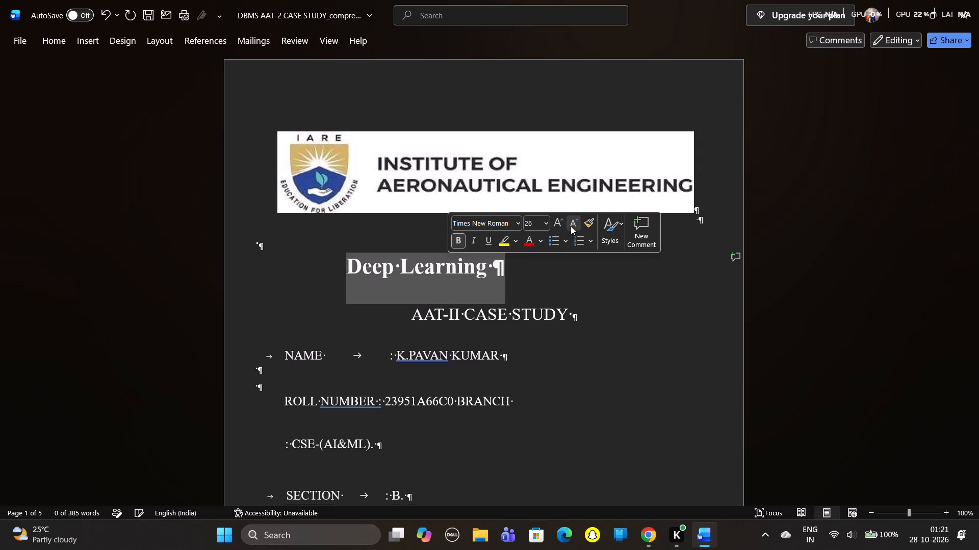
# Indent the "Deep Learning" heading by two tab stops so it sits centred above the case study subtitle.
pyautogui.click(341, 263)
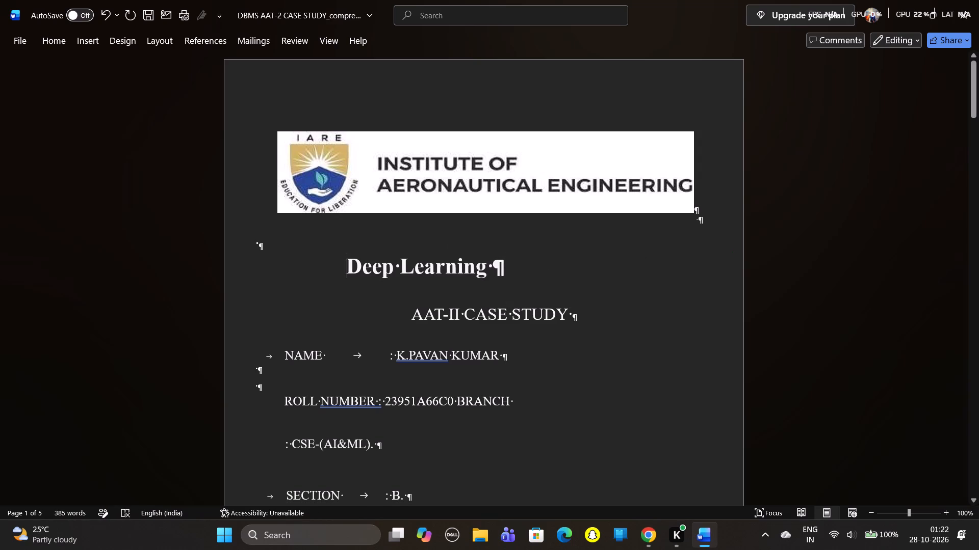
pyautogui.press('Tab')
pyautogui.press('Tab')
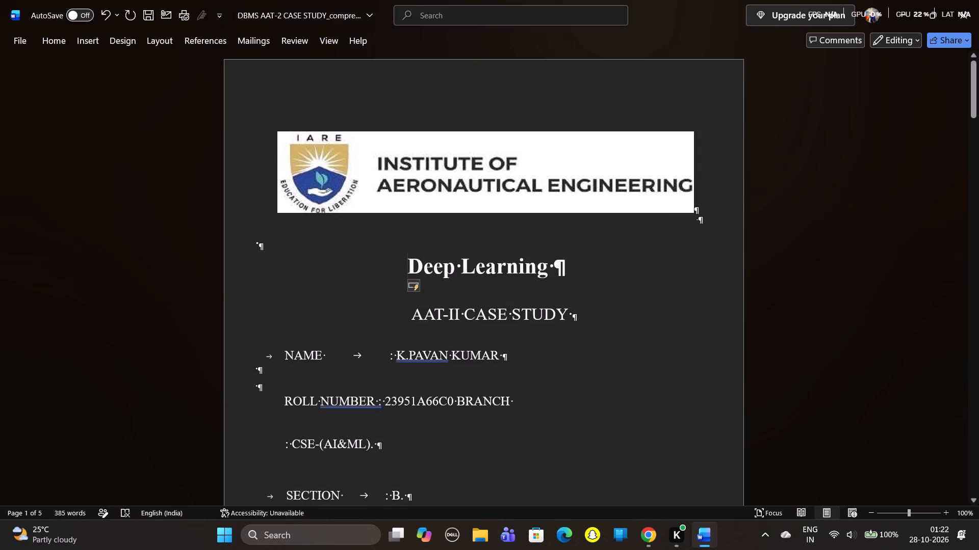
# Change the cover page subtitle from "AAT-II CASE STUDY" to "AAT-I CASE STUDY".
pyautogui.scroll(-2, 347, 263)
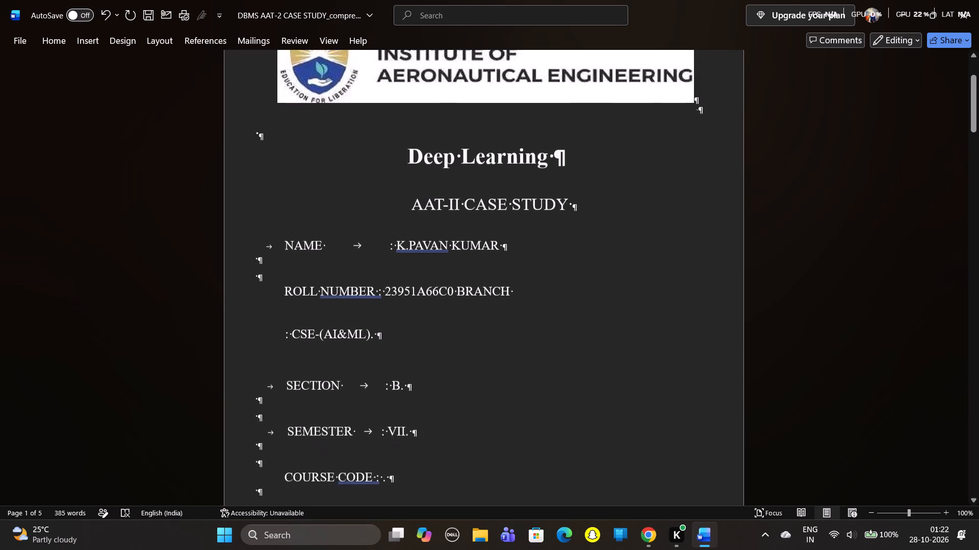
pyautogui.scroll(-2, 347, 263)
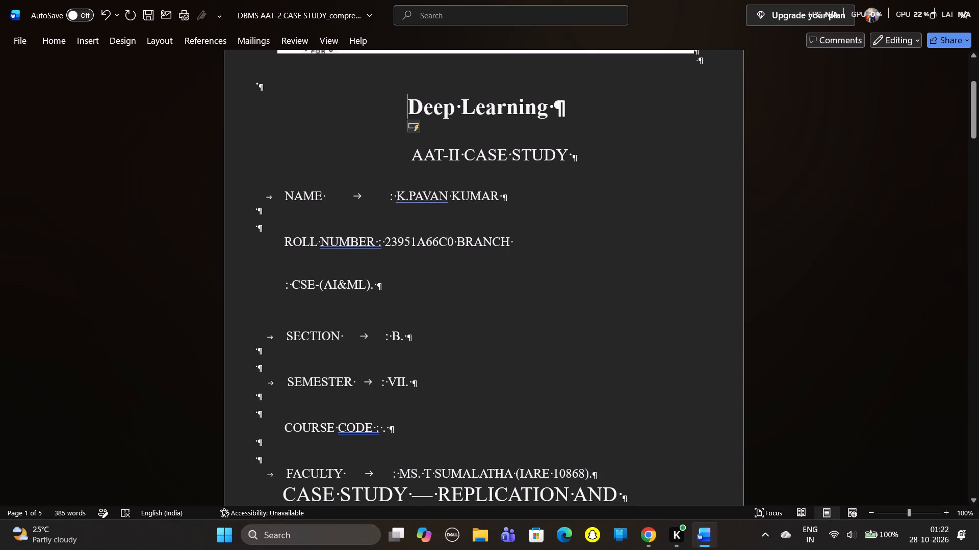
pyautogui.click(456, 156)
pyautogui.press('BackSpace')
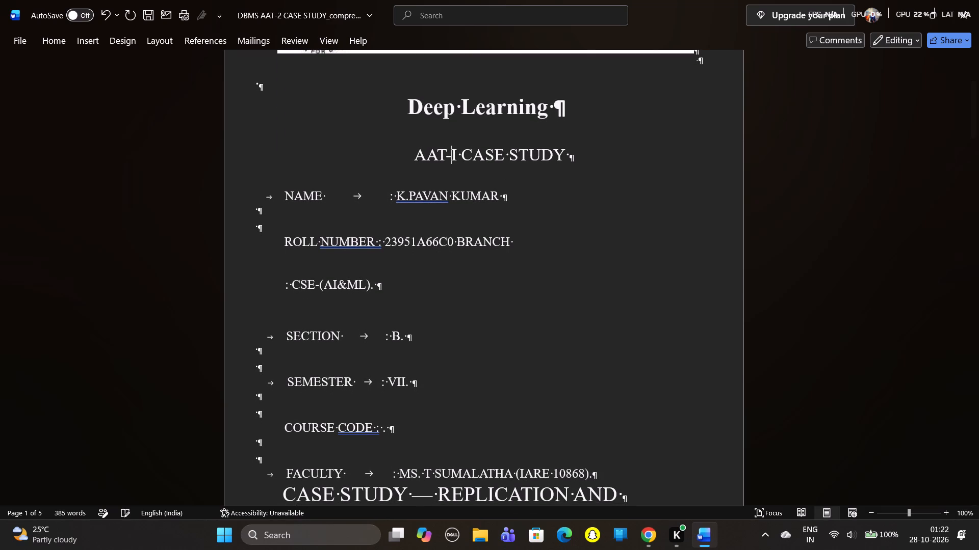
# Delete the faculty label and name from the cover page, keeping a separate line above the case study title.
pyautogui.scroll(-2, 469, 212)
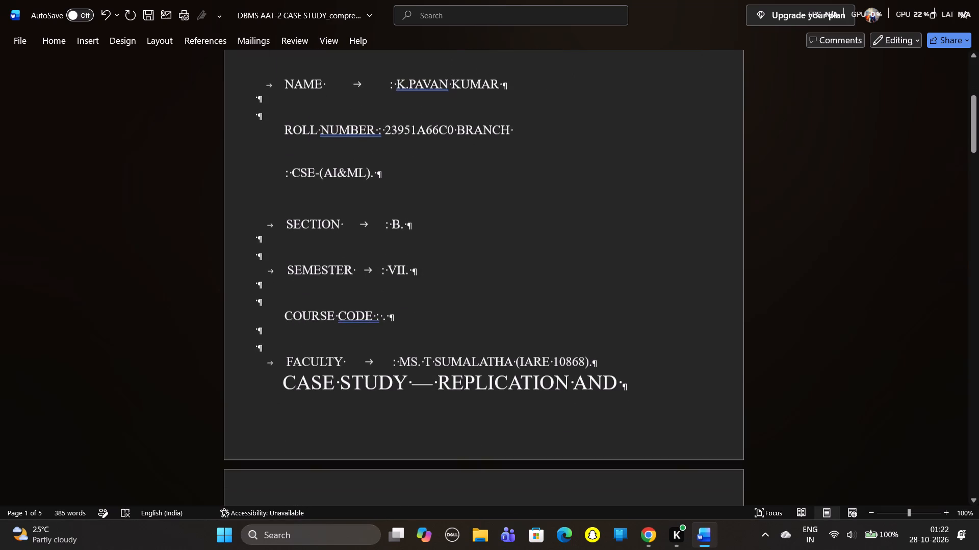
pyautogui.scroll(-1, 471, 249)
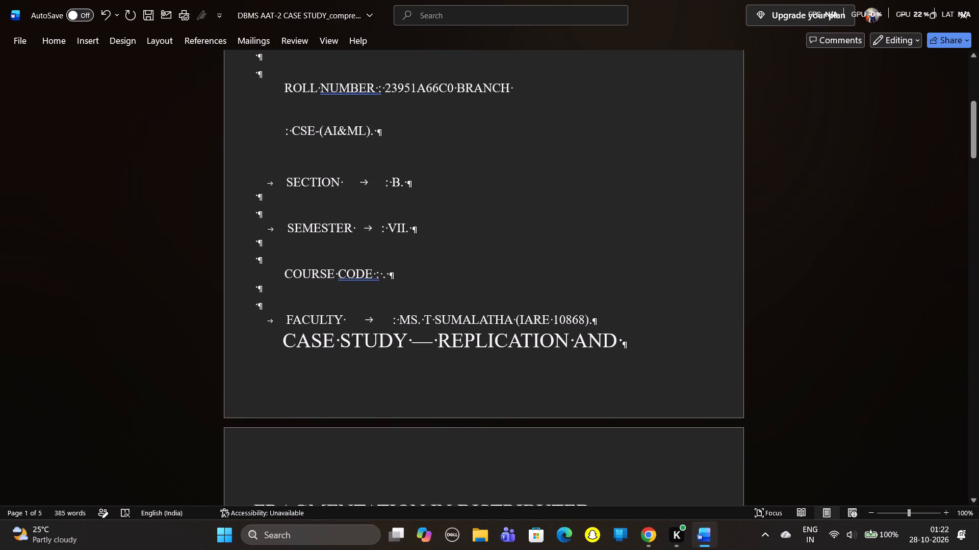
pyautogui.click(601, 316)
pyautogui.click(590, 318)
pyautogui.press('Left')
pyautogui.press('BackSpace')
pyautogui.press('BackSpace')
pyautogui.press('BackSpace')
pyautogui.press('BackSpace')
pyautogui.press('BackSpace')
pyautogui.press('BackSpace')
pyautogui.press('BackSpace')
pyautogui.press('BackSpace')
pyautogui.press('BackSpace')
pyautogui.press('BackSpace')
pyautogui.press('BackSpace')
pyautogui.press('BackSpace')
pyautogui.press('BackSpace')
pyautogui.press('BackSpace')
pyautogui.press('BackSpace')
pyautogui.press('BackSpace')
pyautogui.press('BackSpace')
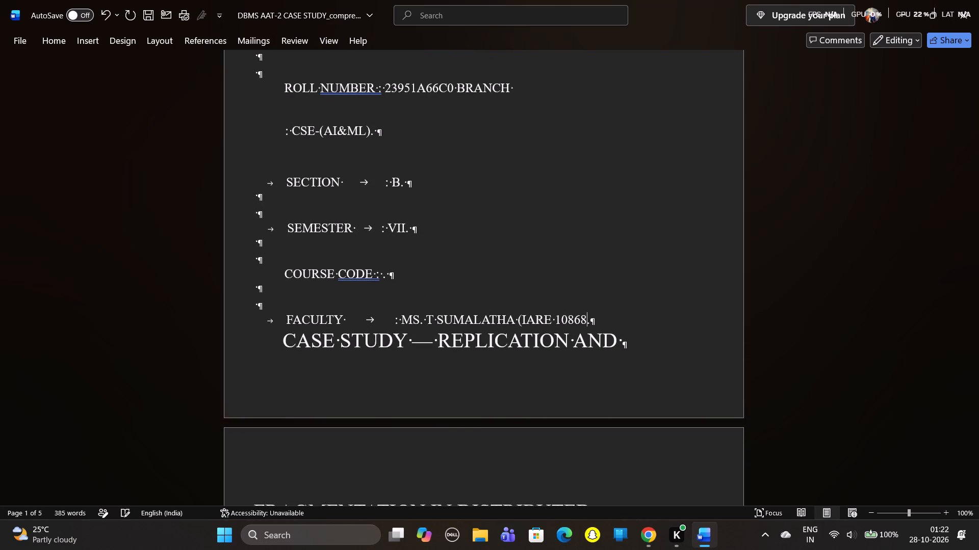
pyautogui.press('BackSpace')
pyautogui.press('BackSpace')
pyautogui.press('BackSpace')
pyautogui.press('BackSpace')
pyautogui.press('BackSpace')
pyautogui.press('BackSpace')
pyautogui.press('BackSpace')
pyautogui.press('BackSpace')
pyautogui.press('BackSpace')
pyautogui.press('BackSpace')
pyautogui.press('BackSpace')
pyautogui.press('BackSpace')
pyautogui.press('BackSpace')
pyautogui.press('BackSpace')
pyautogui.press('BackSpace')
pyautogui.press('BackSpace')
pyautogui.press('BackSpace')
pyautogui.press('BackSpace')
pyautogui.press('BackSpace')
pyautogui.press('BackSpace')
pyautogui.press('BackSpace')
pyautogui.press('BackSpace')
pyautogui.press('BackSpace')
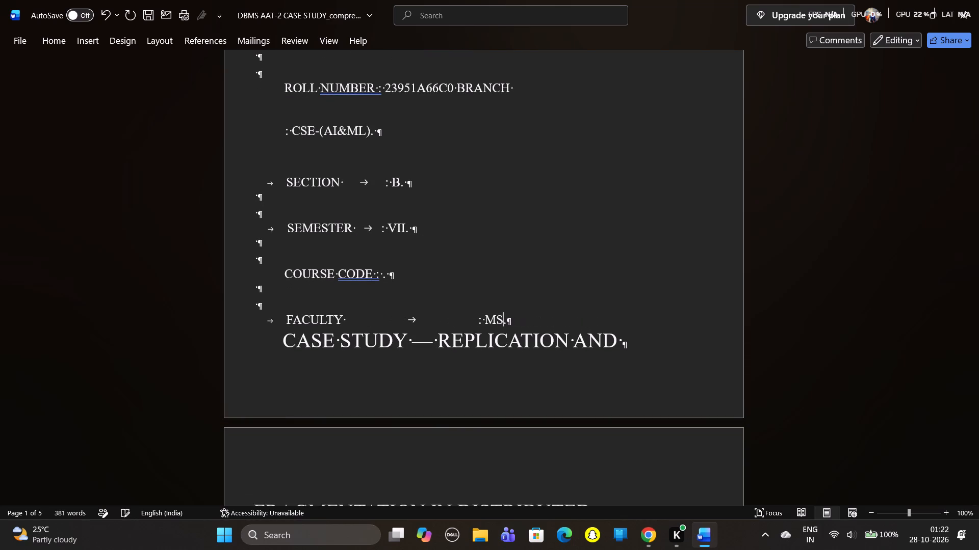
pyautogui.press('BackSpace')
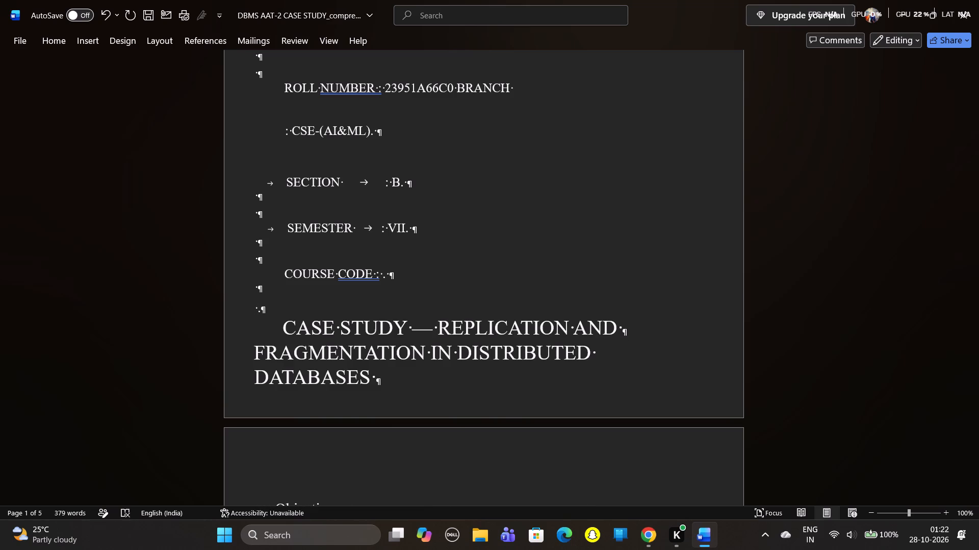
pyautogui.press('Return')
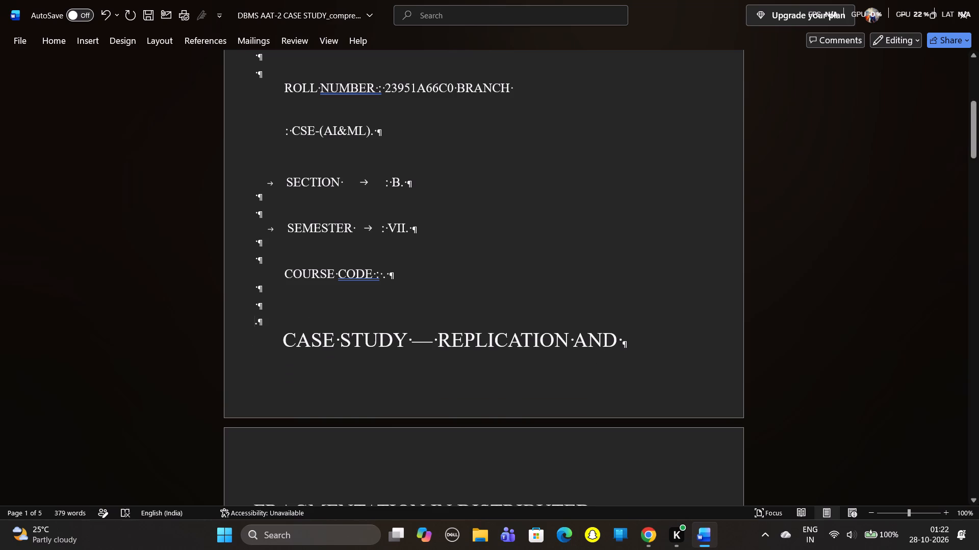
# Copy the Deep Learning course code ACAD22 from the AAT-I page in Chrome and paste it into the COURSE CODE line in Word.
pyautogui.scroll(-1, 663, 455)
pyautogui.scroll(1, 663, 455)
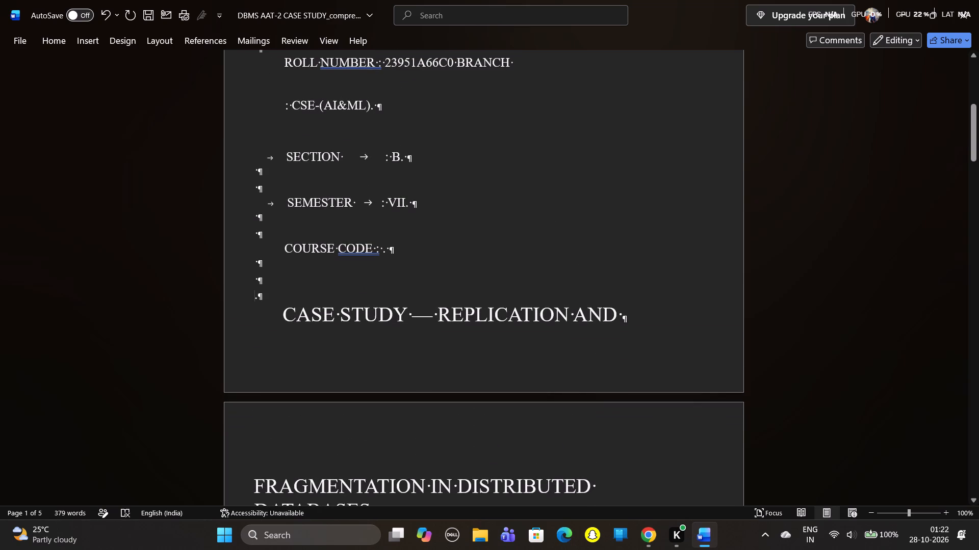
pyautogui.click(387, 249)
pyautogui.click(655, 545)
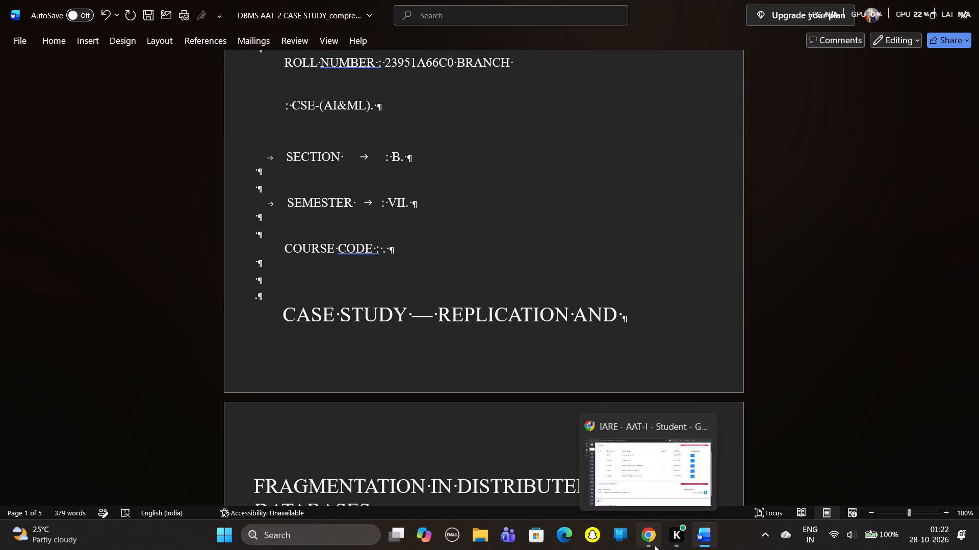
pyautogui.scroll(1, 410, 213)
pyautogui.click(173, 186)
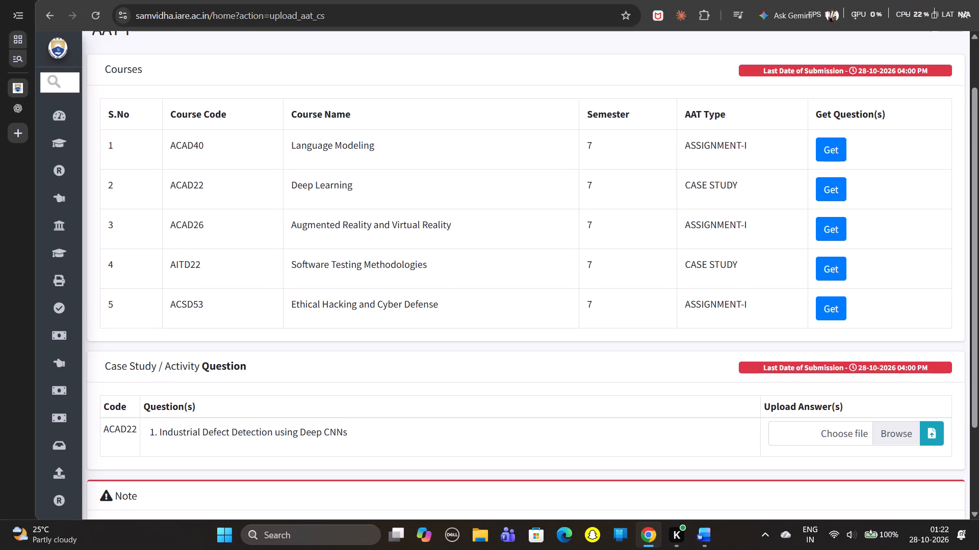
pyautogui.click(170, 187)
pyautogui.moveTo(170, 187); pyautogui.dragTo(232, 193)
pyautogui.hotkey('ctrl', 'c')
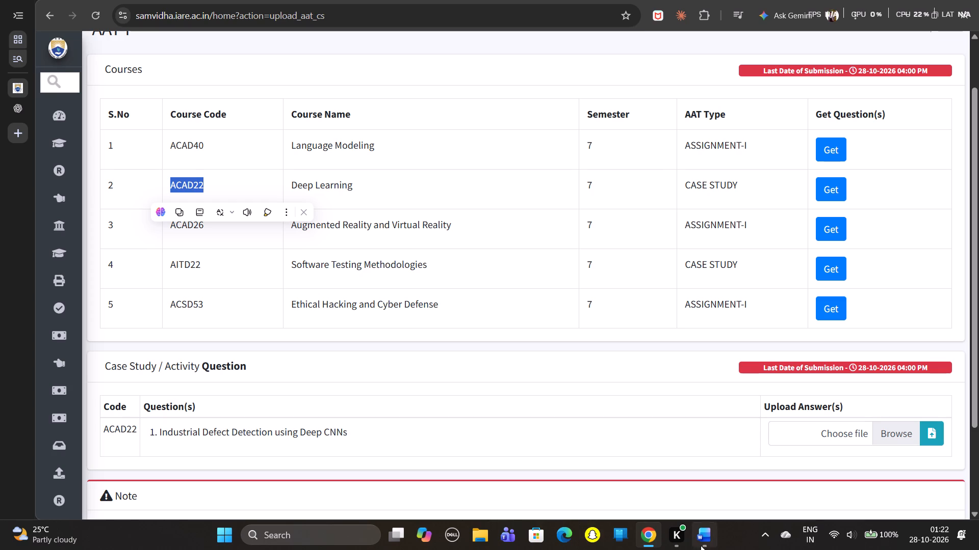
pyautogui.click(715, 534)
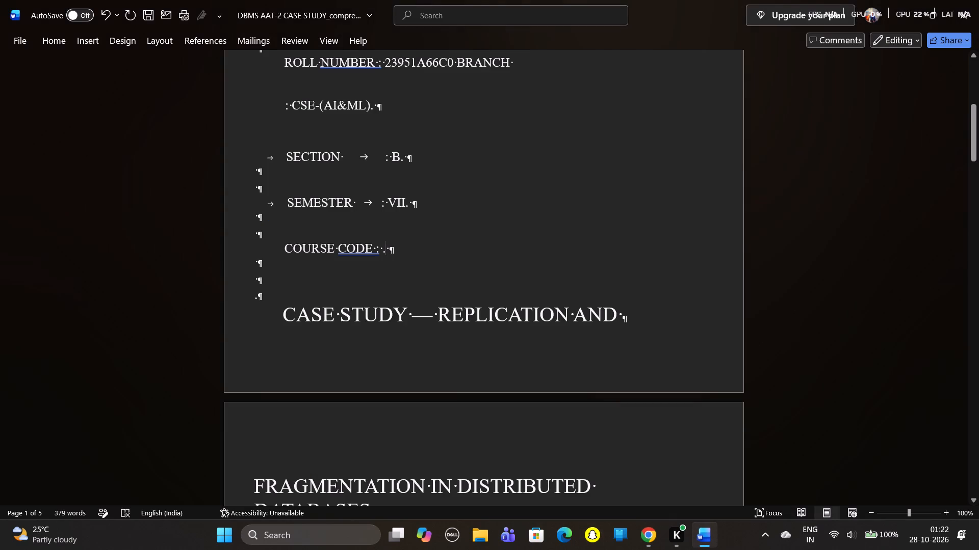
pyautogui.hotkey('ctrl', 'v')
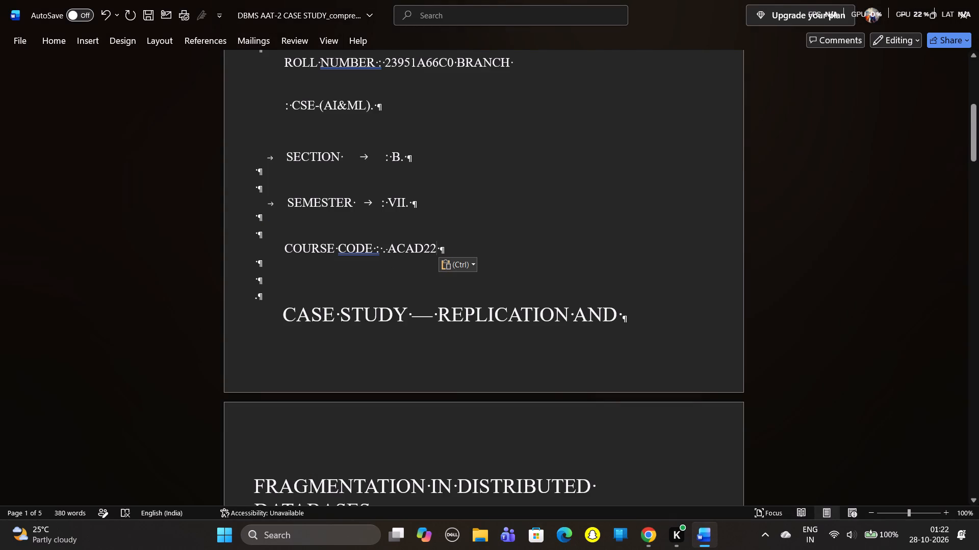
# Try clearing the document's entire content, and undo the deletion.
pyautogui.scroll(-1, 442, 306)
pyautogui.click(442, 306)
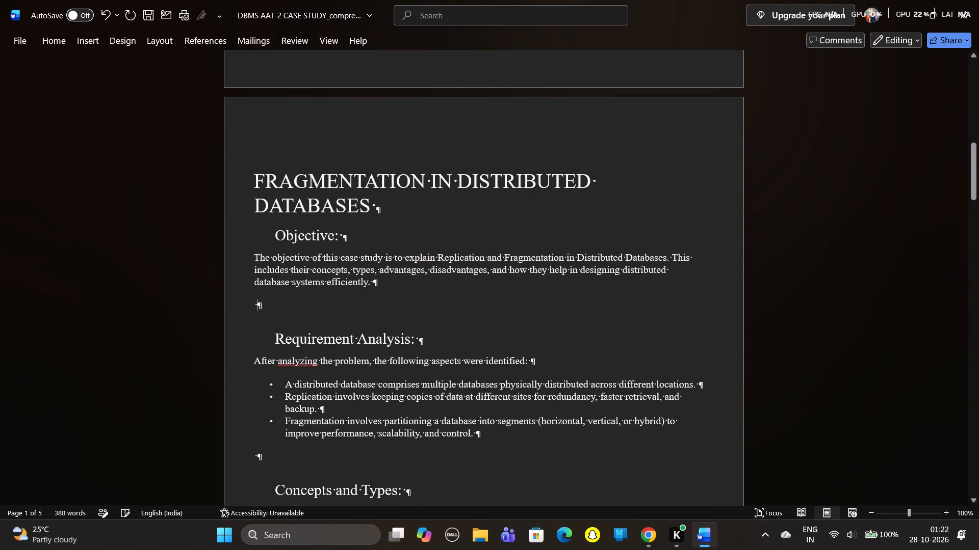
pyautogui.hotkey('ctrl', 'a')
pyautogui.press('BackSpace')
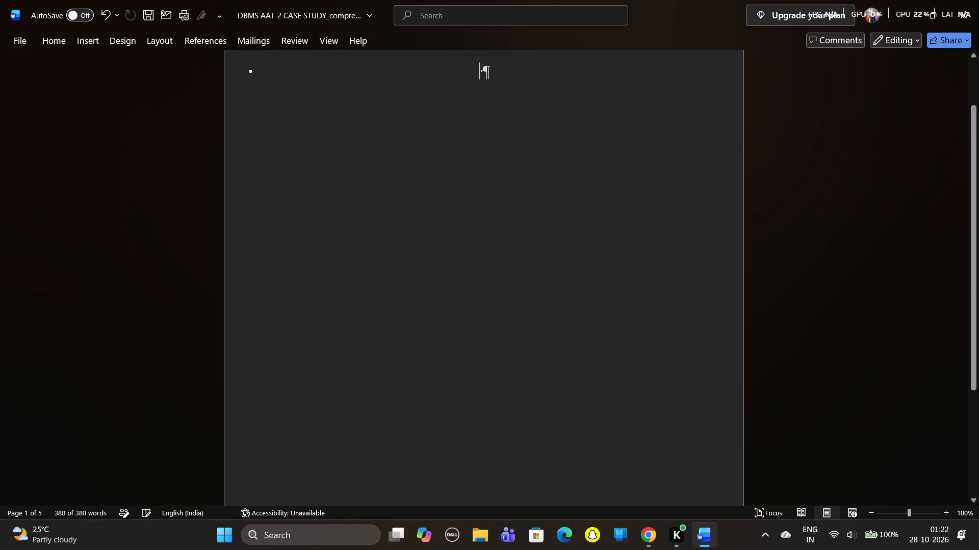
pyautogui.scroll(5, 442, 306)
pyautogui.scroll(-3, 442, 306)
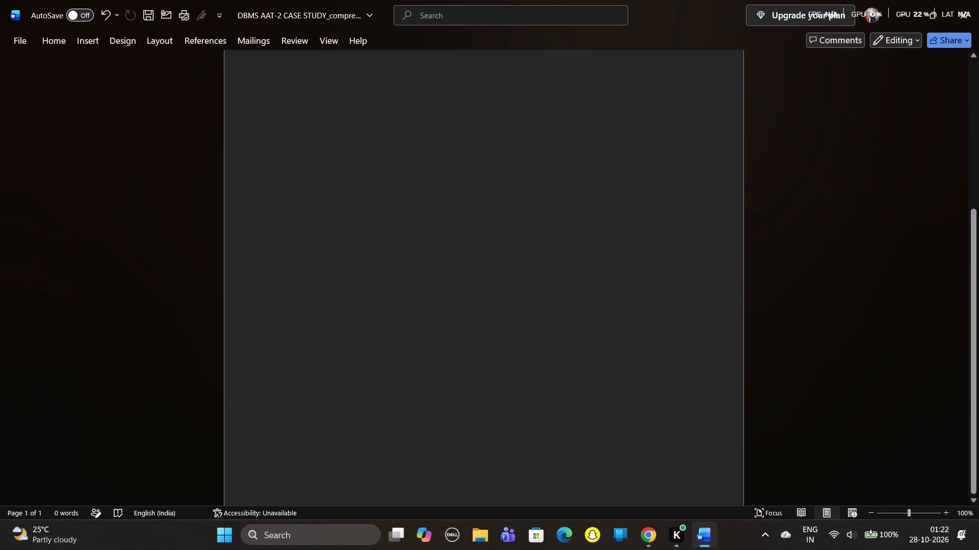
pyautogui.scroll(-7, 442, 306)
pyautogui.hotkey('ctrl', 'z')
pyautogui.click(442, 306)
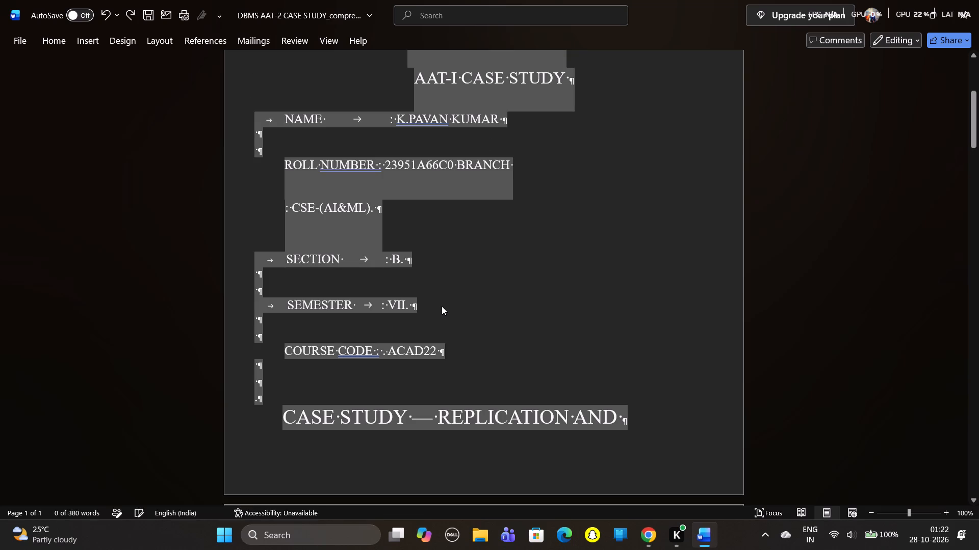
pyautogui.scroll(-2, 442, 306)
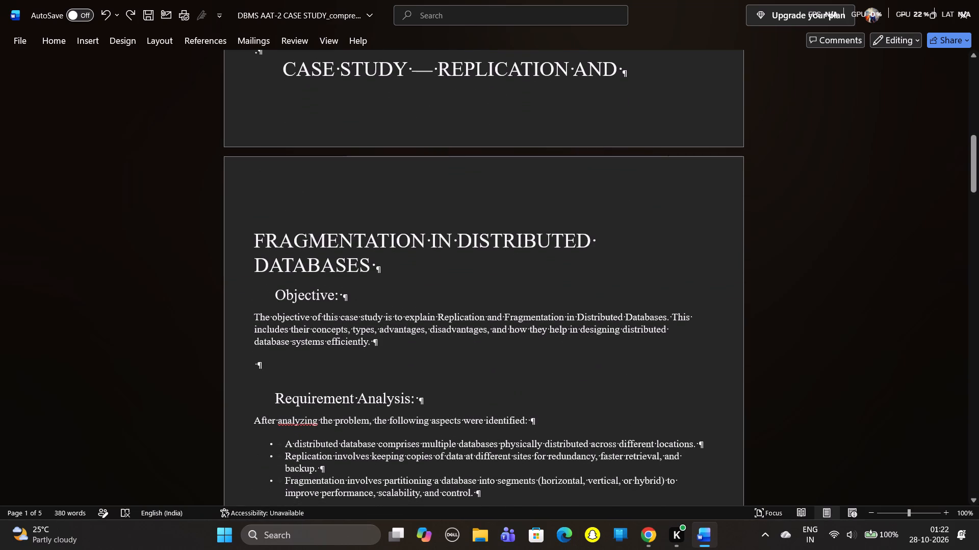
# Delete the old body from the heading "FRAGMENTATION IN DISTRIBUTED DATABASES" through the final tip list, keeping the "THE END" line.
pyautogui.click(258, 241)
pyautogui.moveTo(258, 241); pyautogui.dragTo(381, 427)
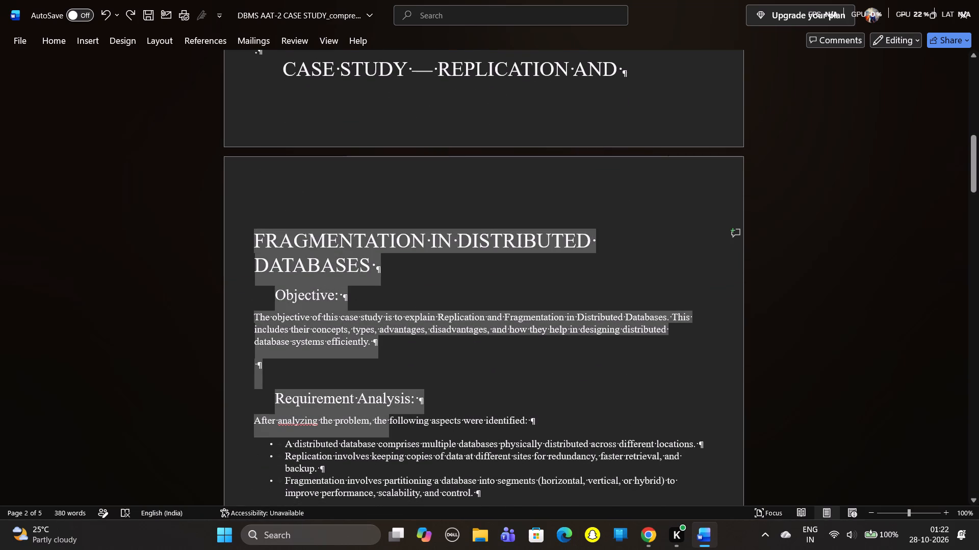
pyautogui.moveTo(381, 427); pyautogui.dragTo(418, 548)
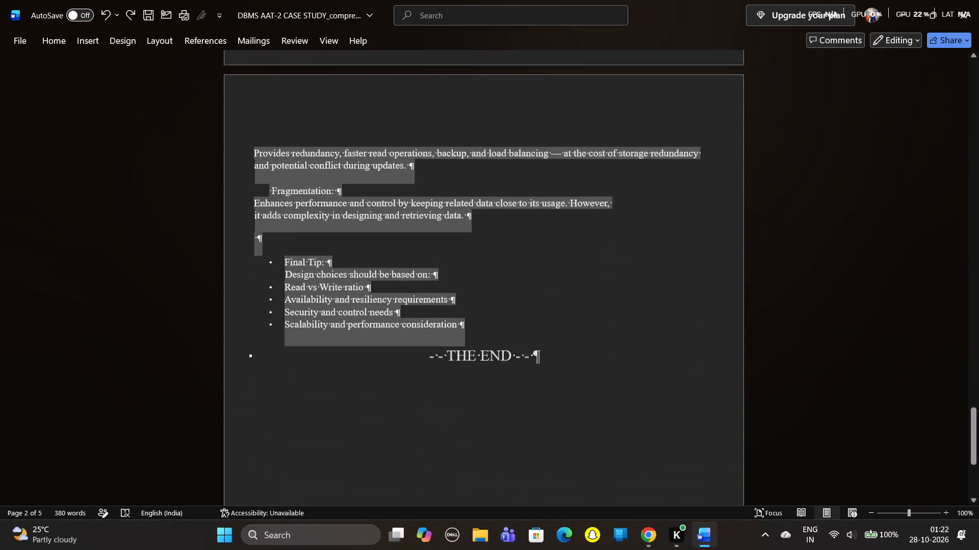
pyautogui.moveTo(418, 548); pyautogui.dragTo(418, 547)
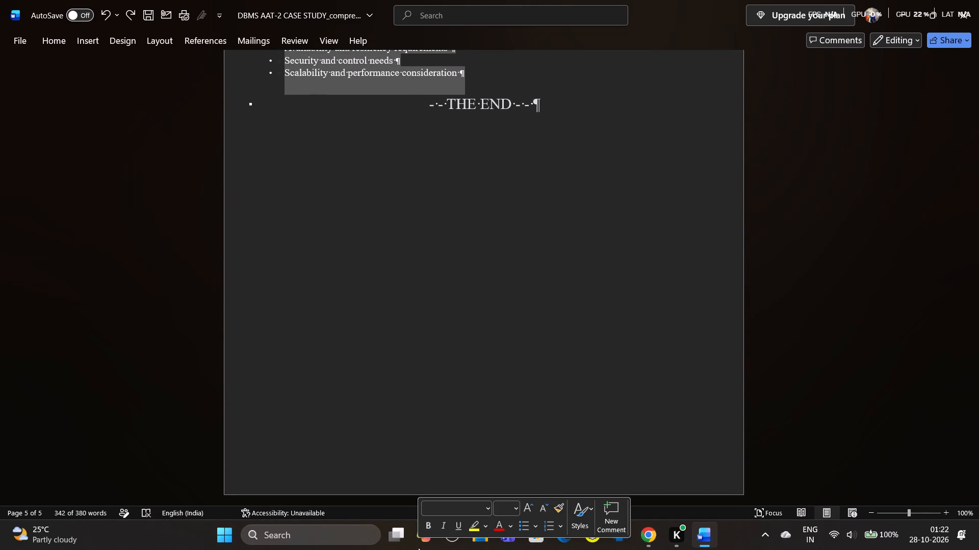
pyautogui.scroll(6, 476, 252)
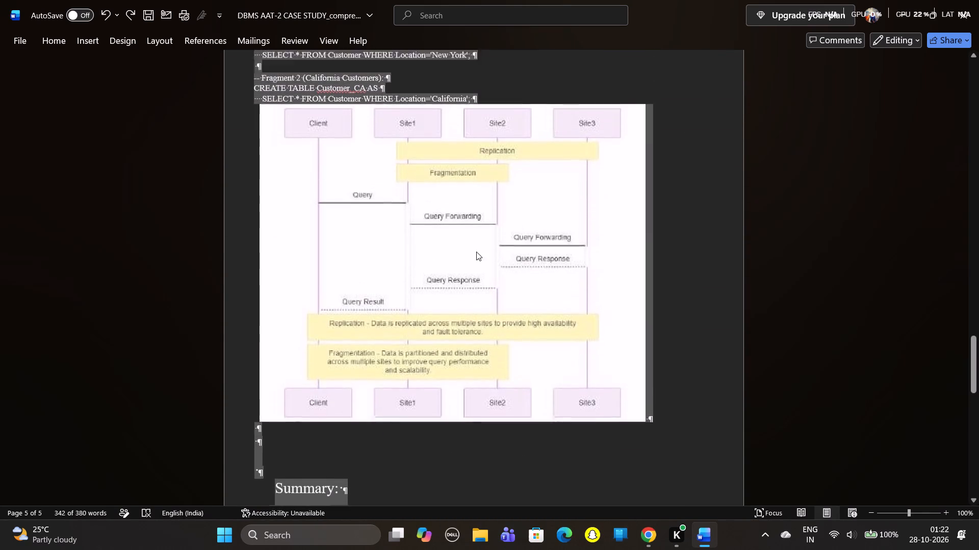
pyautogui.scroll(3, 476, 252)
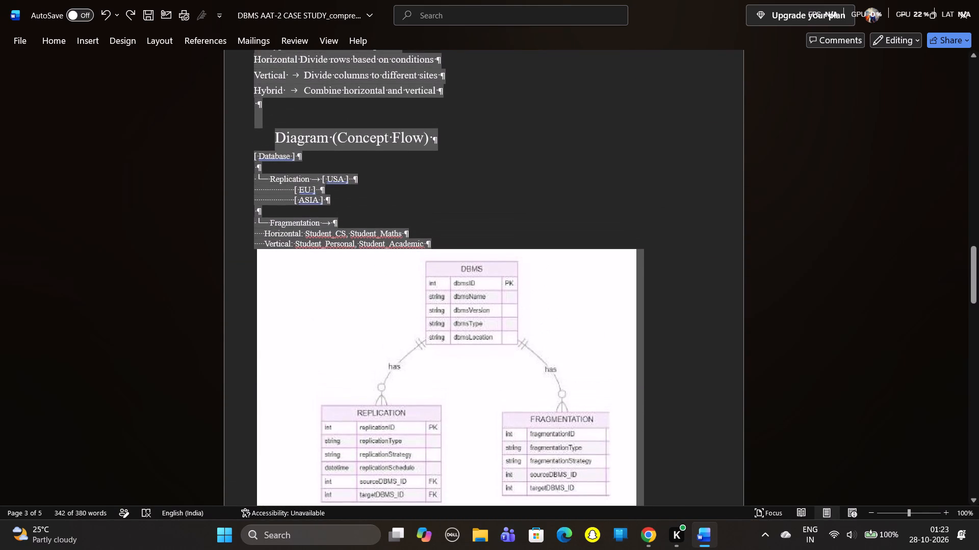
pyautogui.press('BackSpace')
pyautogui.scroll(-4, 476, 252)
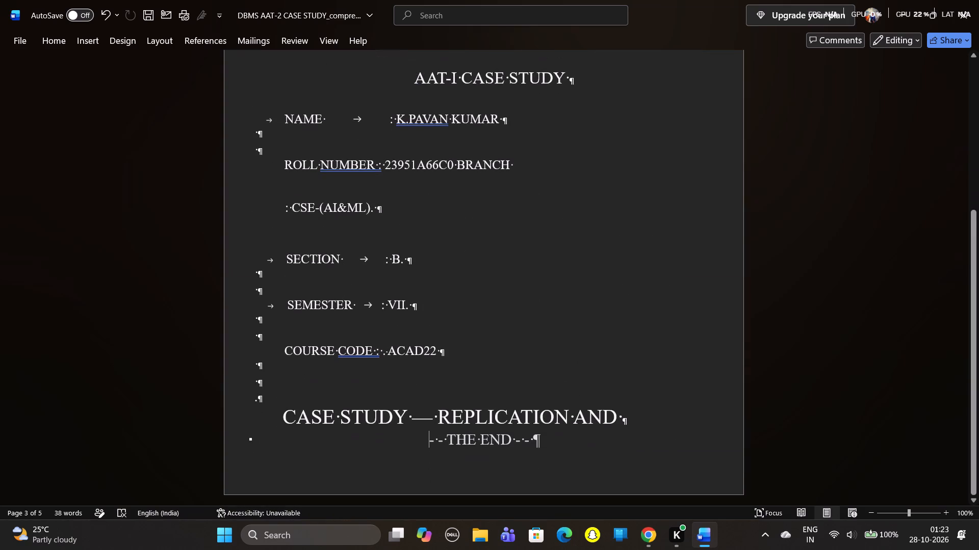
pyautogui.scroll(-1, 476, 252)
# Insert two empty lines above the "THE END" line and place the cursor on the first one.
pyautogui.press('Return')
pyautogui.press('Return')
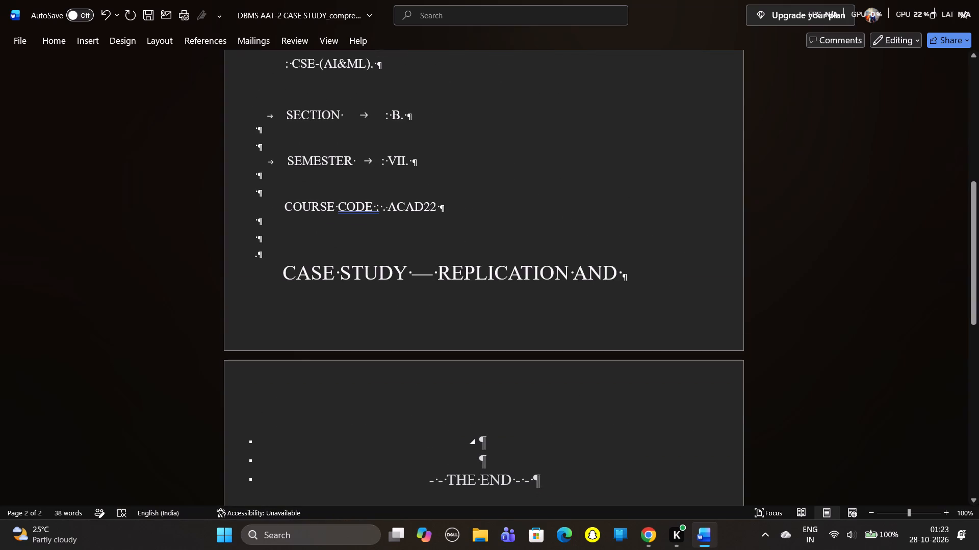
pyautogui.press('Up')
pyautogui.press('Up')
pyautogui.click(657, 537)
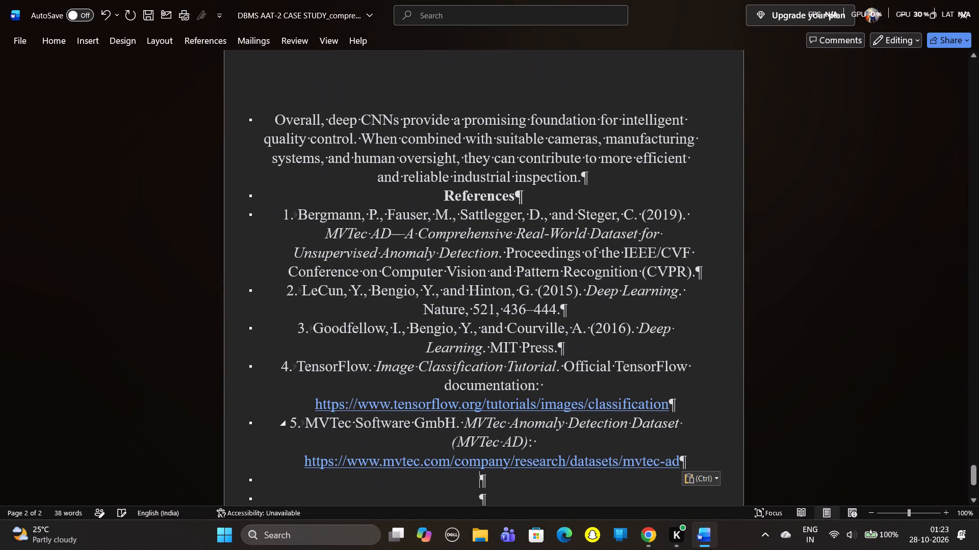
# Review the pasted case study in Word from the references back to the cover page.
pyautogui.scroll(4, 488, 357)
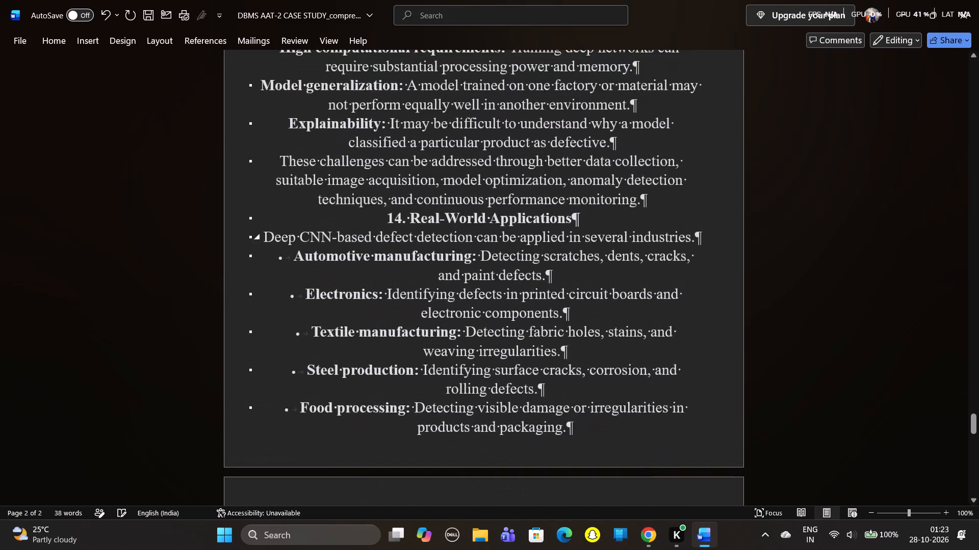
pyautogui.scroll(6, 488, 357)
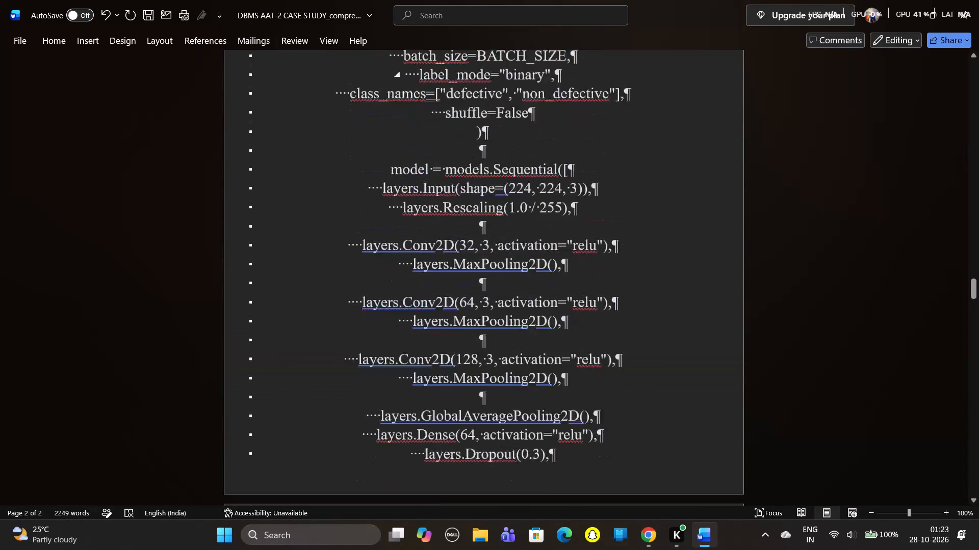
pyautogui.scroll(6, 488, 357)
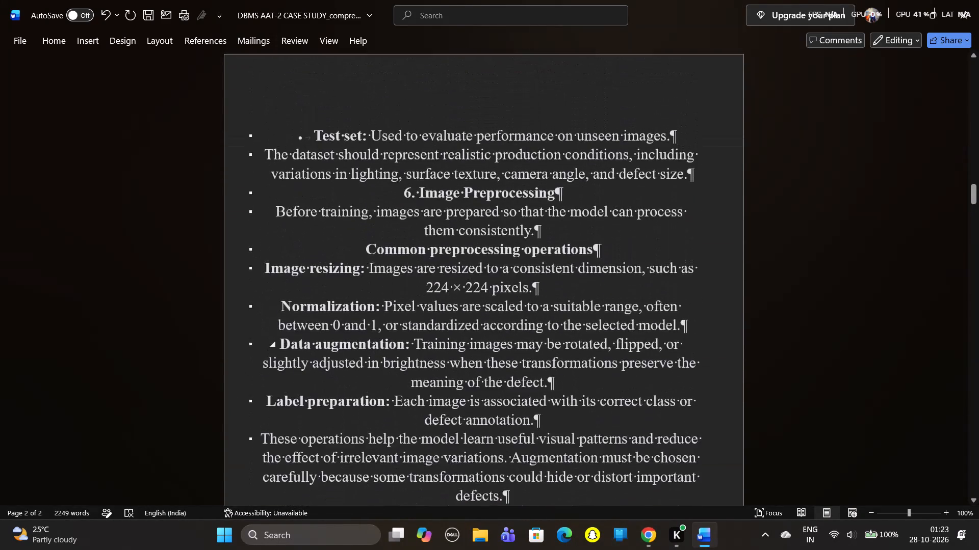
pyautogui.scroll(9, 488, 357)
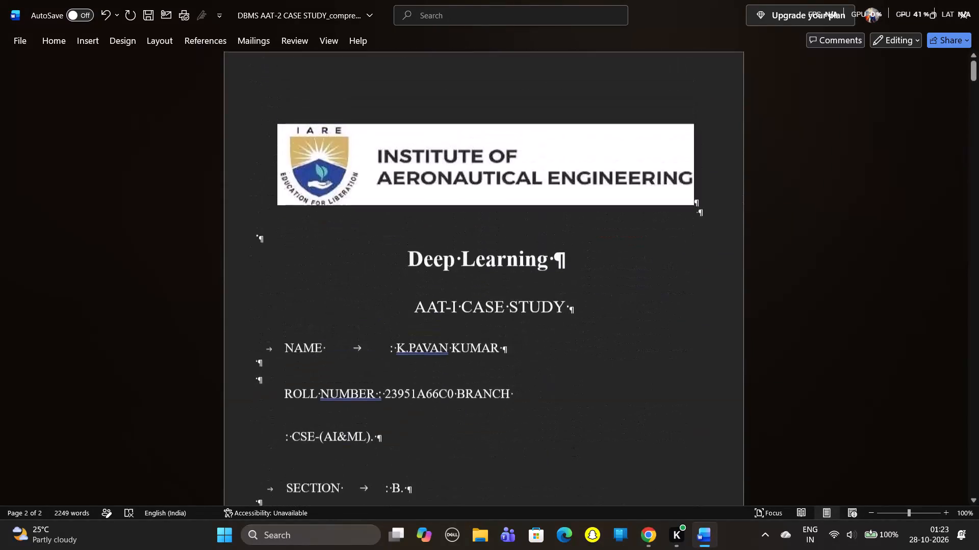
# Delete the Subject and Topic lines beneath the "CASE STUDY: INDUSTRIAL DEFECT DETECTION USING DEEP CNNs" title.
pyautogui.scroll(-3, 488, 357)
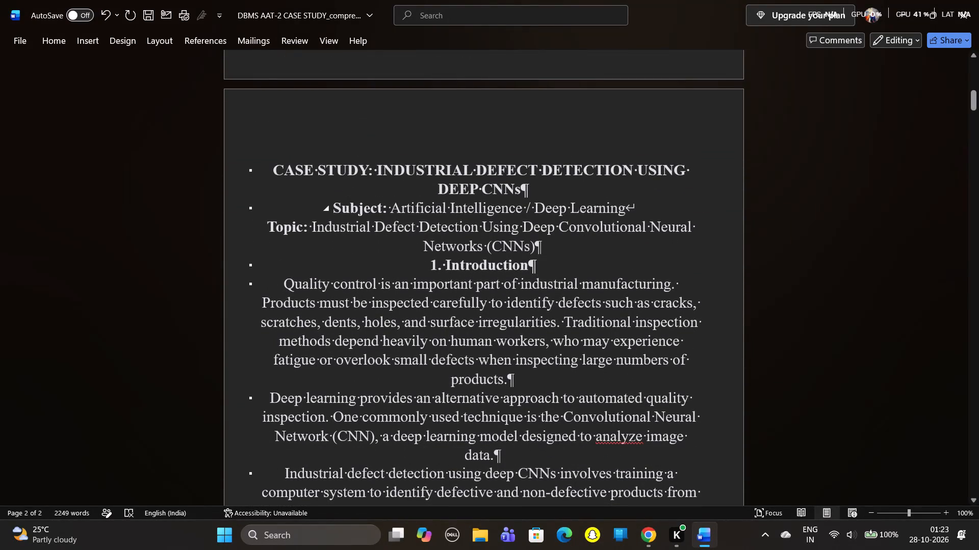
pyautogui.click(325, 214)
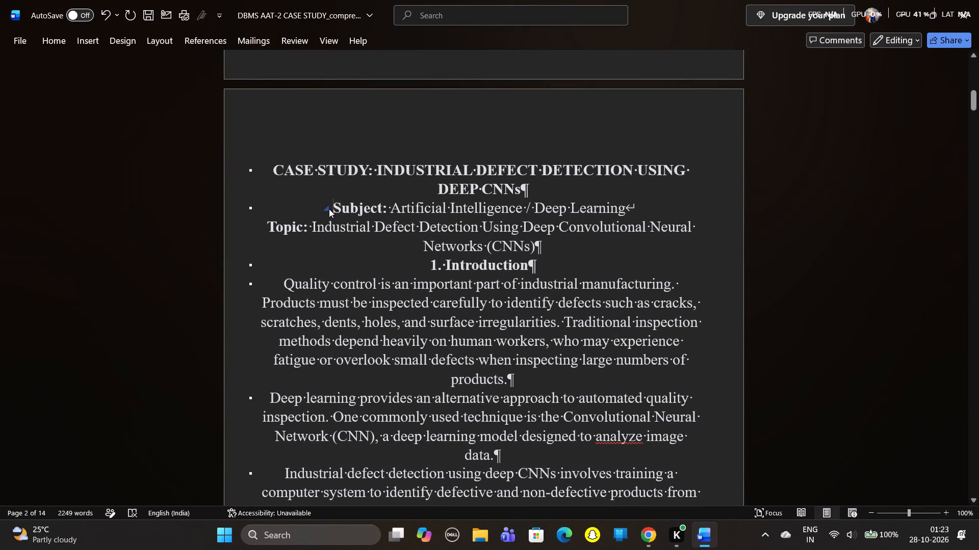
pyautogui.click(329, 209)
pyautogui.moveTo(329, 209); pyautogui.dragTo(409, 220)
pyautogui.moveTo(409, 220); pyautogui.dragTo(422, 224)
pyautogui.click(337, 207)
pyautogui.moveTo(337, 207); pyautogui.dragTo(560, 241)
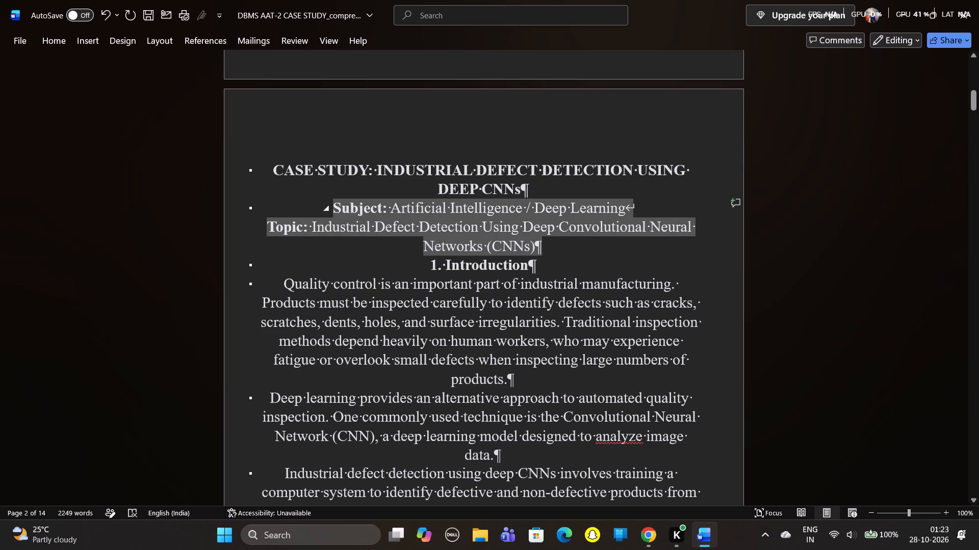
pyautogui.moveTo(560, 241); pyautogui.dragTo(559, 241)
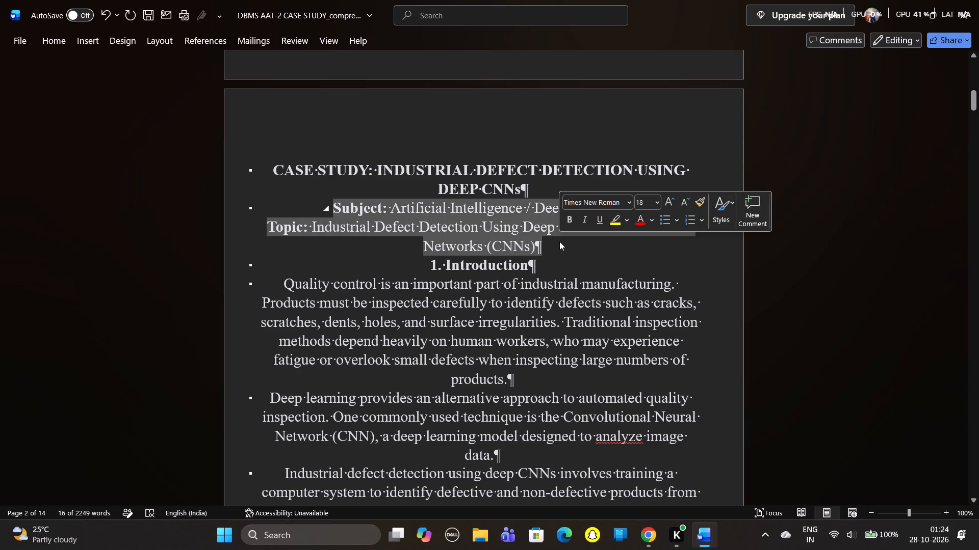
pyautogui.press('BackSpace')
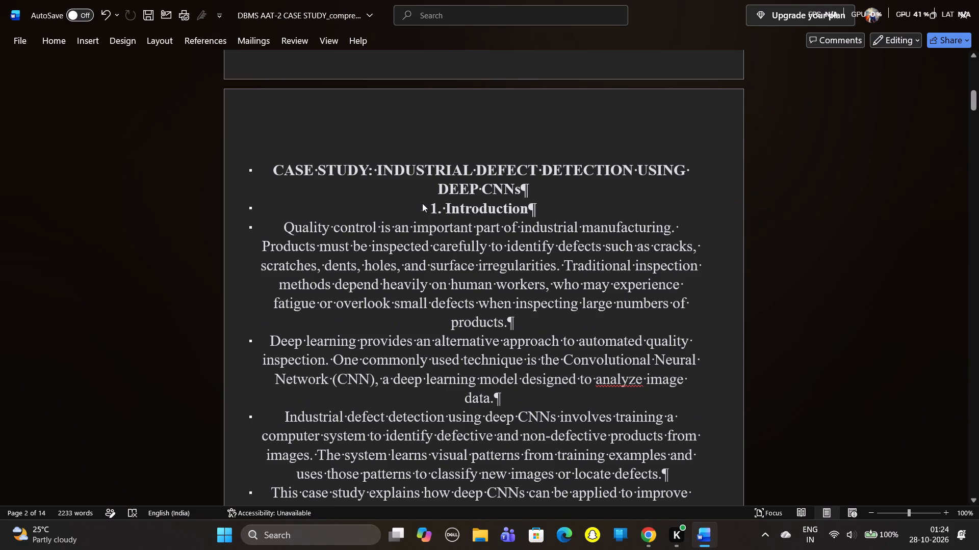
# Set the font of all text from the "1. Introduction" heading through the "THE END" line to Times New Roman.
pyautogui.click(432, 208)
pyautogui.moveTo(432, 208); pyautogui.dragTo(522, 339)
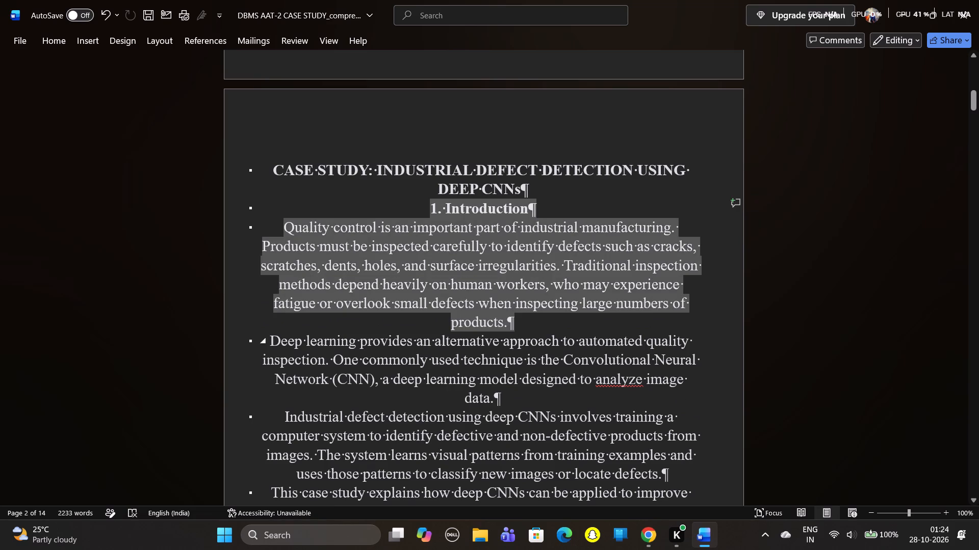
pyautogui.moveTo(522, 339); pyautogui.dragTo(584, 538)
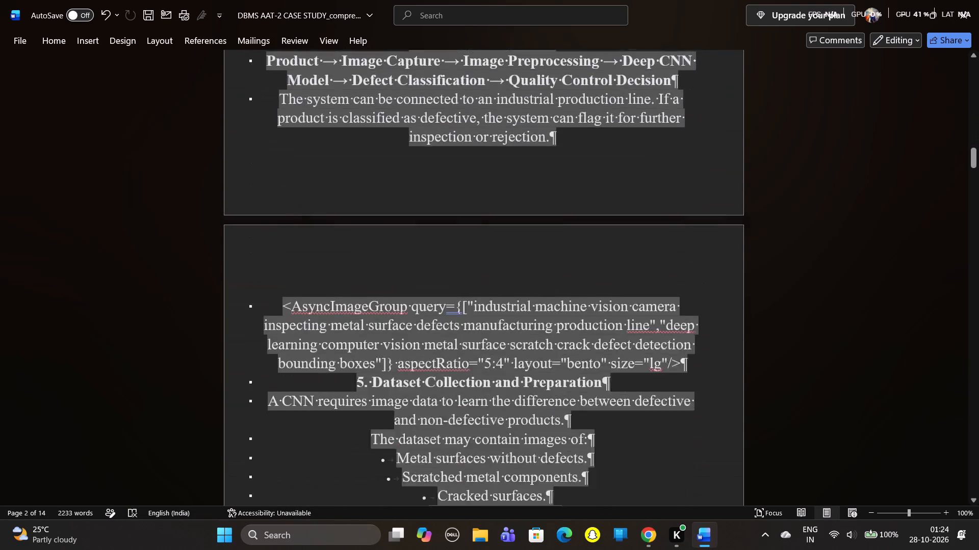
pyautogui.moveTo(584, 538); pyautogui.dragTo(584, 539)
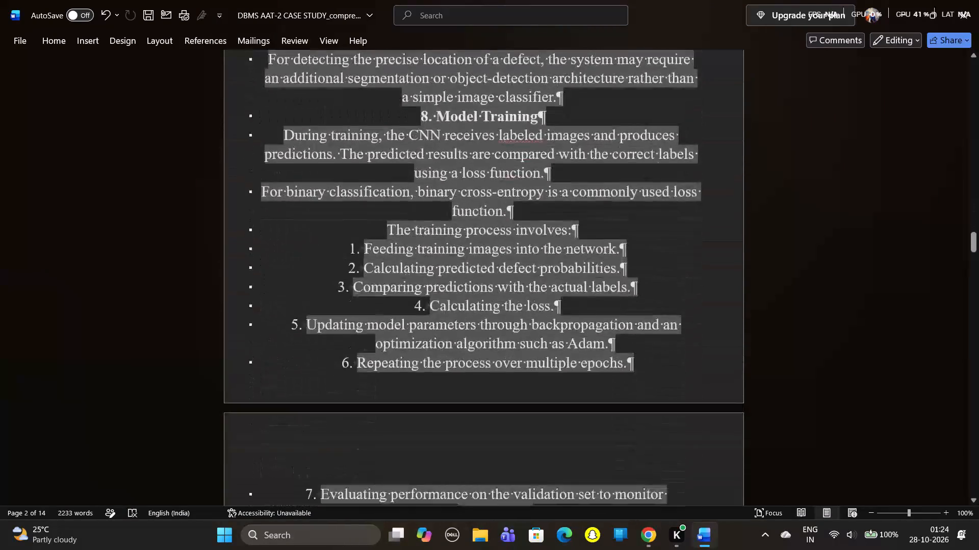
pyautogui.moveTo(584, 539); pyautogui.dragTo(592, 522)
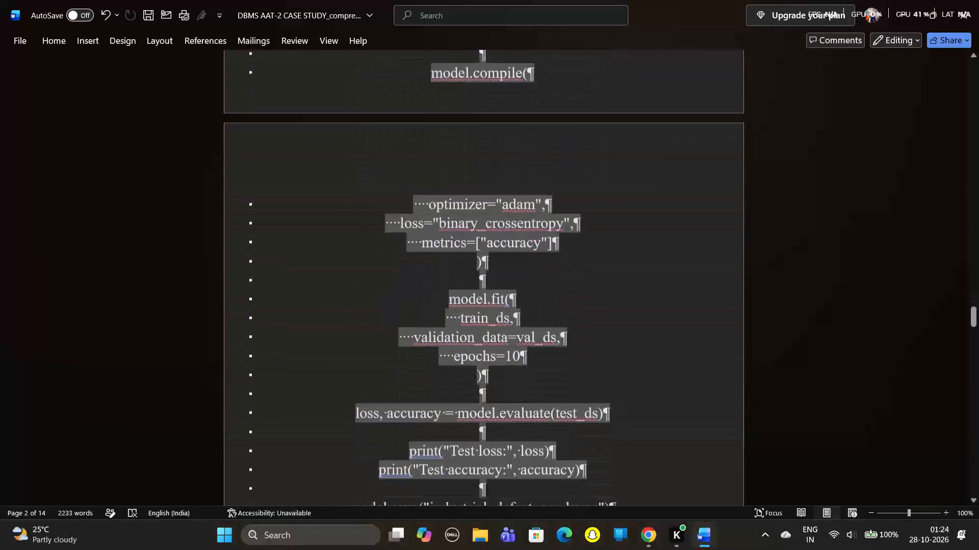
pyautogui.moveTo(592, 522); pyautogui.dragTo(607, 523)
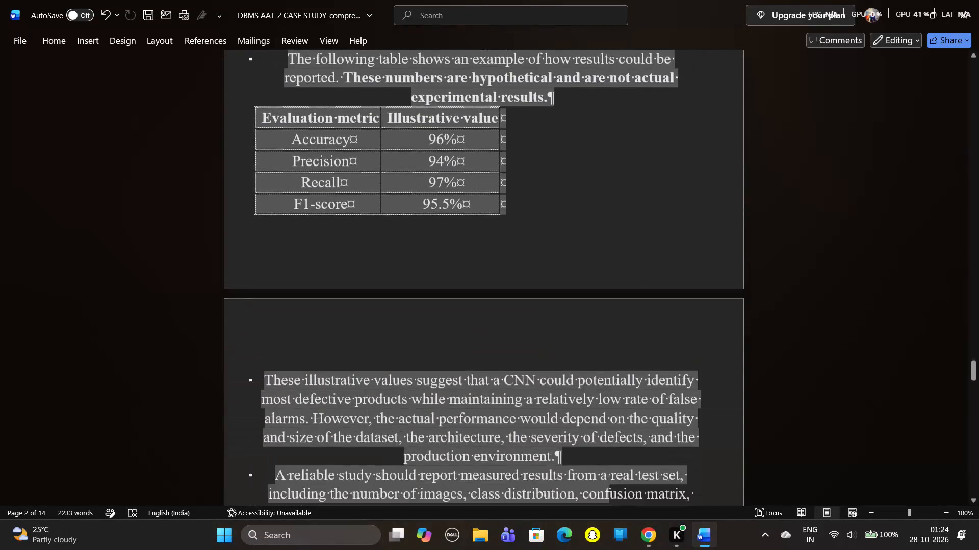
pyautogui.moveTo(607, 523); pyautogui.dragTo(607, 521)
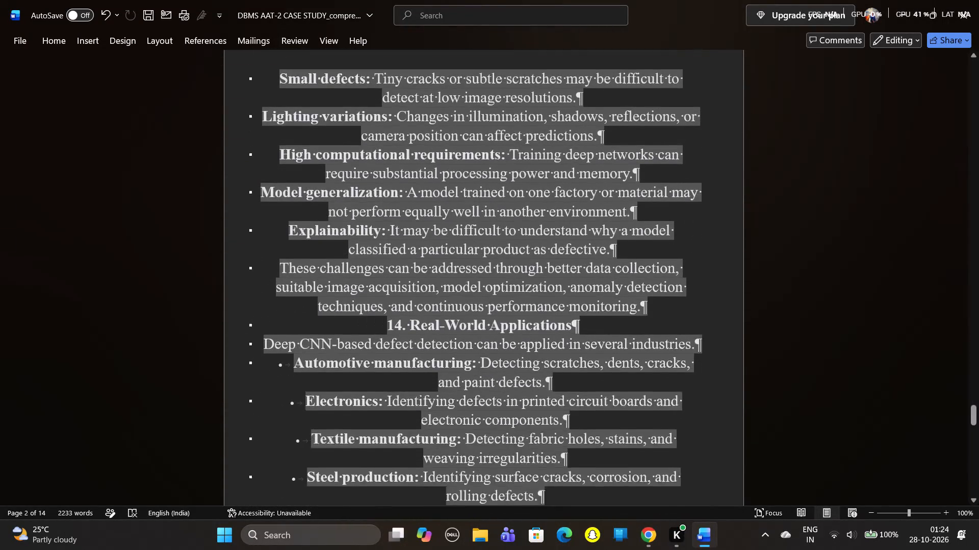
pyautogui.moveTo(607, 521); pyautogui.dragTo(607, 521)
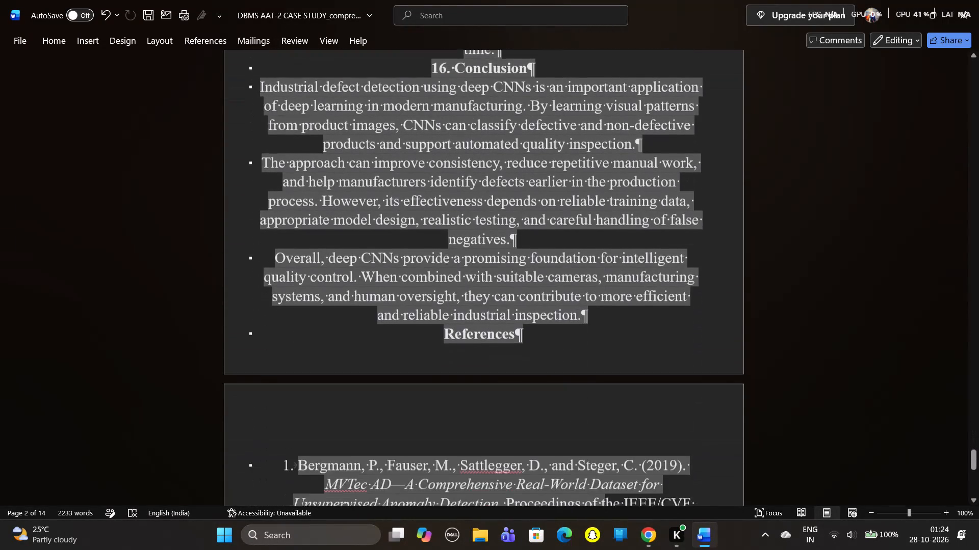
pyautogui.moveTo(607, 521); pyautogui.dragTo(606, 518)
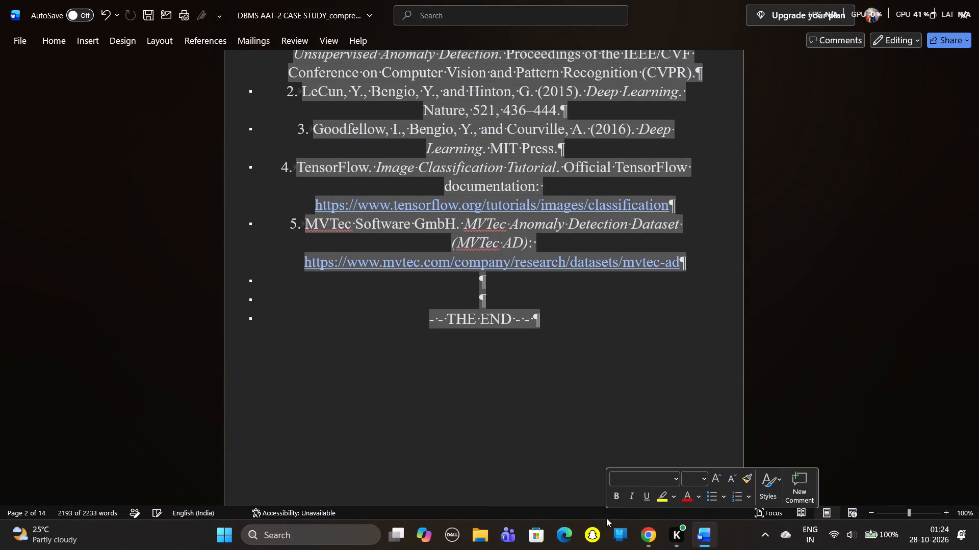
pyautogui.click(675, 480)
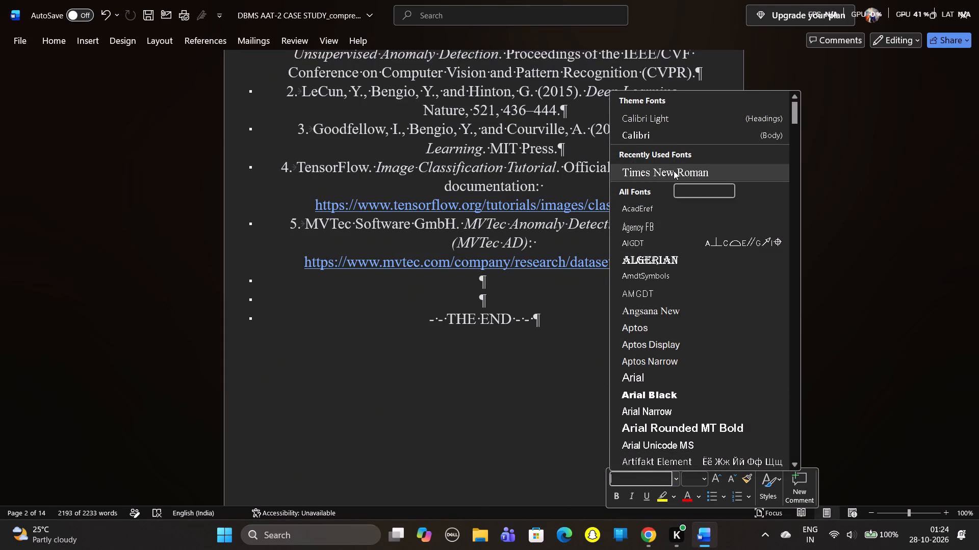
pyautogui.click(674, 171)
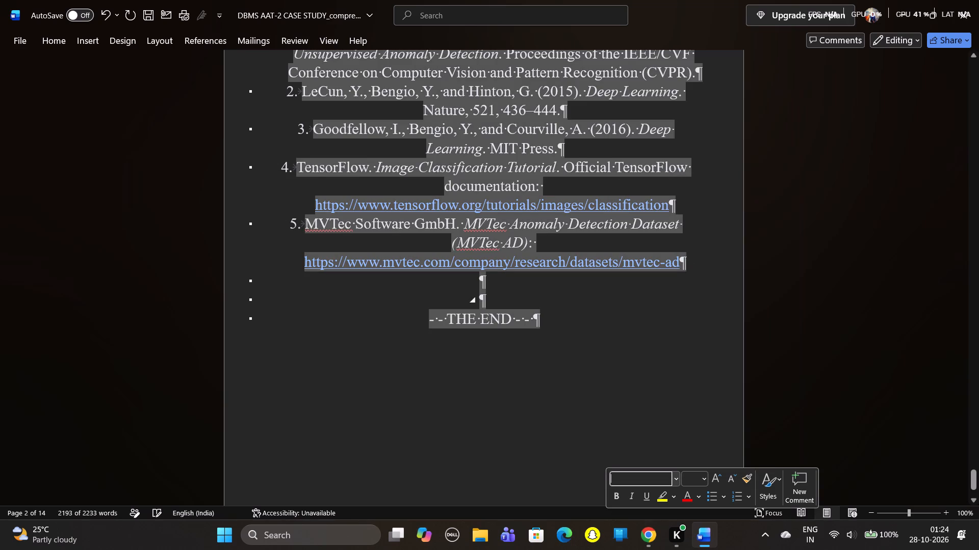
# Format the selected case study text as a bulleted list with font size 14.
pyautogui.click(711, 497)
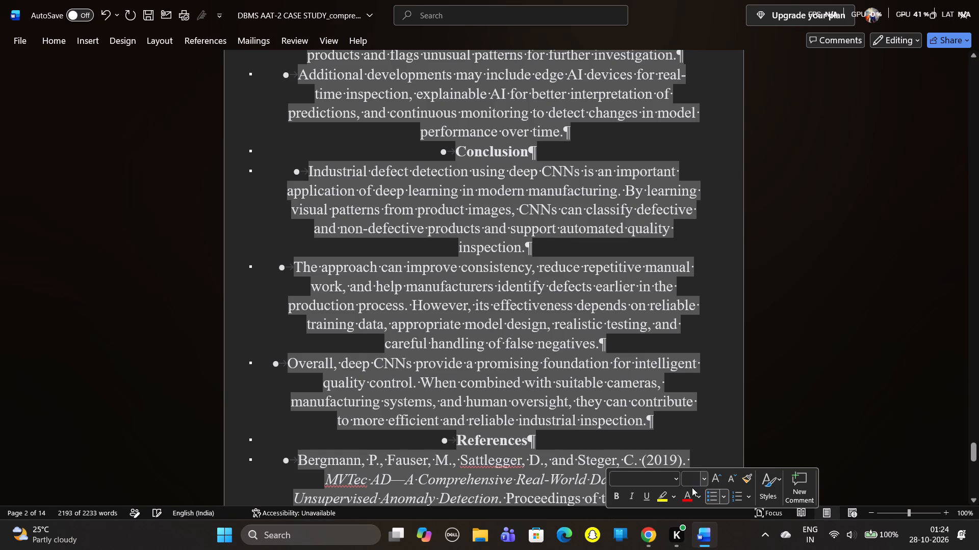
pyautogui.click(702, 479)
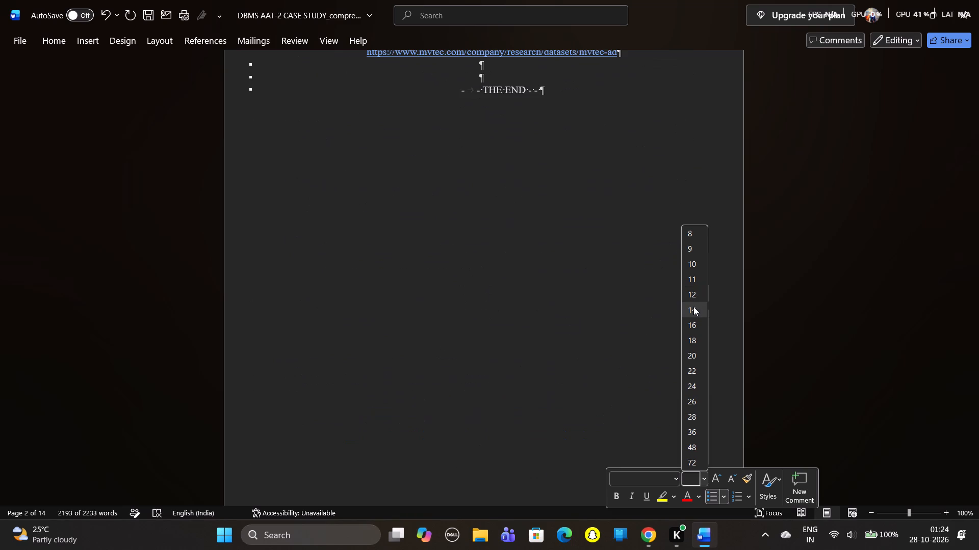
pyautogui.click(693, 307)
# Review the reformatted case study from the references back to the title on the second page.
pyautogui.scroll(1, 607, 298)
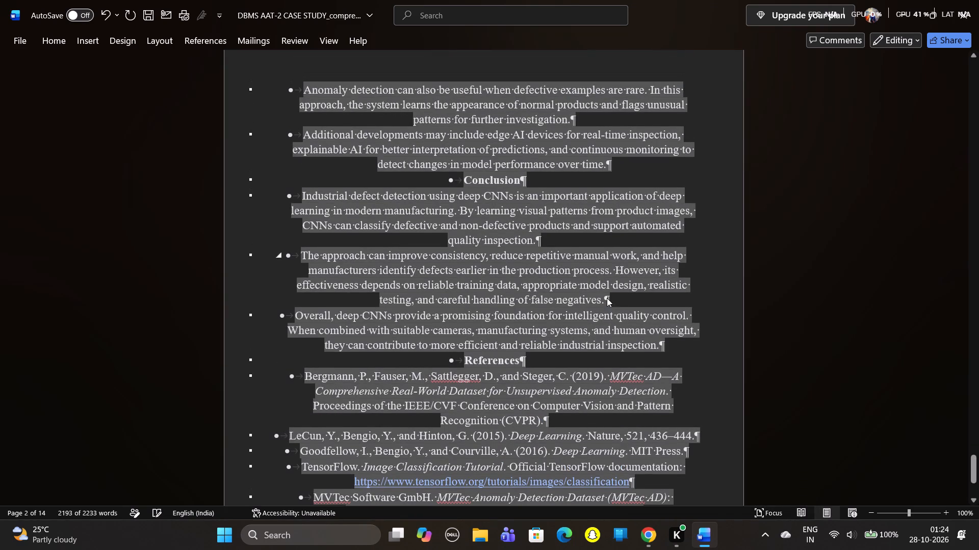
pyautogui.click(674, 187)
pyautogui.scroll(2, 674, 187)
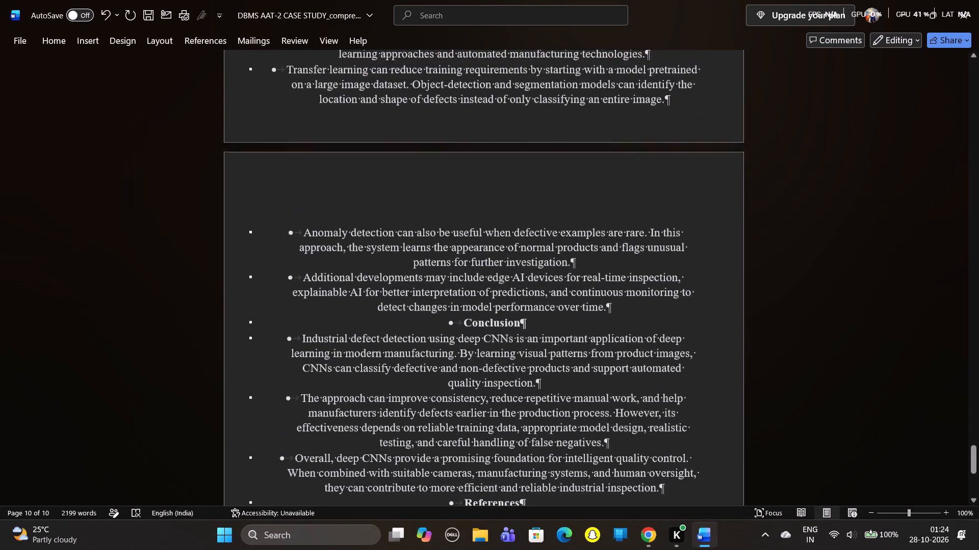
pyautogui.scroll(6, 674, 187)
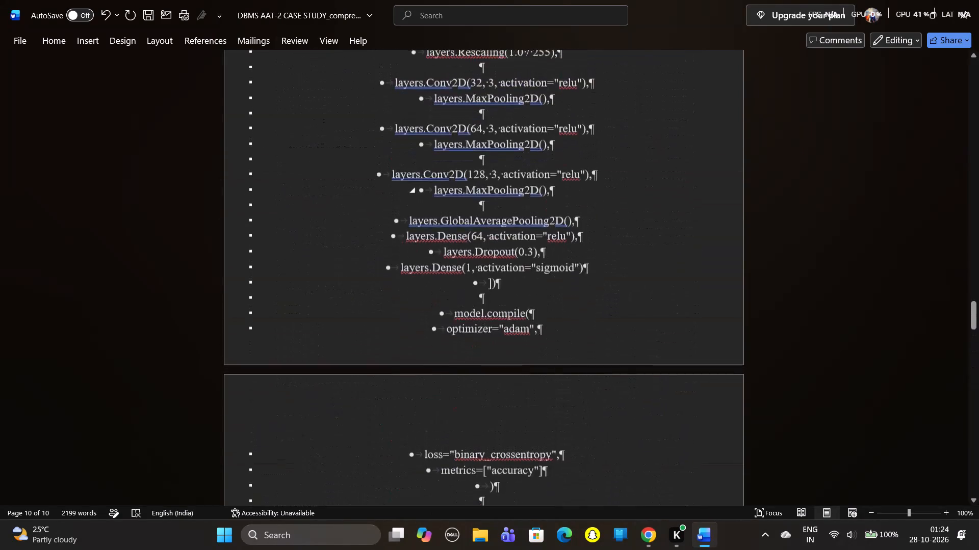
pyautogui.scroll(6, 674, 187)
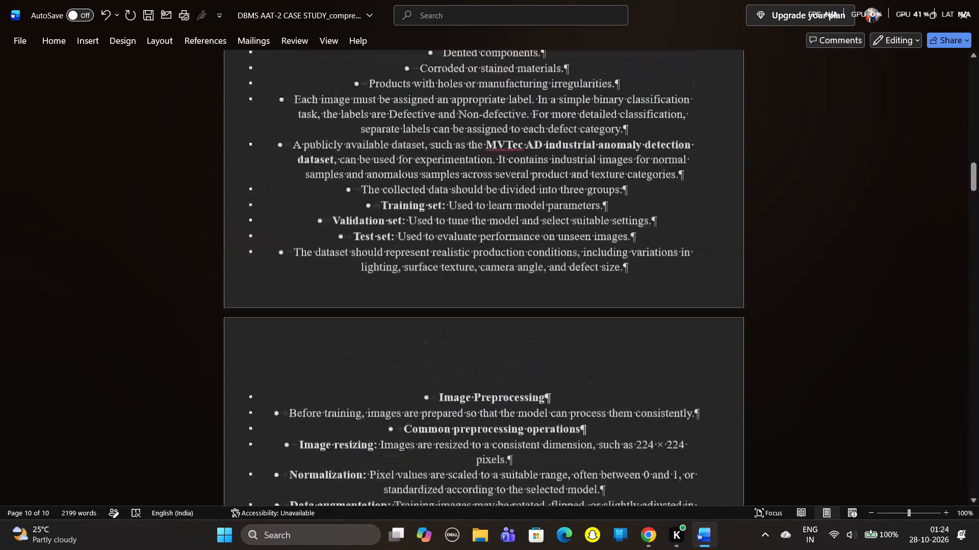
pyautogui.scroll(3, 674, 187)
pyautogui.scroll(-4, 674, 187)
pyautogui.scroll(1, 674, 187)
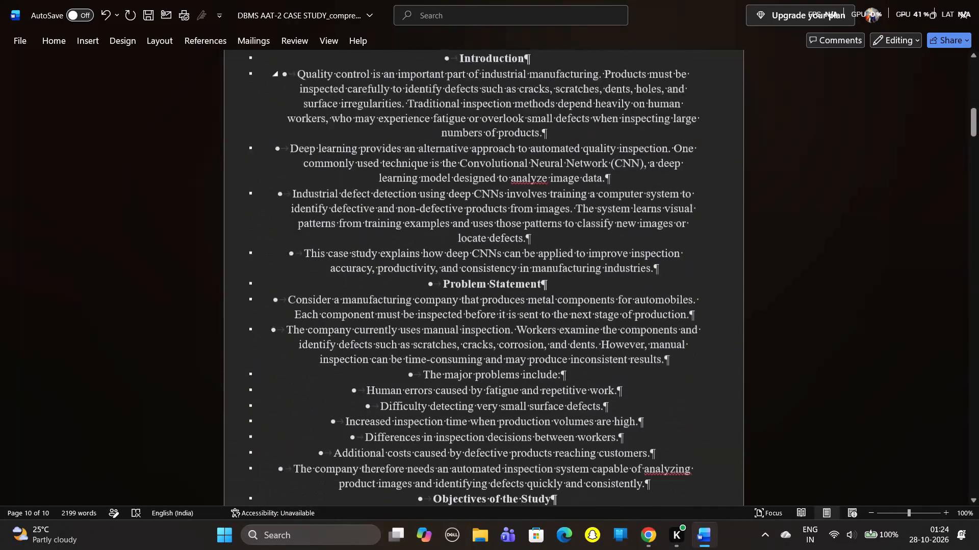
pyautogui.scroll(1, 674, 187)
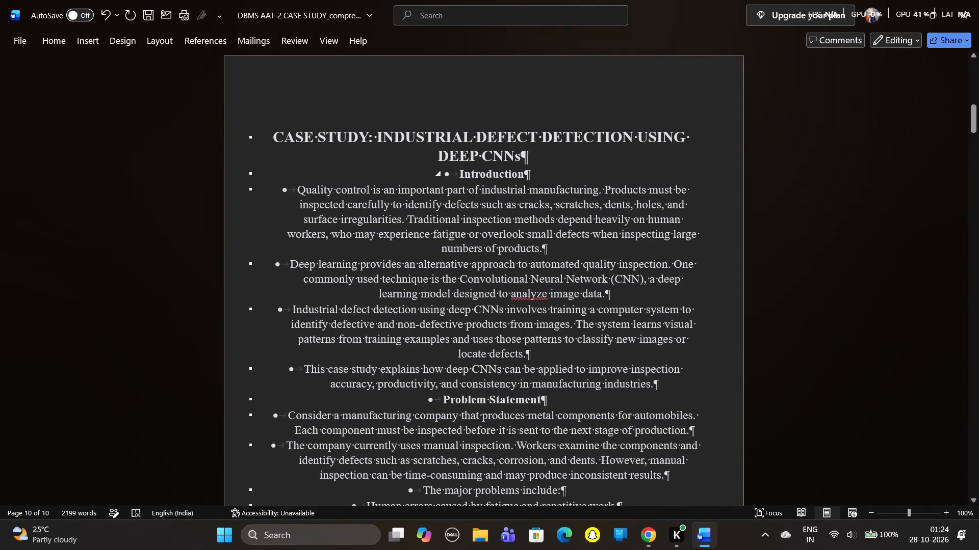
# Justify all the text from the "Introduction" heading through the "THE END" line.
pyautogui.click(448, 172)
pyautogui.click(443, 172)
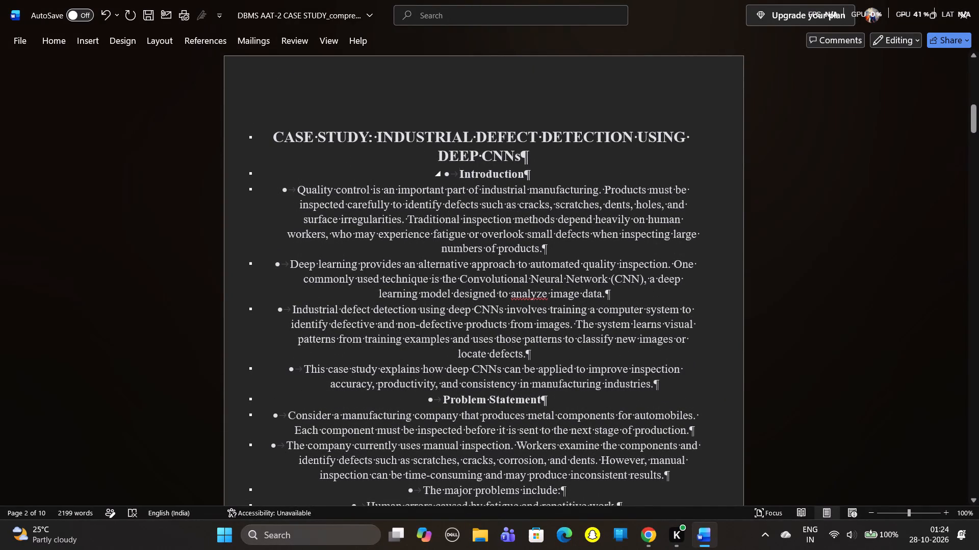
pyautogui.moveTo(443, 172); pyautogui.dragTo(600, 549)
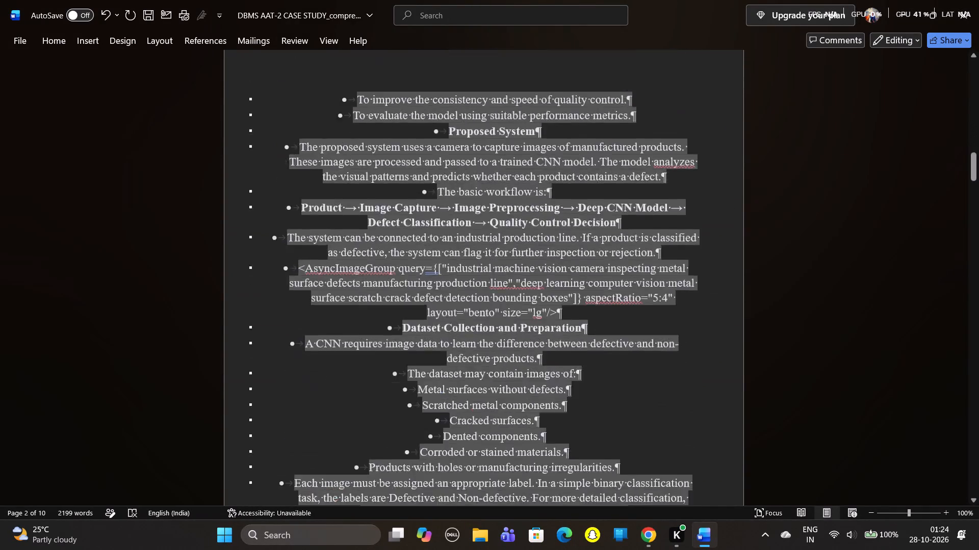
pyautogui.moveTo(600, 549); pyautogui.dragTo(652, 549)
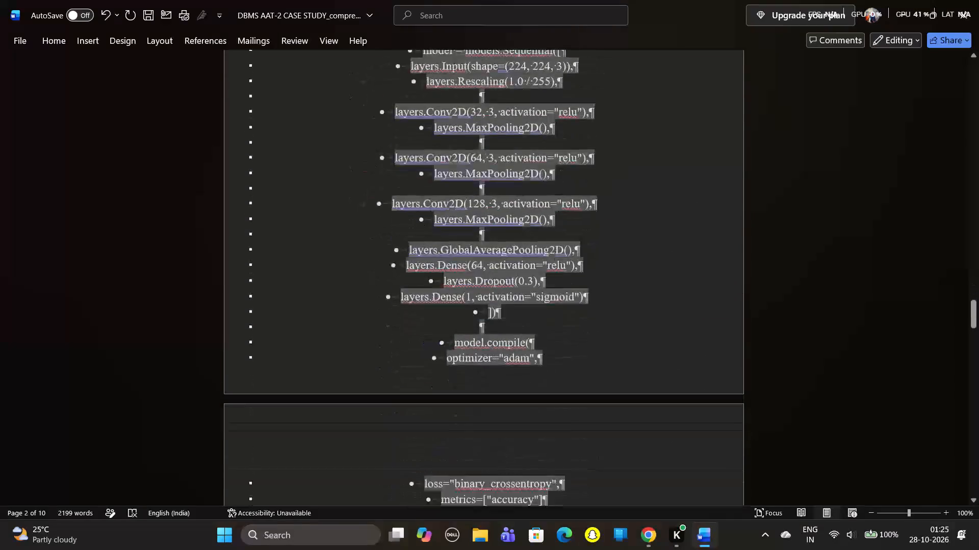
pyautogui.moveTo(652, 549); pyautogui.dragTo(666, 549)
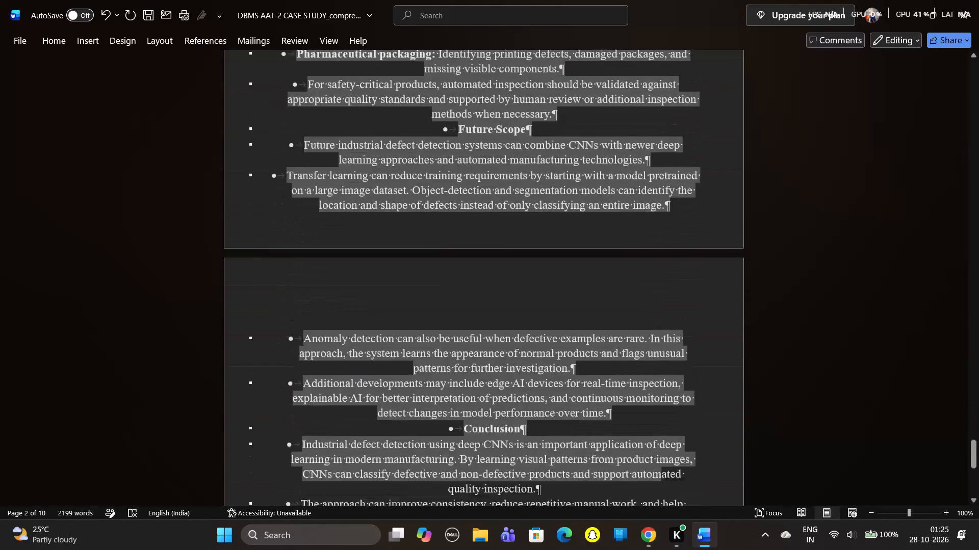
pyautogui.moveTo(666, 549); pyautogui.dragTo(669, 549)
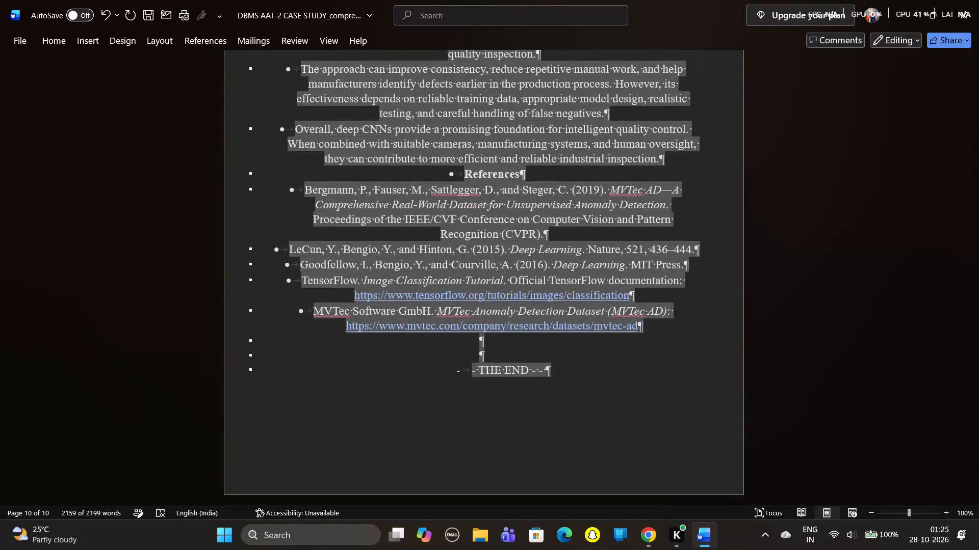
pyautogui.hotkey('ctrl', 'j')
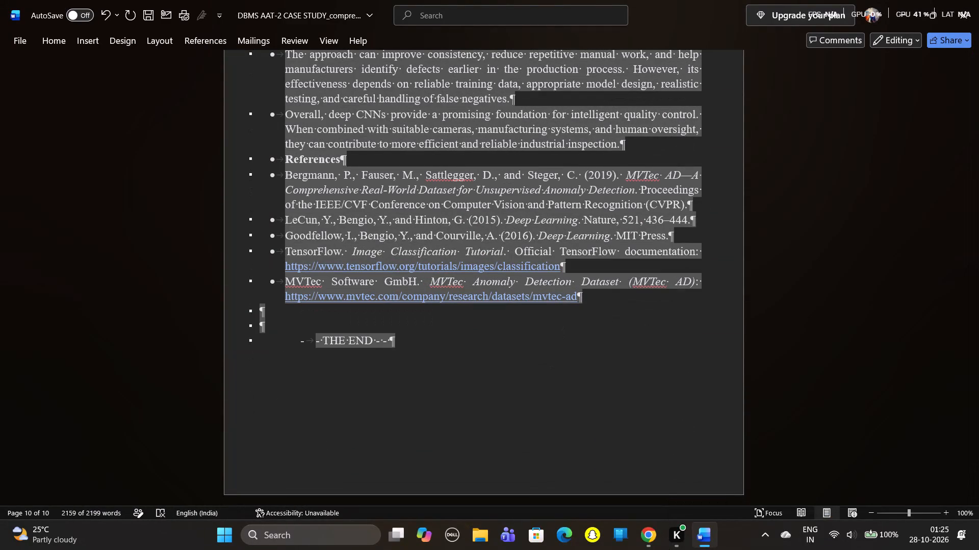
pyautogui.hotkey('ctrl', 'j')
pyautogui.hotkey('ctrl', 'j')
# Indent the "THE END" line until it sits around the middle of the page width.
pyautogui.click(417, 323)
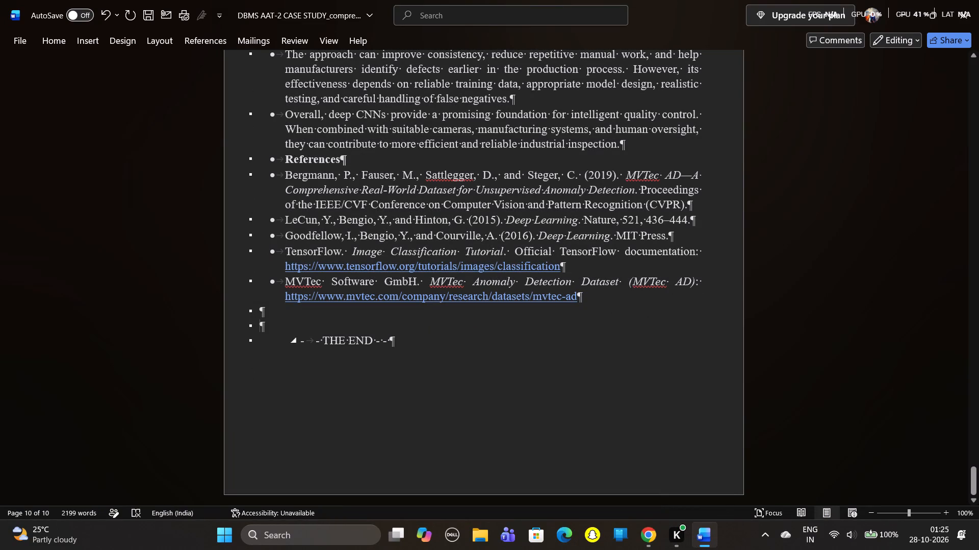
pyautogui.click(305, 339)
pyautogui.press('Tab')
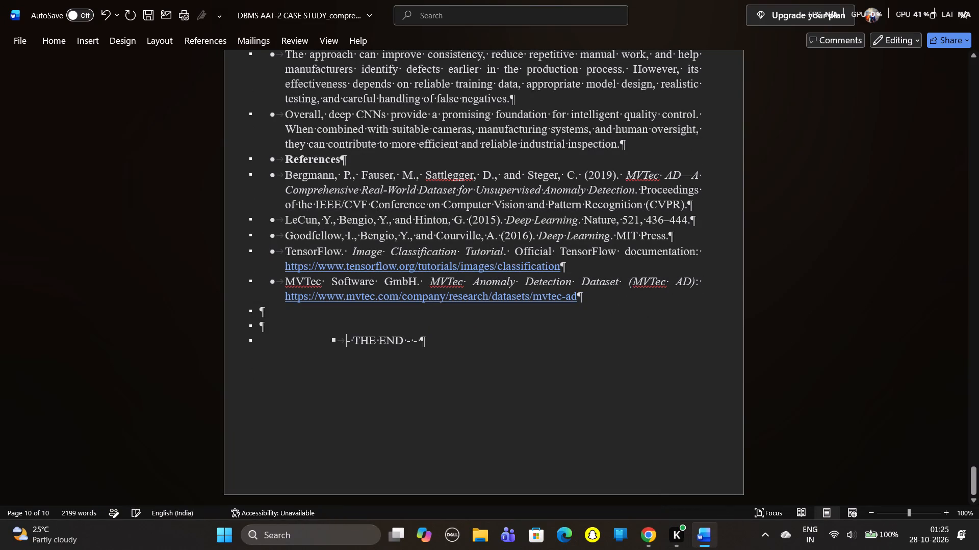
pyautogui.press('Tab')
pyautogui.press('Tab')
pyautogui.press('Tab')
pyautogui.press('Tab')
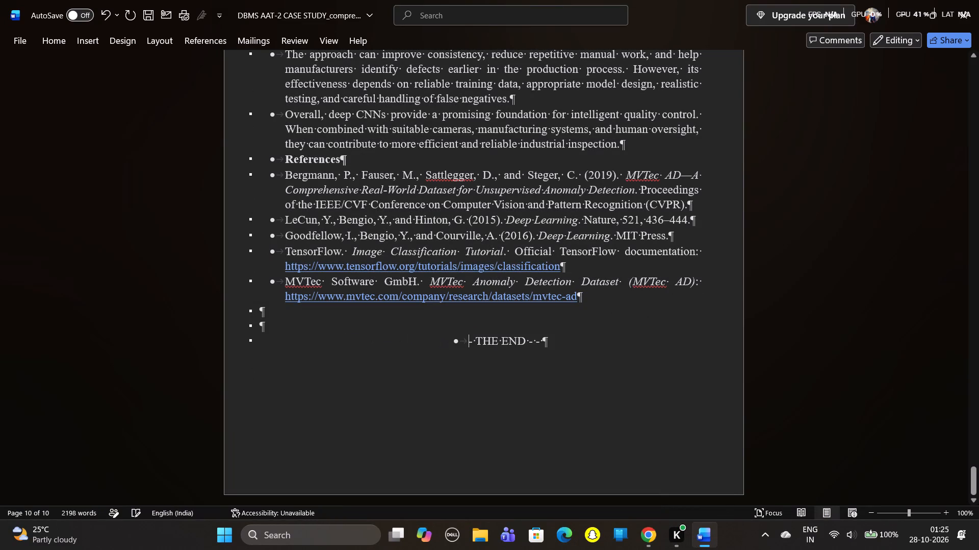
pyautogui.press('BackSpace')
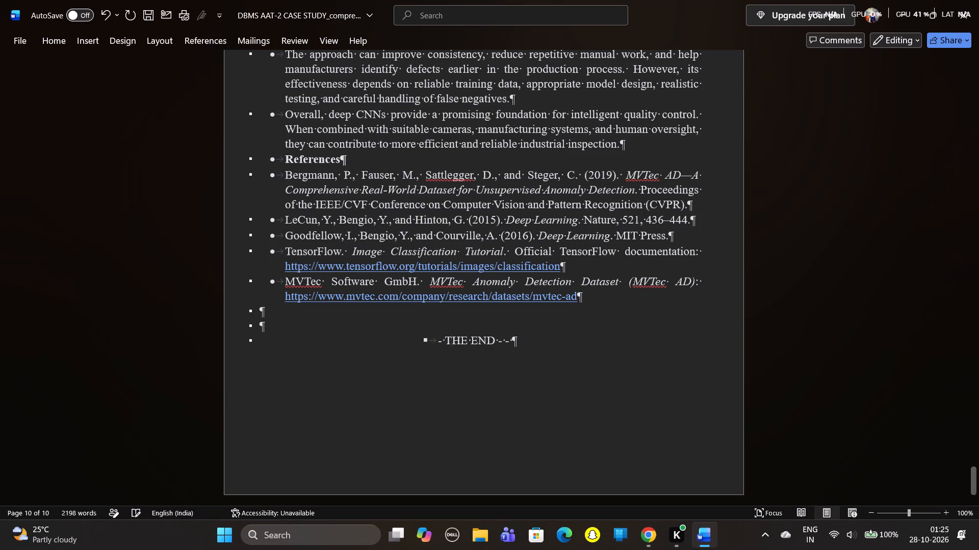
# Review the justified case study from the "THE END" line back to the evaluation metrics table under "Illustrative Results and Discussion".
pyautogui.scroll(2, 339, 248)
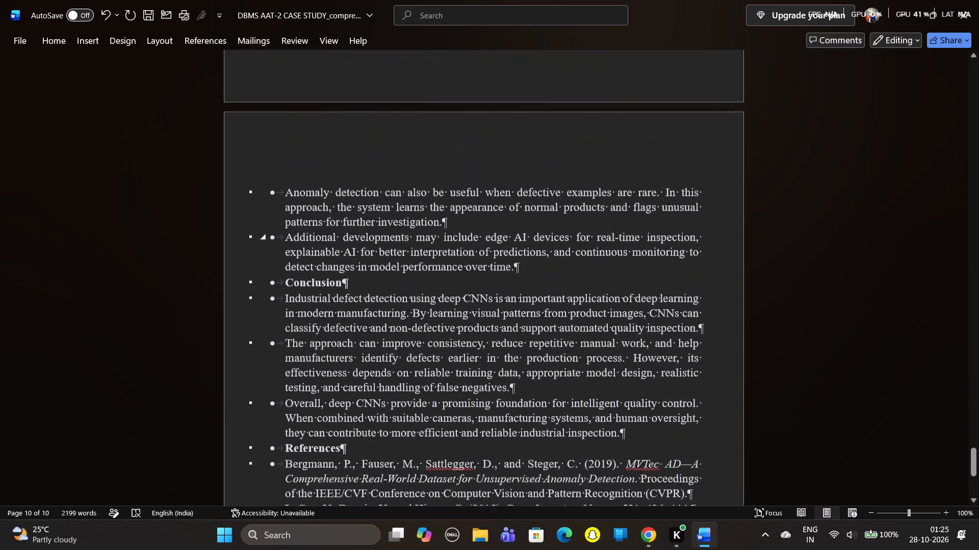
pyautogui.scroll(4, 339, 248)
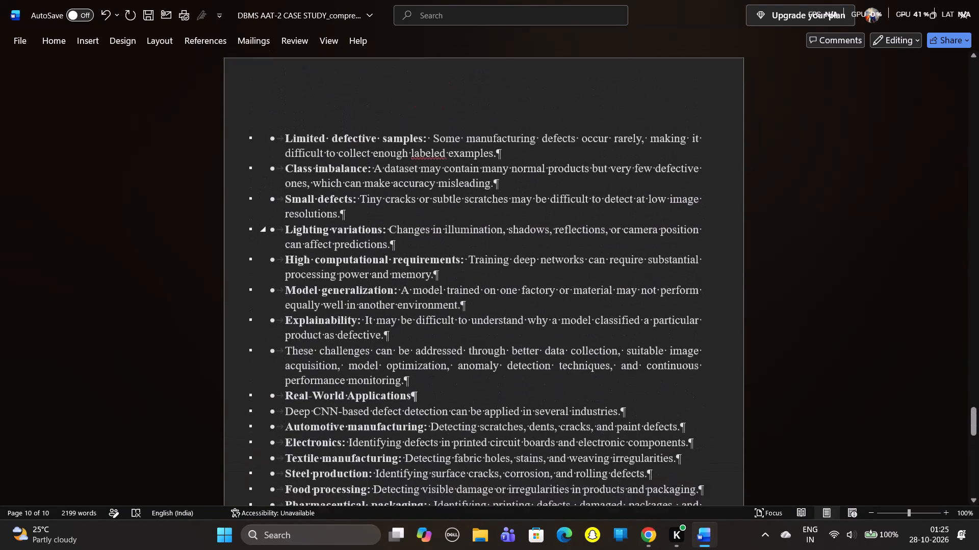
pyautogui.scroll(4, 339, 248)
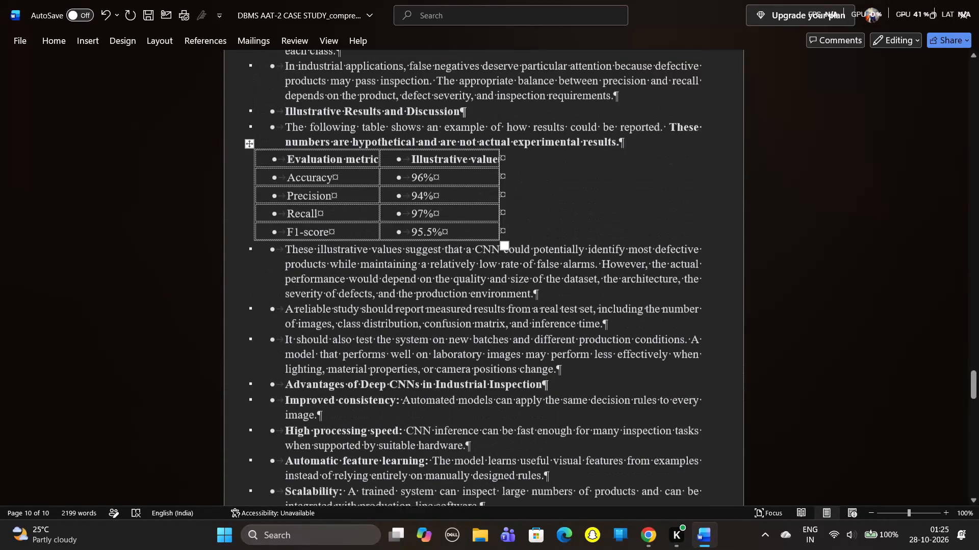
pyautogui.scroll(1, 339, 248)
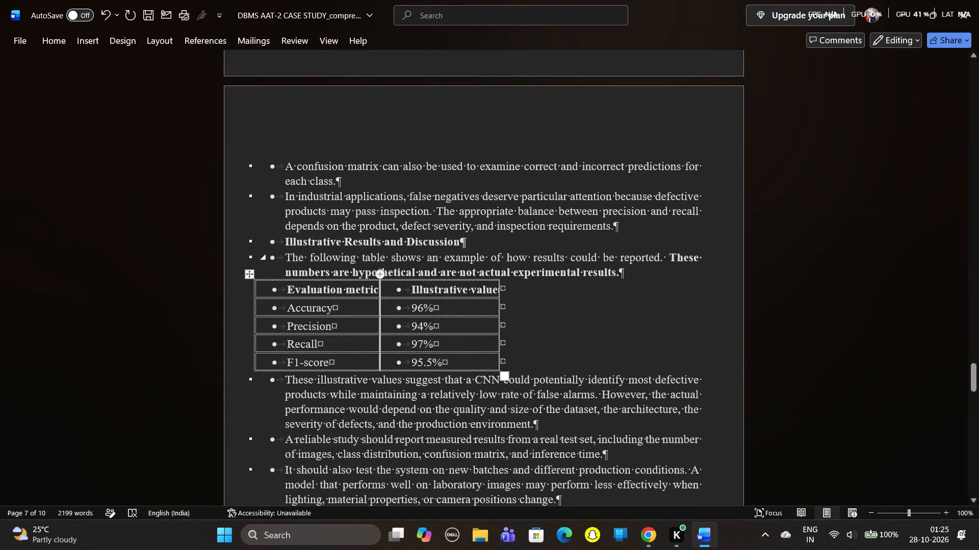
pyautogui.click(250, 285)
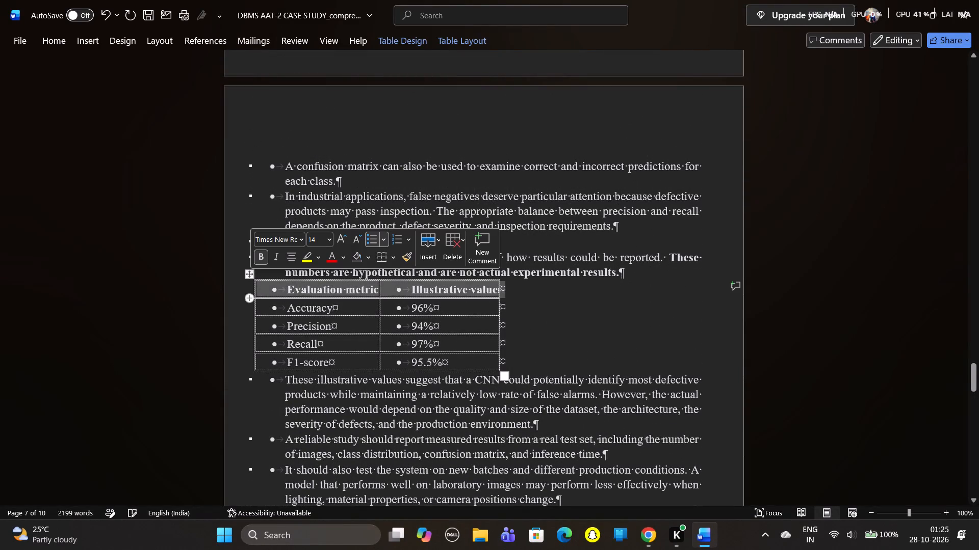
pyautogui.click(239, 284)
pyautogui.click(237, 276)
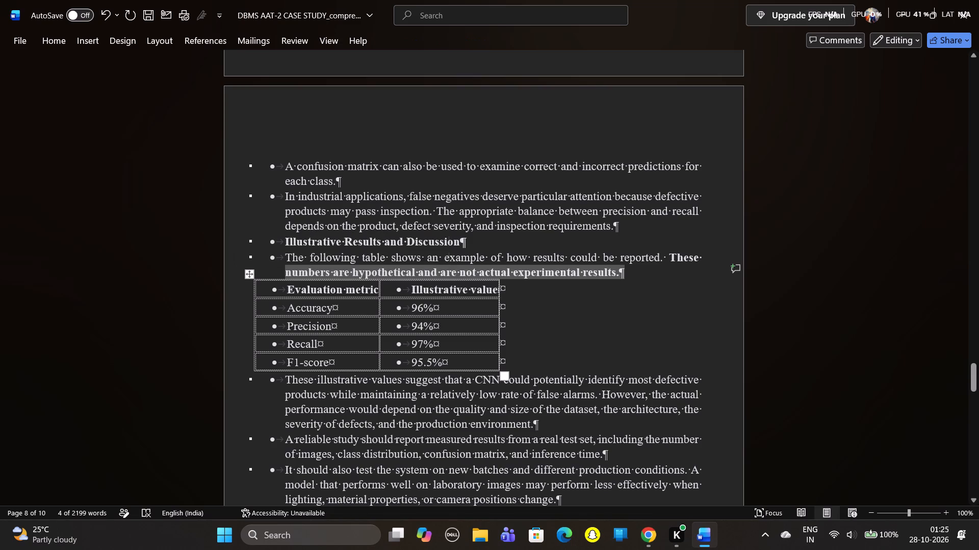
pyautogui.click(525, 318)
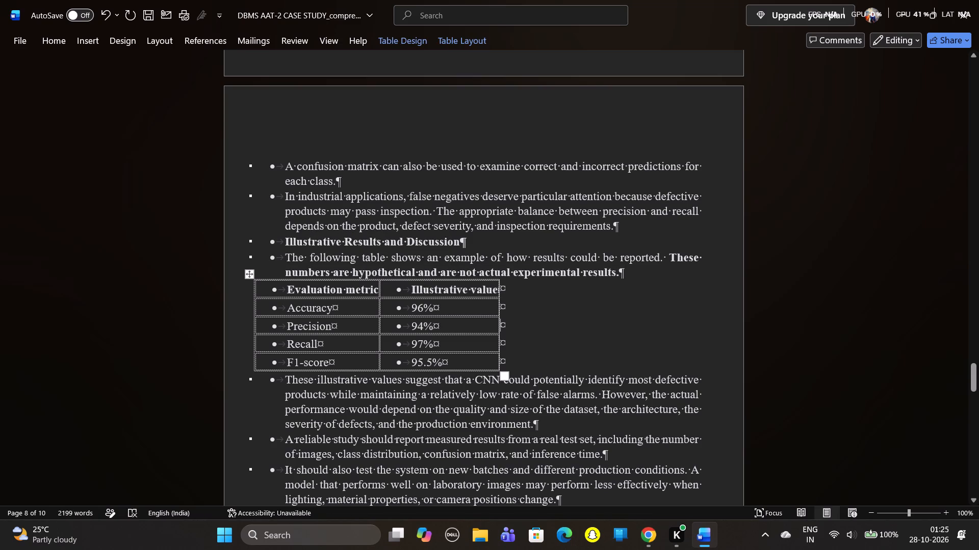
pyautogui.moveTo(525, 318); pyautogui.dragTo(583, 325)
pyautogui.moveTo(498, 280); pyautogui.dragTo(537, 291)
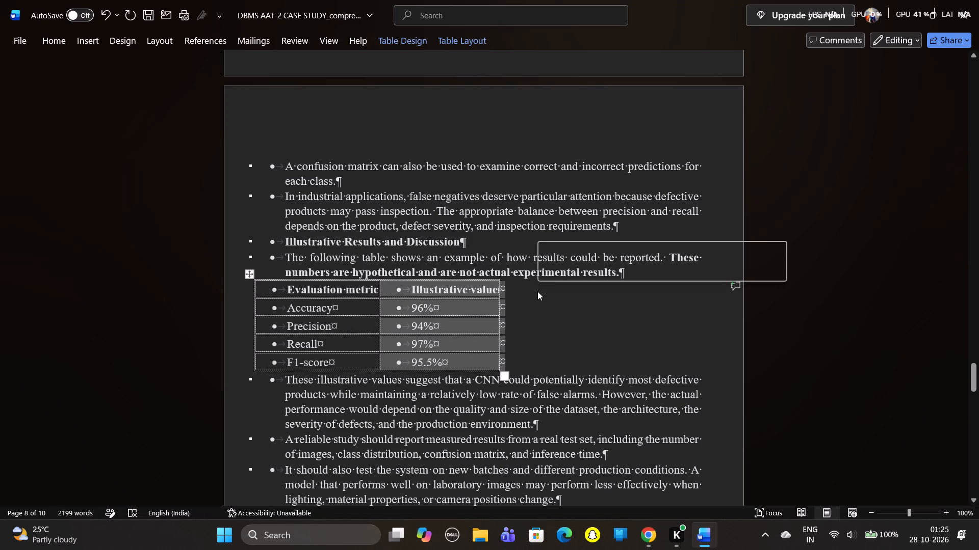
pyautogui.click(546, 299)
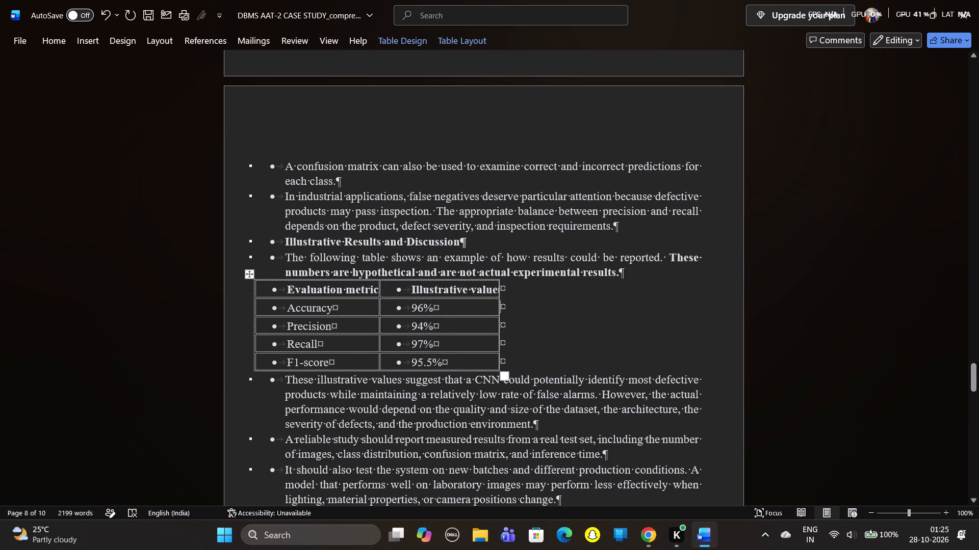
# Move the whole evaluation metrics table sideways until it sits around the middle of the page width.
pyautogui.click(250, 273)
pyautogui.moveTo(250, 273); pyautogui.dragTo(255, 275)
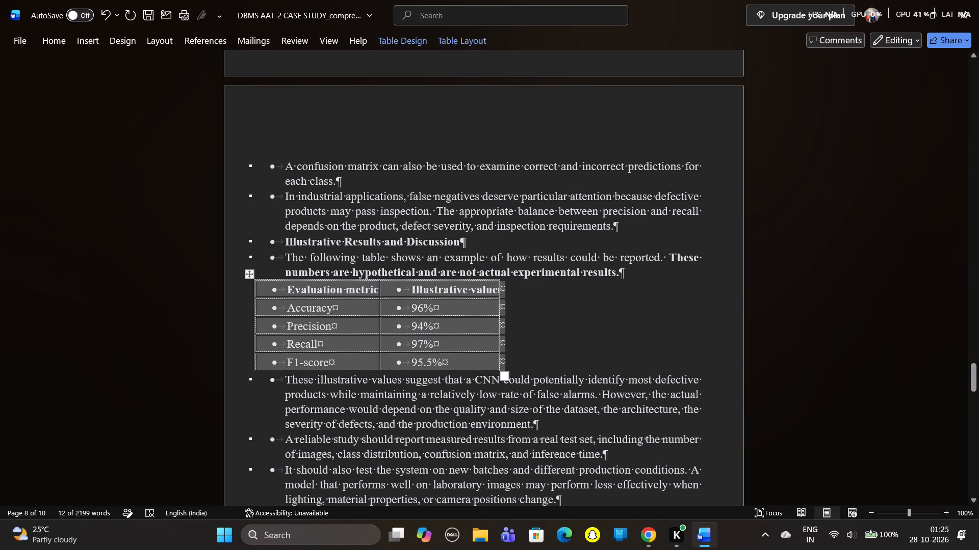
pyautogui.moveTo(255, 275); pyautogui.dragTo(305, 273)
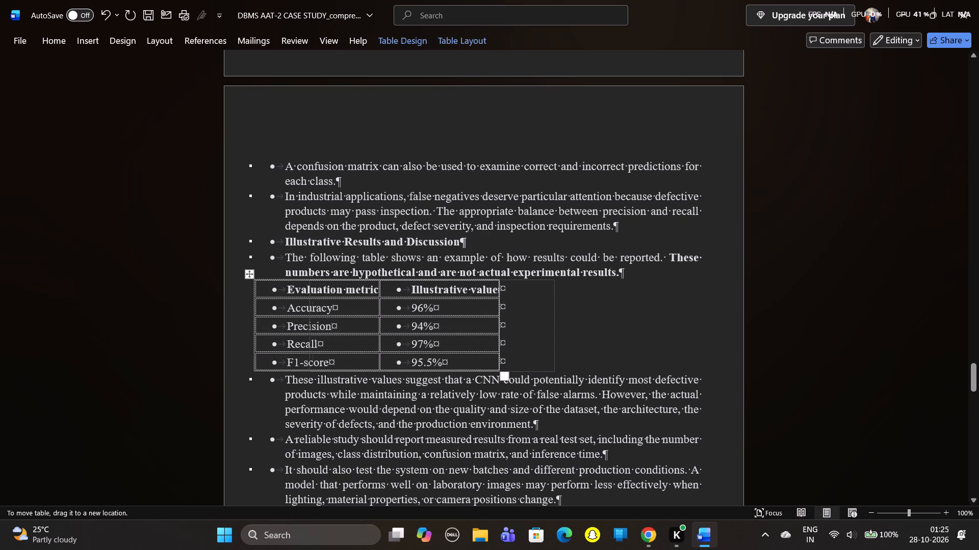
pyautogui.moveTo(305, 273); pyautogui.dragTo(318, 273)
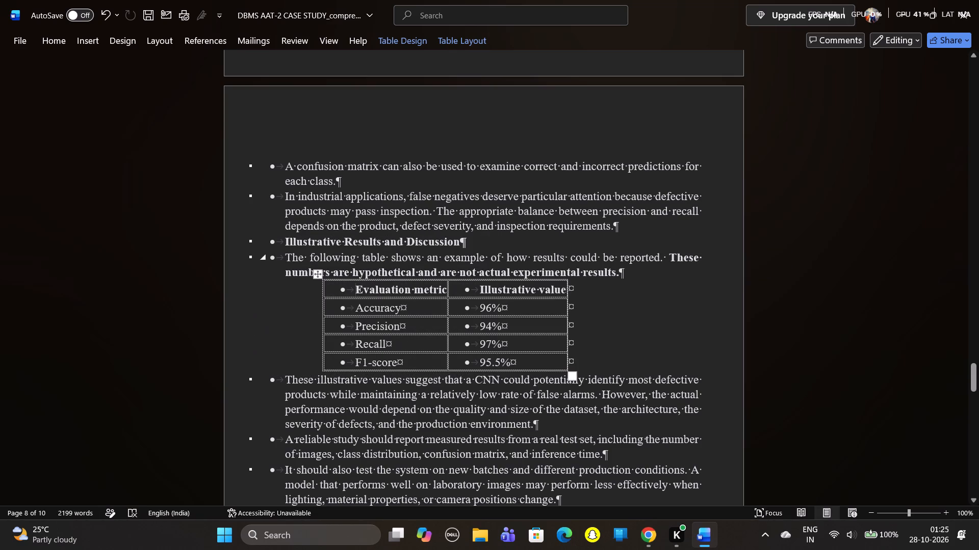
pyautogui.moveTo(318, 273); pyautogui.dragTo(328, 275)
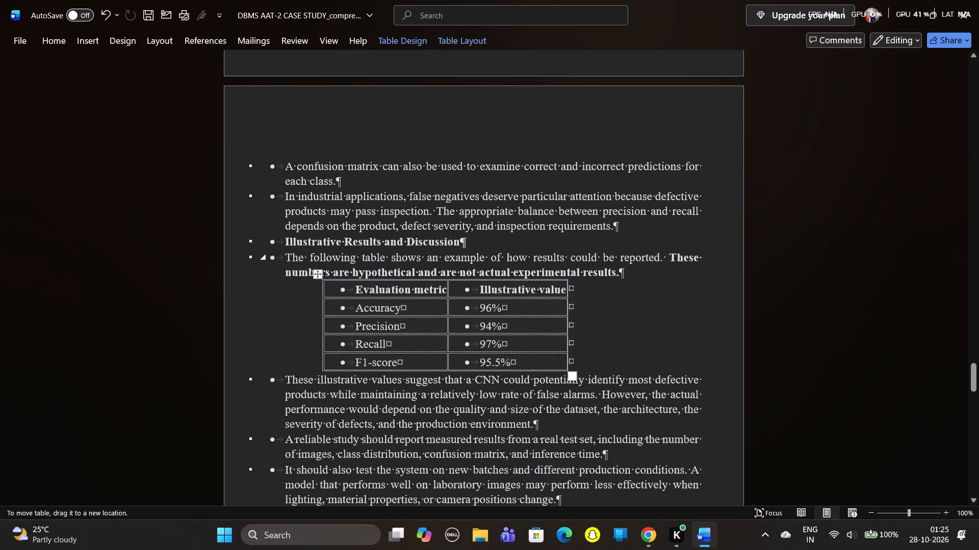
pyautogui.moveTo(328, 275); pyautogui.dragTo(348, 274)
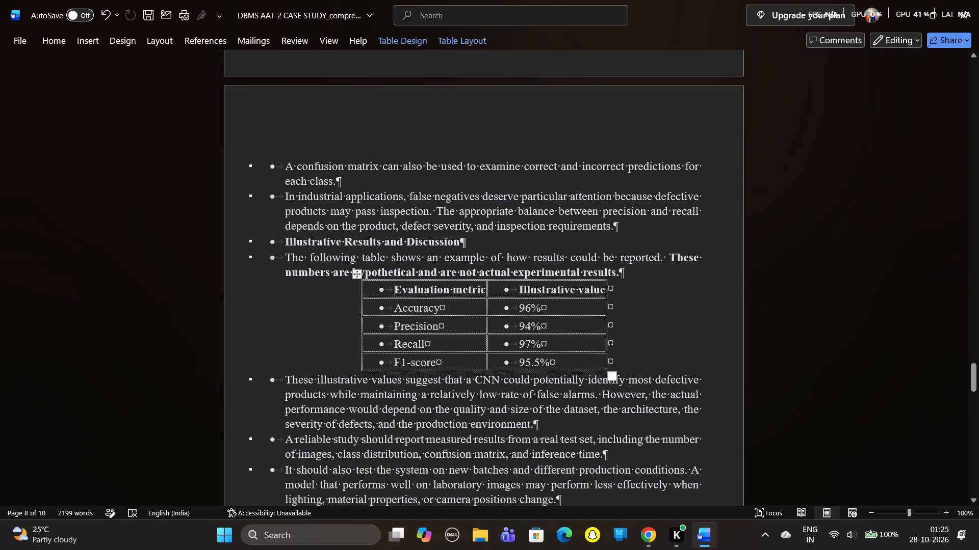
pyautogui.click(278, 315)
pyautogui.click(278, 315)
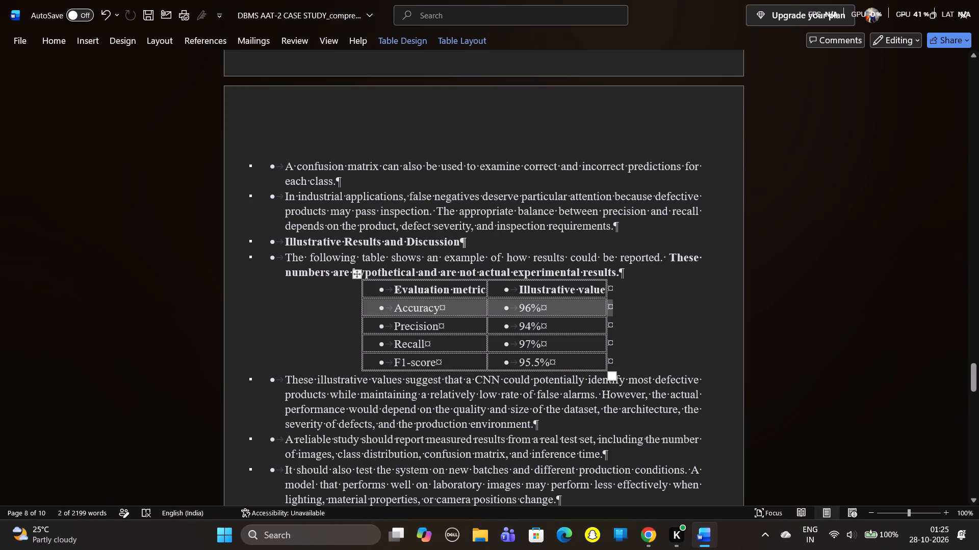
pyautogui.click(377, 294)
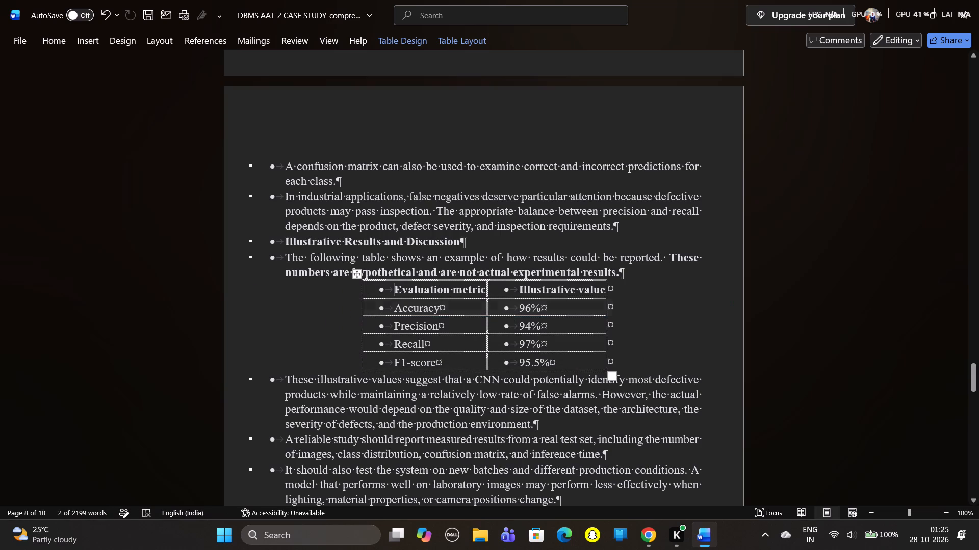
# Review the formatting from the results table back through the Python code and dataset sections to the introduction text.
pyautogui.scroll(3, 369, 282)
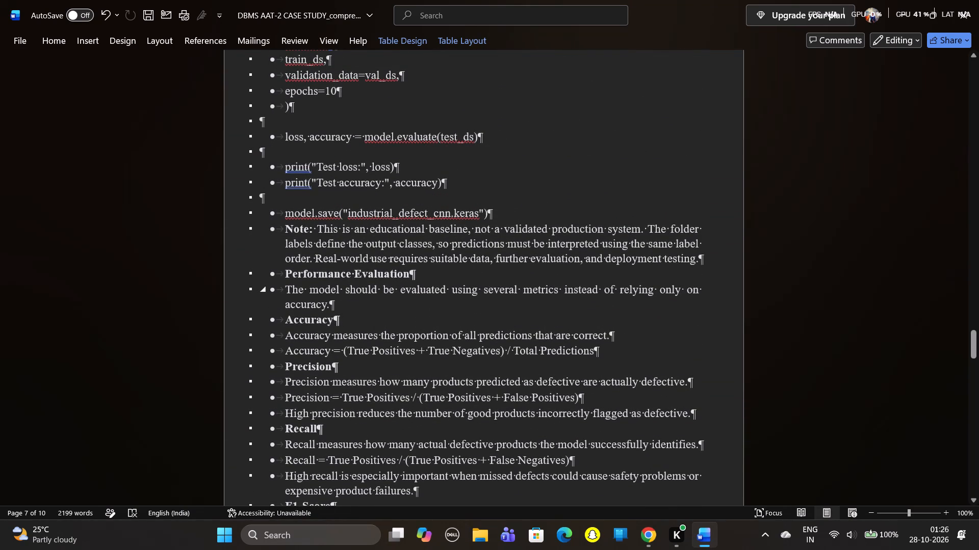
pyautogui.scroll(4, 369, 282)
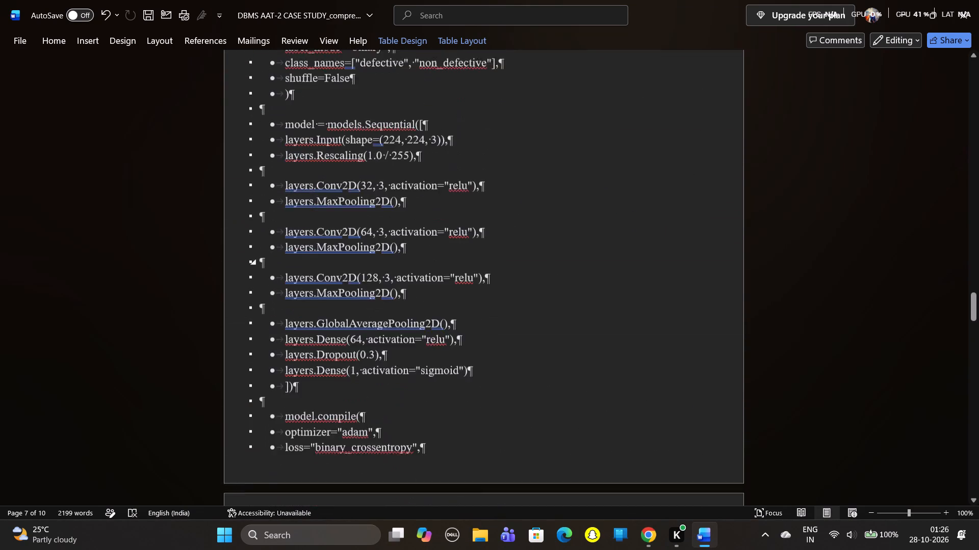
pyautogui.scroll(5, 369, 282)
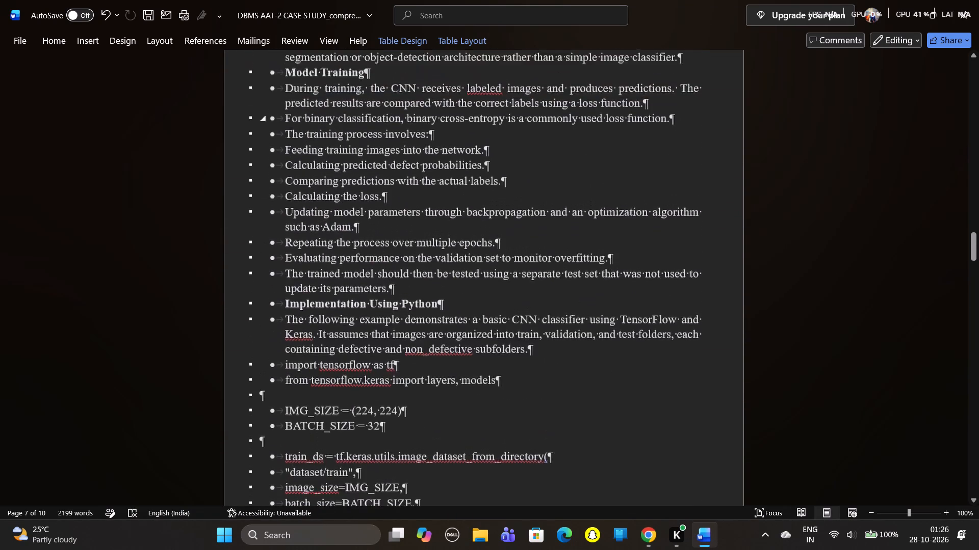
pyautogui.scroll(5, 369, 282)
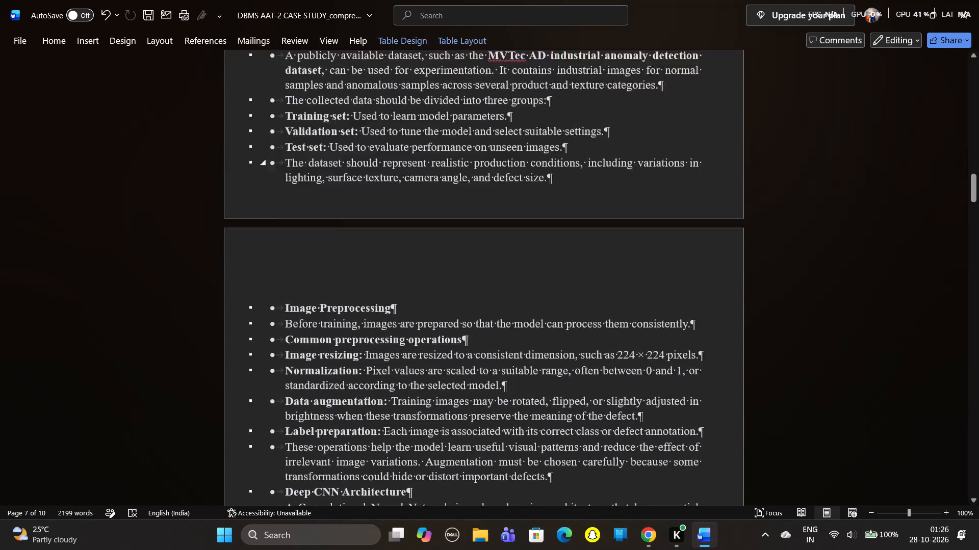
pyautogui.scroll(4, 369, 282)
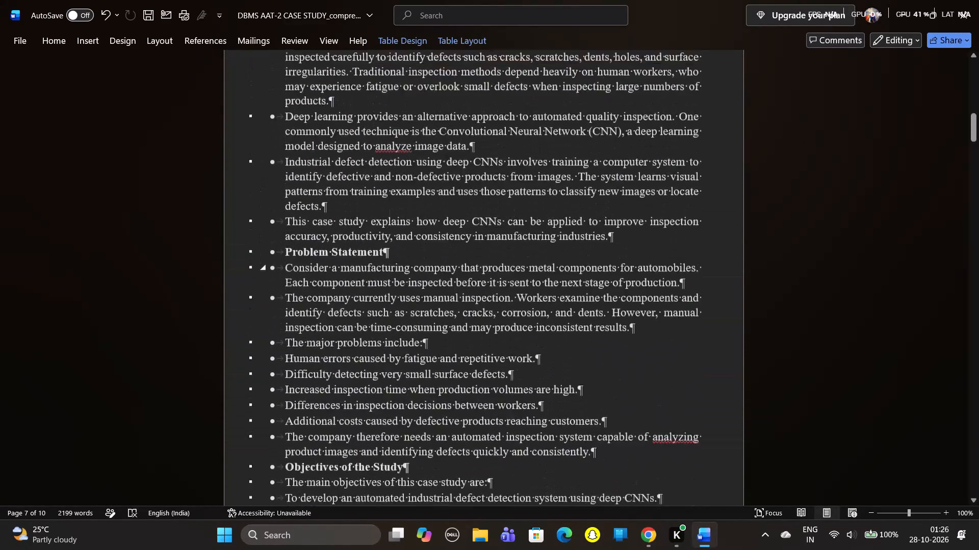
pyautogui.scroll(3, 369, 282)
# Examine the text and bullets from "Proposed System" through "Dataset Collection and Preparation", "Image Preprocessing" and "Deep CNN Architecture".
pyautogui.scroll(-6, 369, 282)
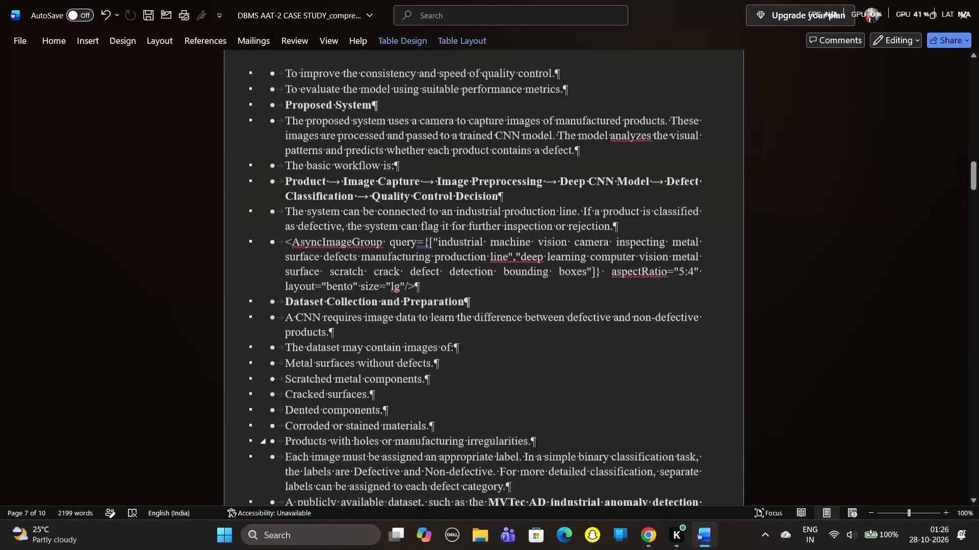
pyautogui.scroll(-2, 369, 282)
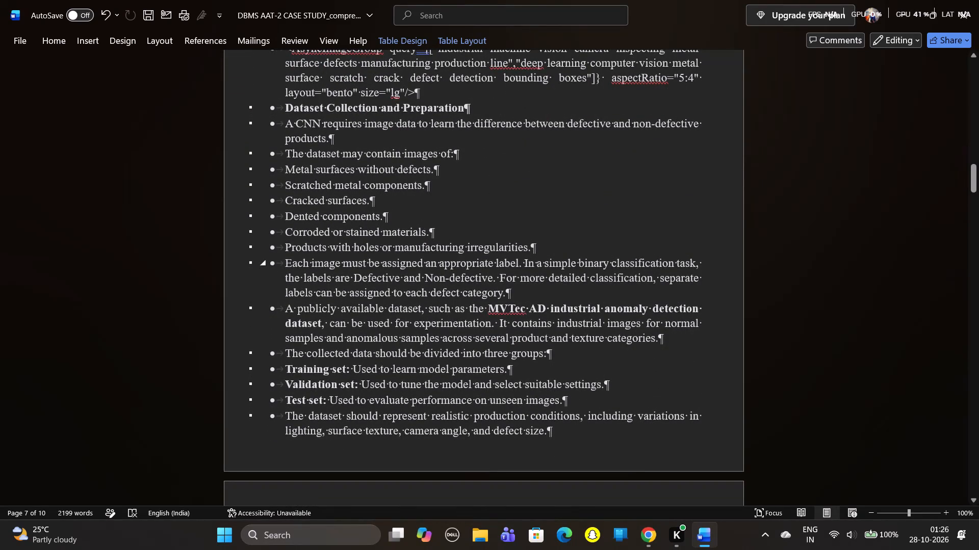
pyautogui.scroll(-1, 369, 282)
pyautogui.scroll(2, 369, 282)
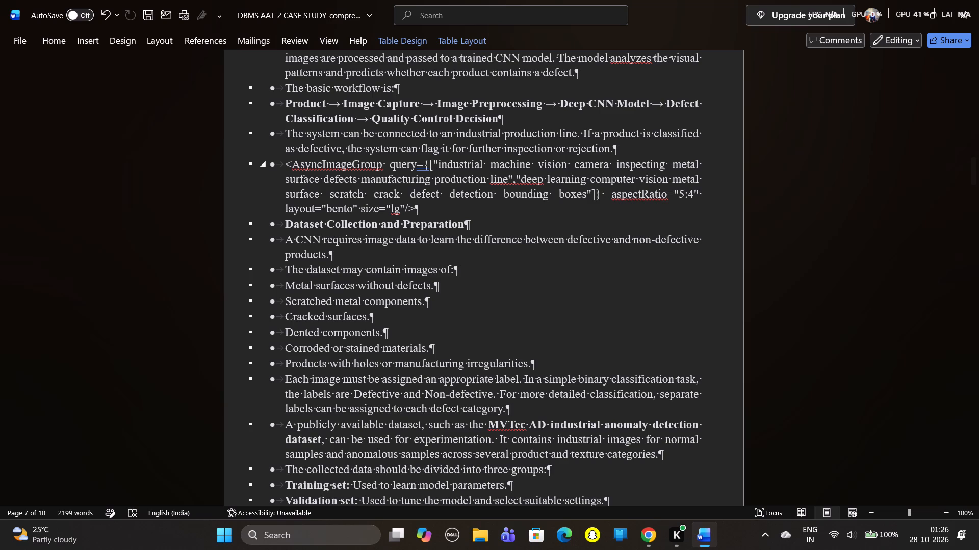
pyautogui.scroll(-3, 311, 163)
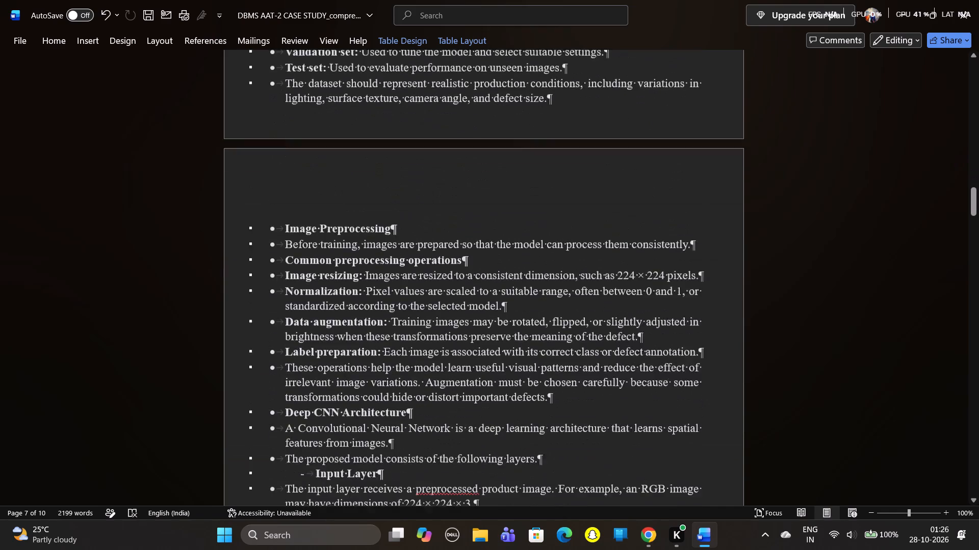
pyautogui.scroll(-2, 311, 163)
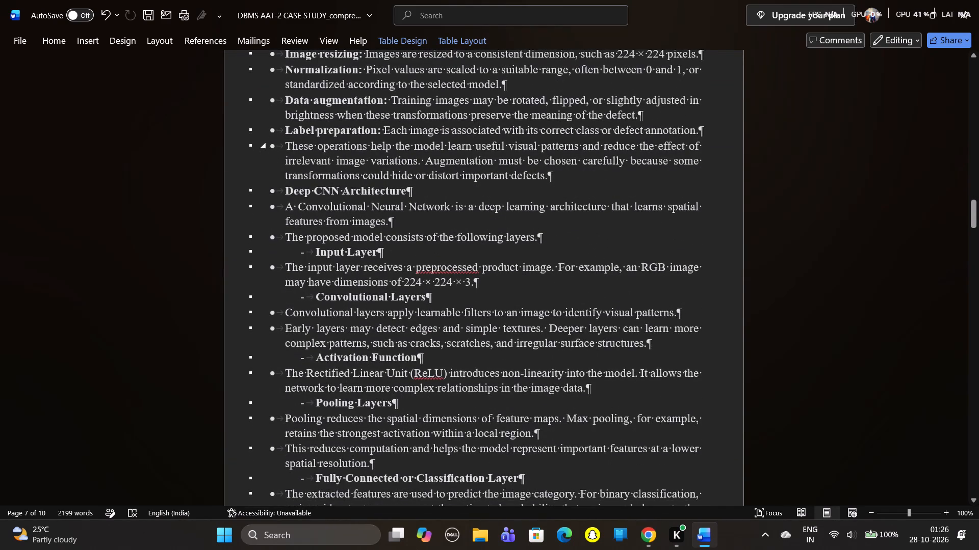
pyautogui.scroll(-4, 311, 163)
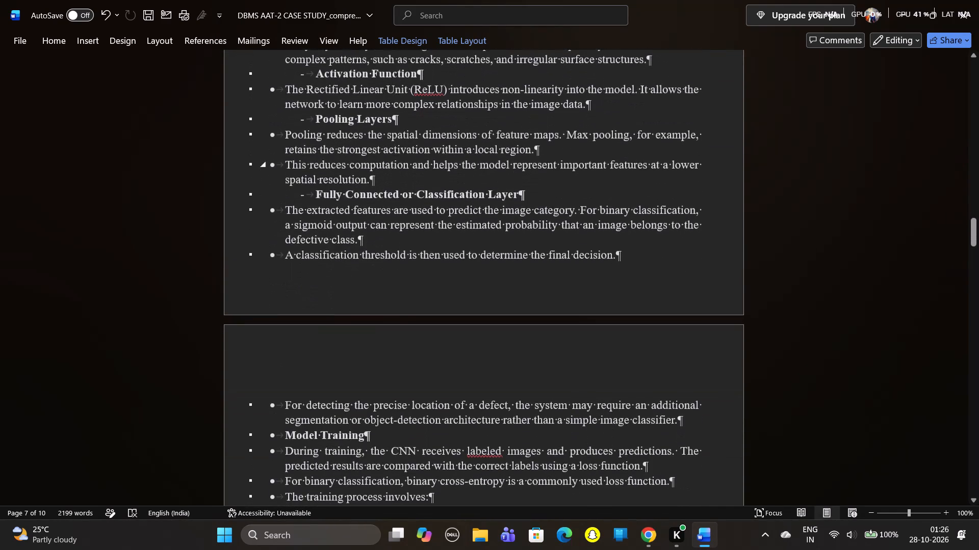
# Examine the "Model Training" section and the "Implementation Using Python" code listing down to "Performance Evaluation".
pyautogui.scroll(-3, 311, 163)
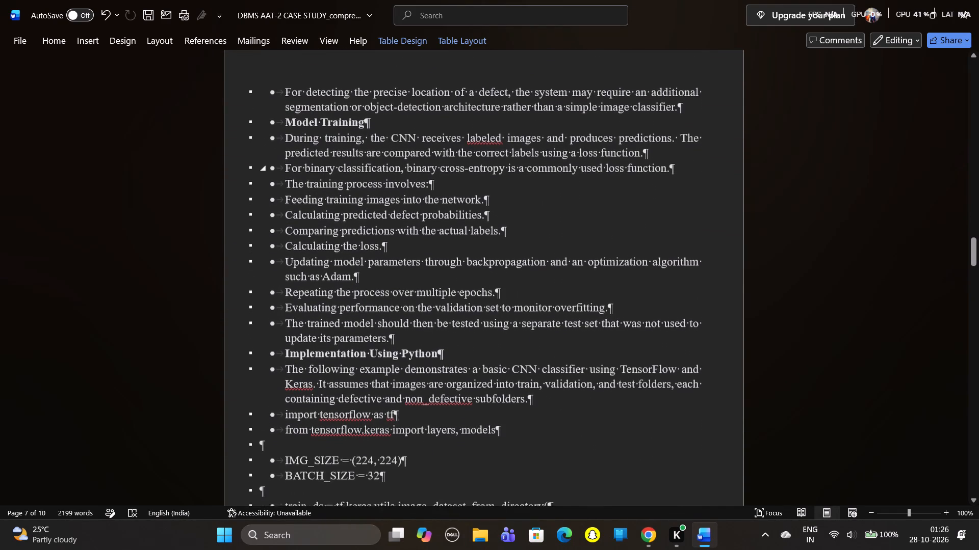
pyautogui.scroll(-3, 311, 163)
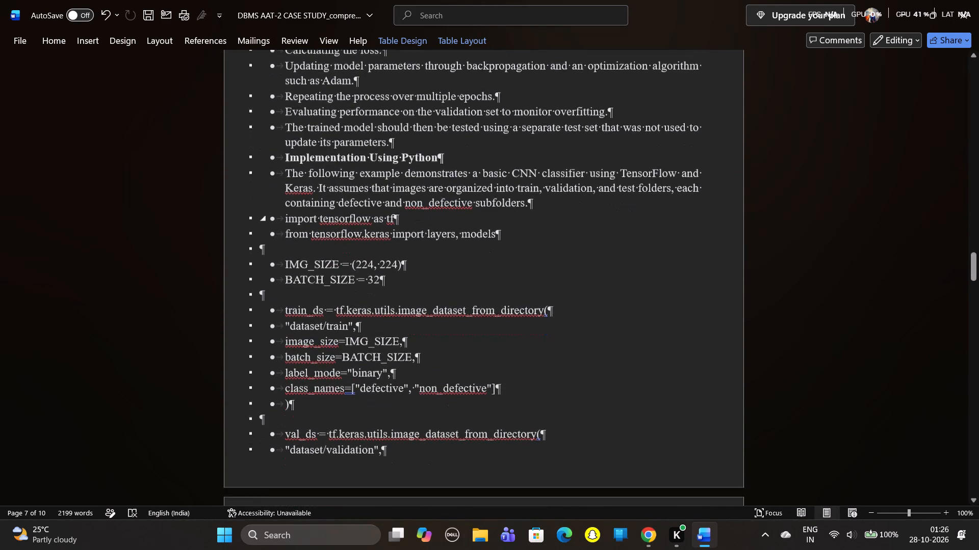
pyautogui.scroll(-1, 311, 163)
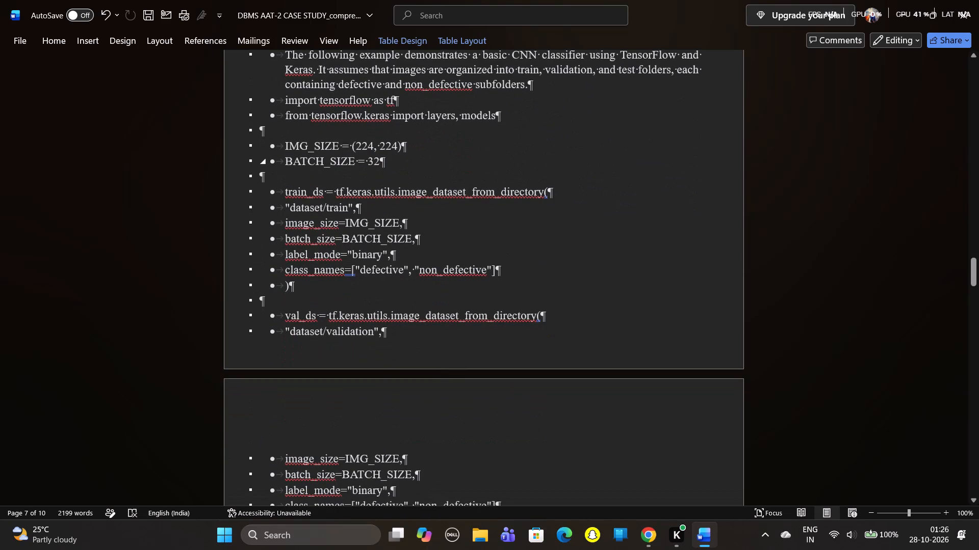
pyautogui.scroll(1, 311, 163)
pyautogui.scroll(-1, 311, 163)
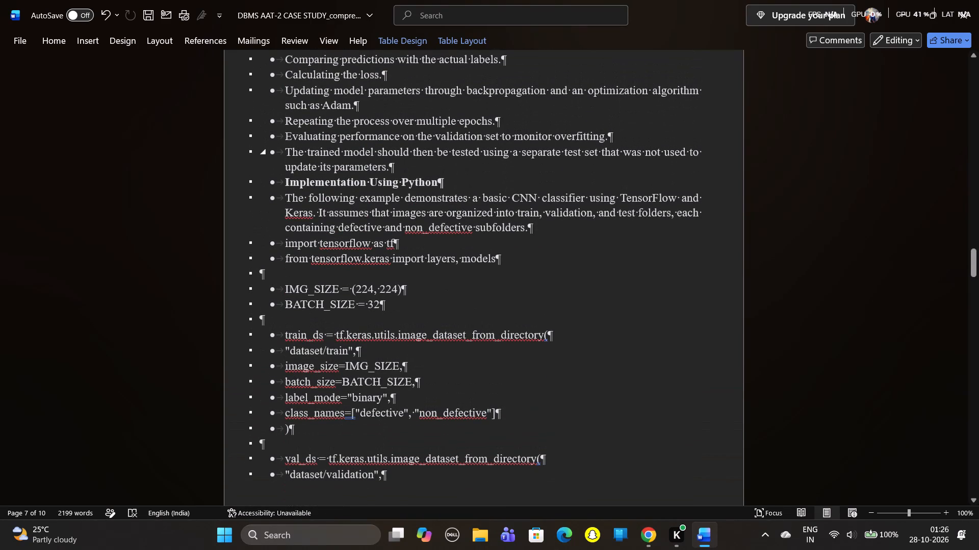
pyautogui.scroll(-1, 311, 163)
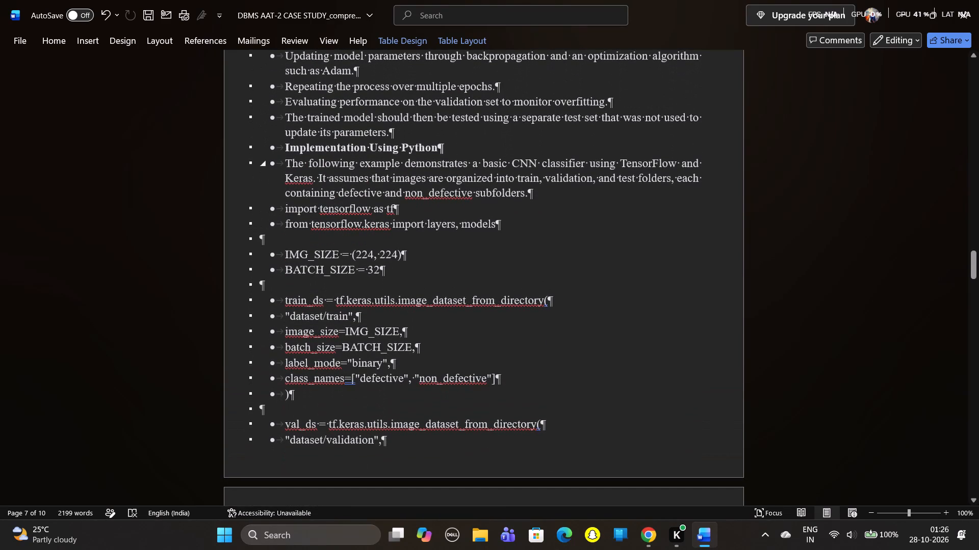
pyautogui.scroll(-2, 311, 163)
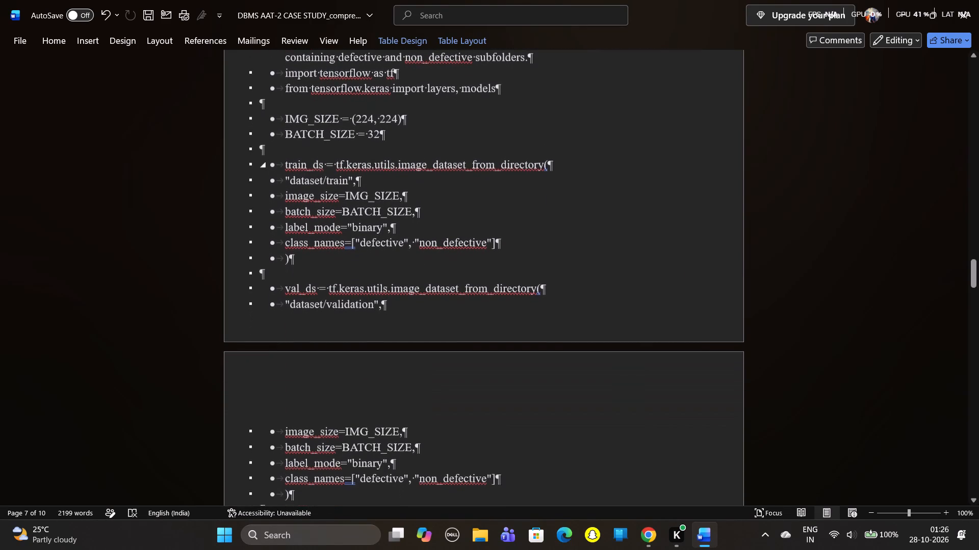
pyautogui.scroll(-3, 311, 163)
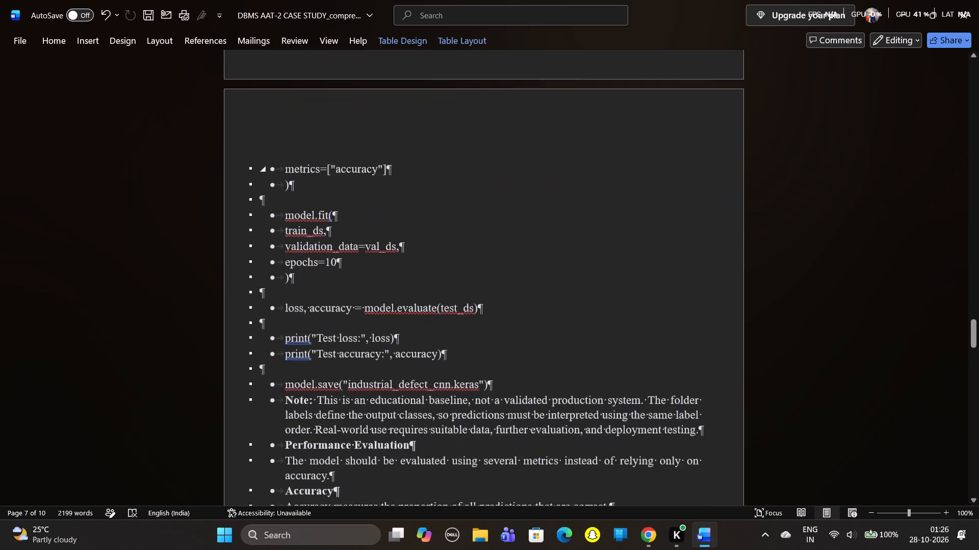
# Examine the text from the code's end through "Performance Evaluation" to the illustrative results table, and back to the Note paragraph.
pyautogui.scroll(-4, 311, 163)
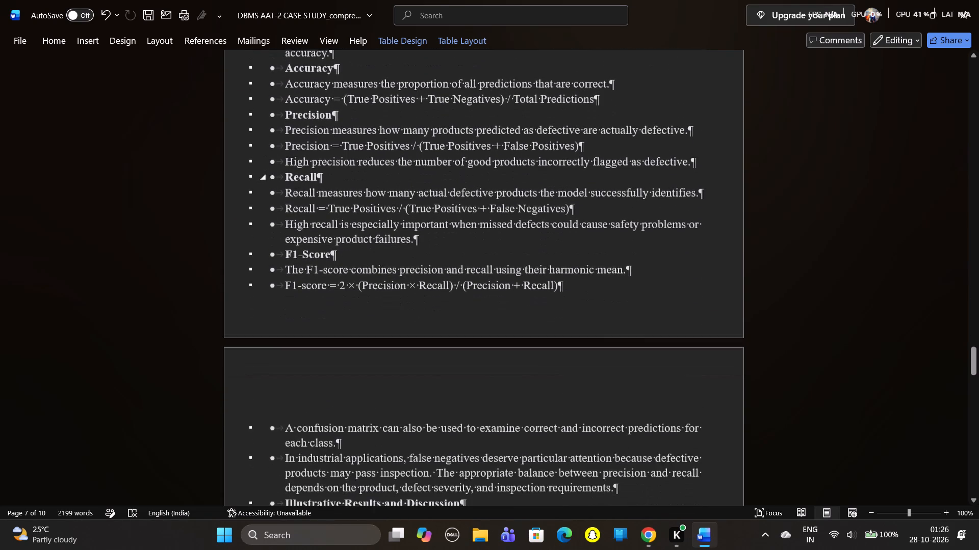
pyautogui.scroll(-3, 311, 163)
pyautogui.scroll(3, 311, 163)
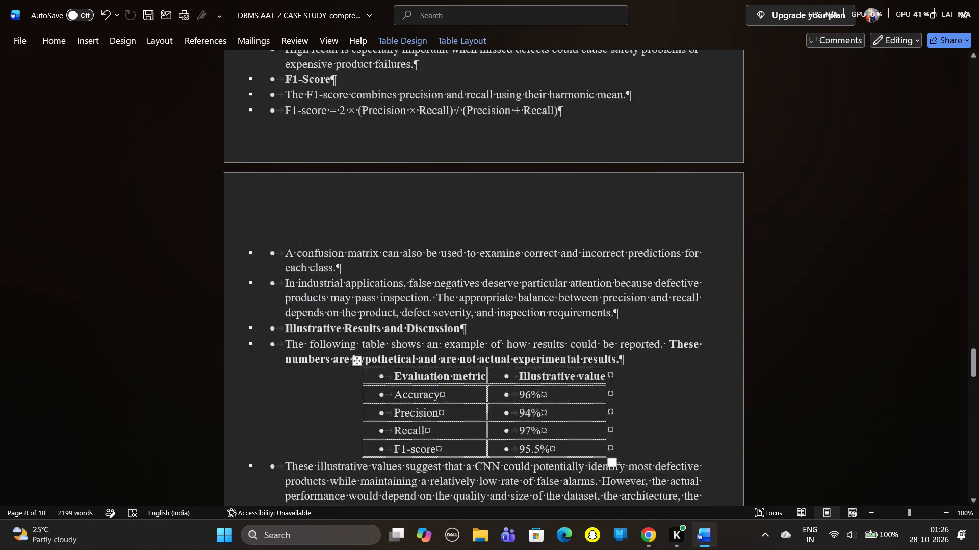
pyautogui.scroll(3, 311, 163)
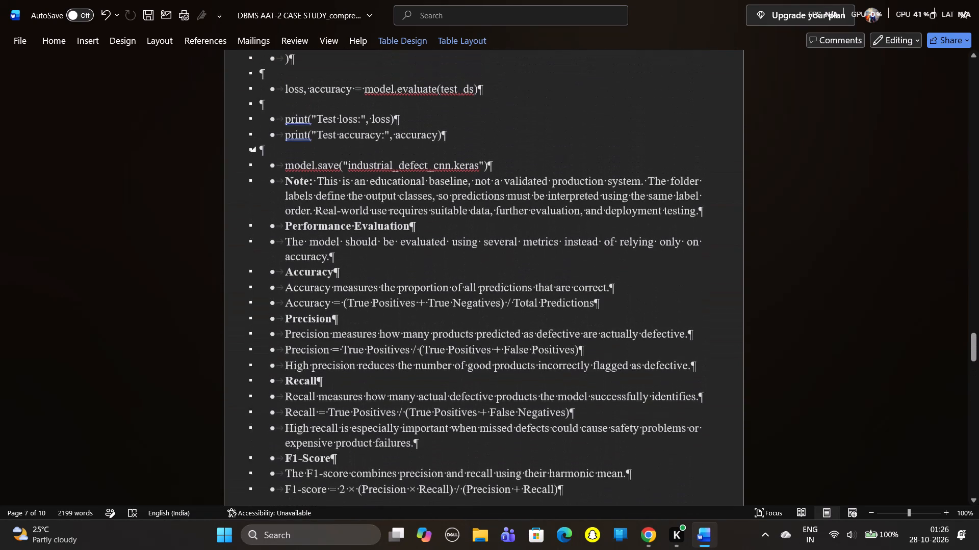
pyautogui.scroll(1, 311, 163)
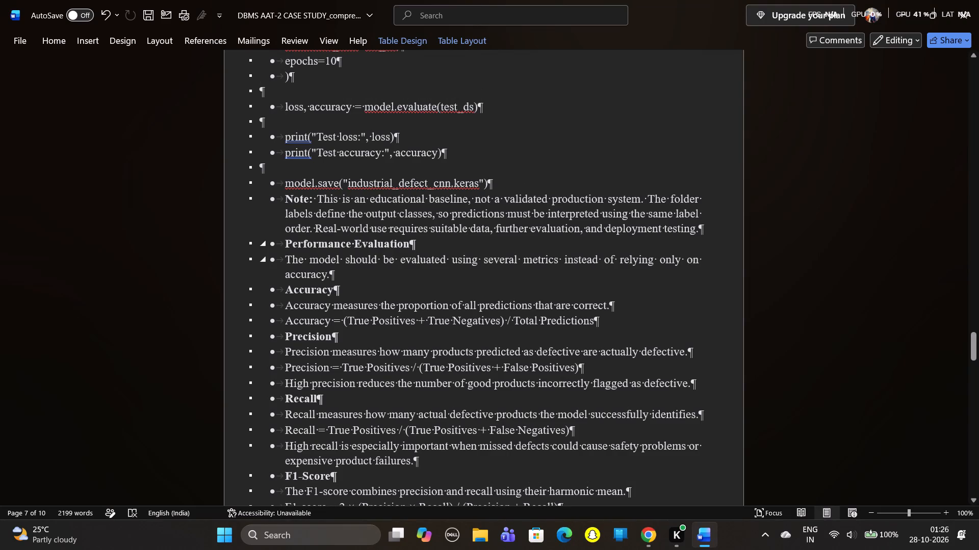
pyautogui.scroll(1, 358, 275)
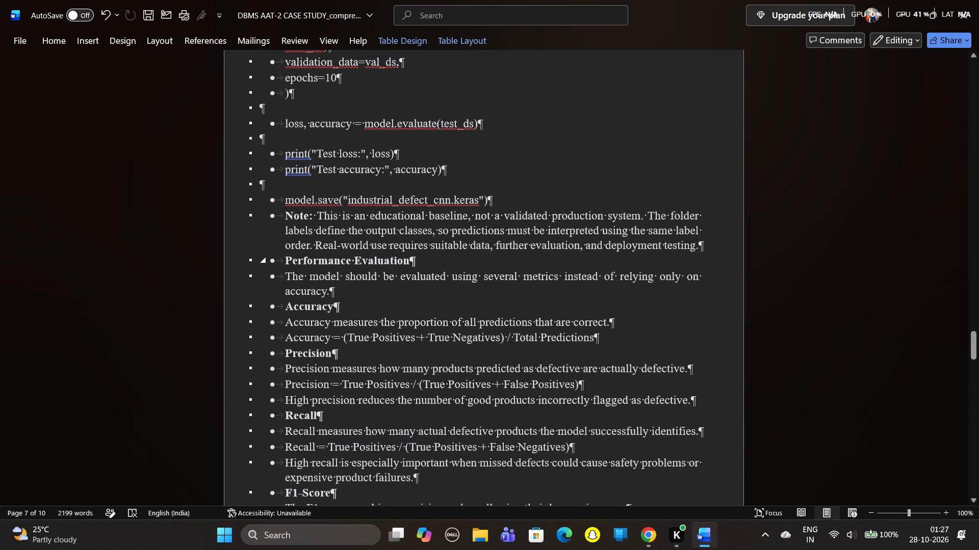
# Add a paragraph break at the end of the Note paragraph, before the "Performance Evaluation" heading.
pyautogui.click(702, 243)
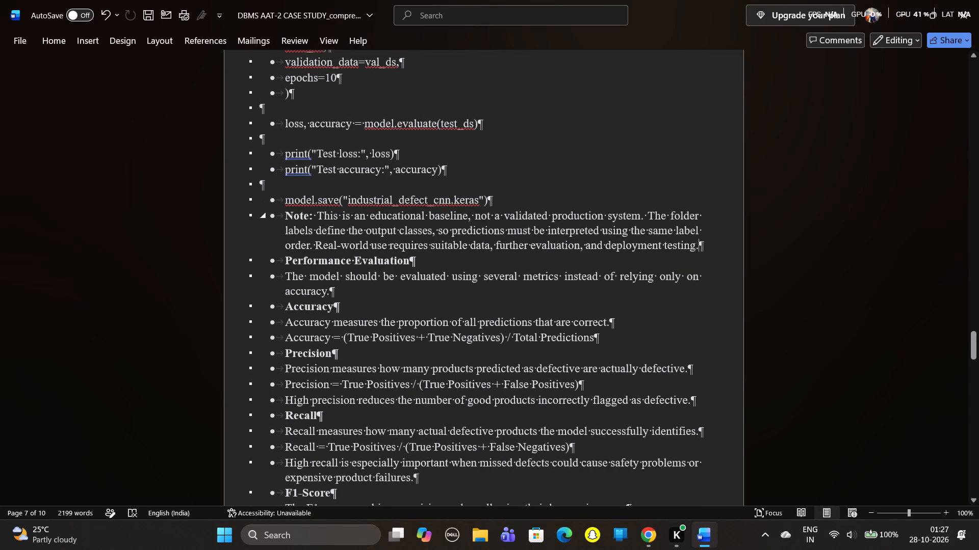
pyautogui.press('Return')
pyautogui.scroll(-4, 702, 243)
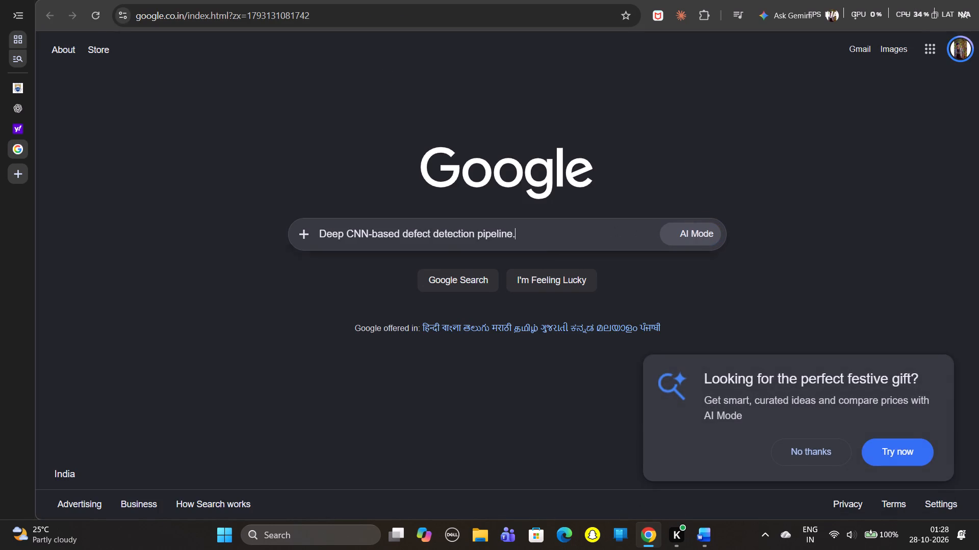
pyautogui.press('Return')
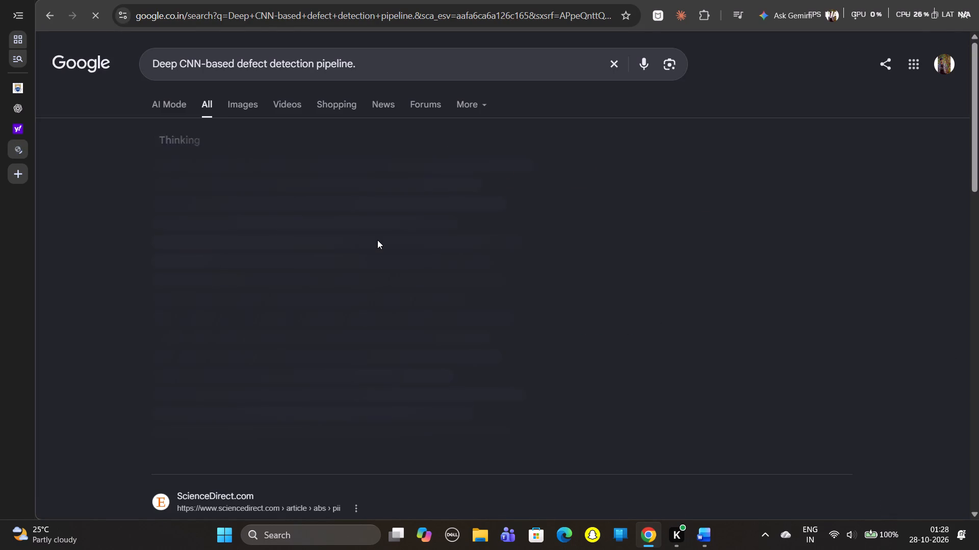
pyautogui.click(248, 107)
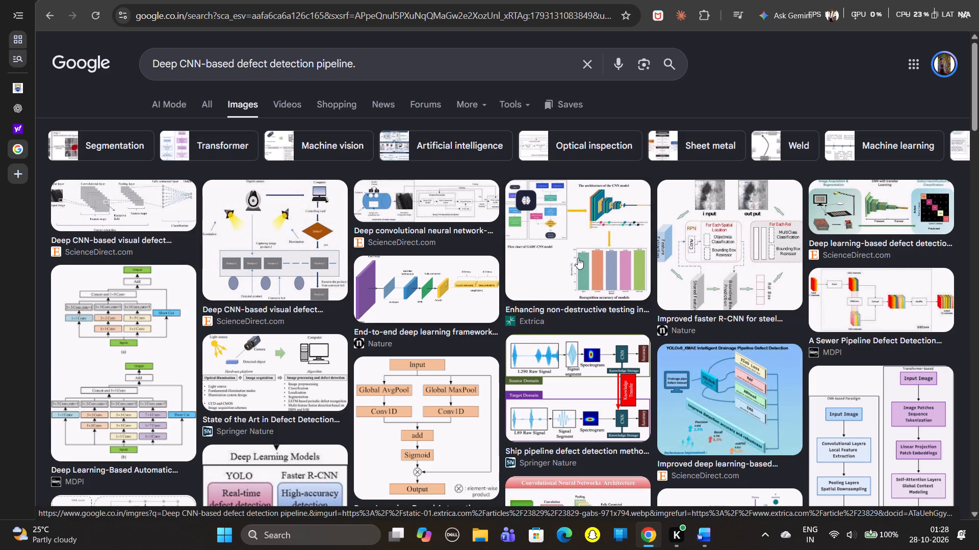
# Browse the image results and copy the Springer Nature ship pipeline defect detection diagram showing source and target domains.
pyautogui.scroll(-1, 578, 258)
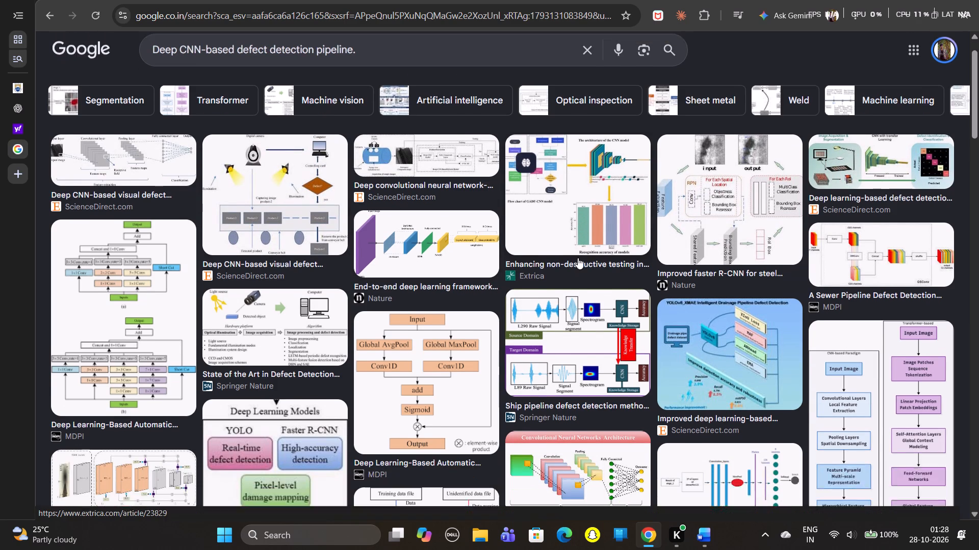
pyautogui.scroll(-1, 578, 258)
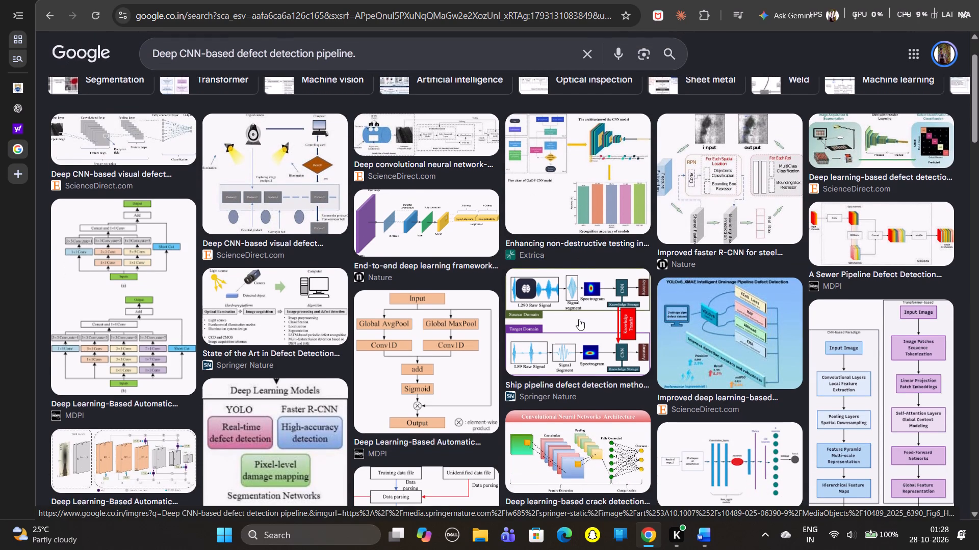
pyautogui.scroll(1, 579, 319)
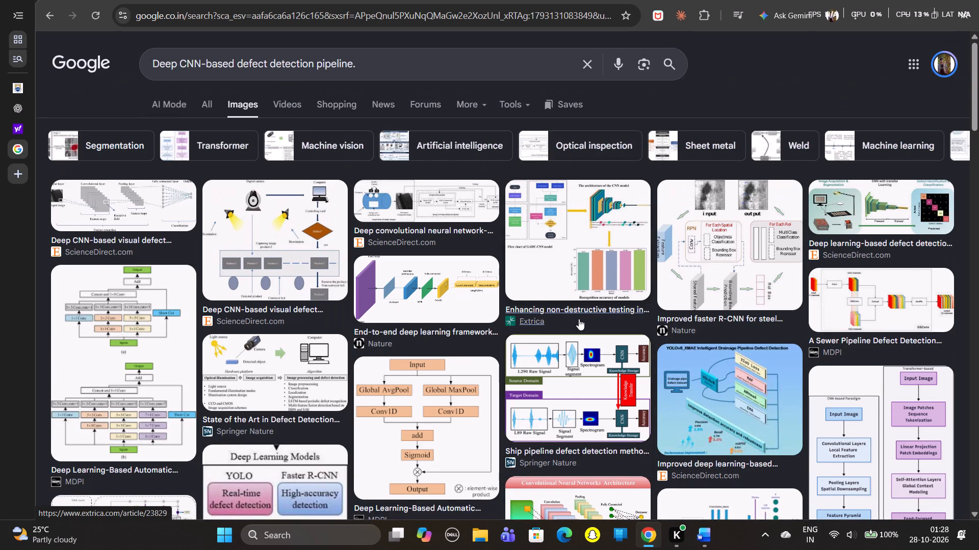
pyautogui.scroll(-1, 579, 319)
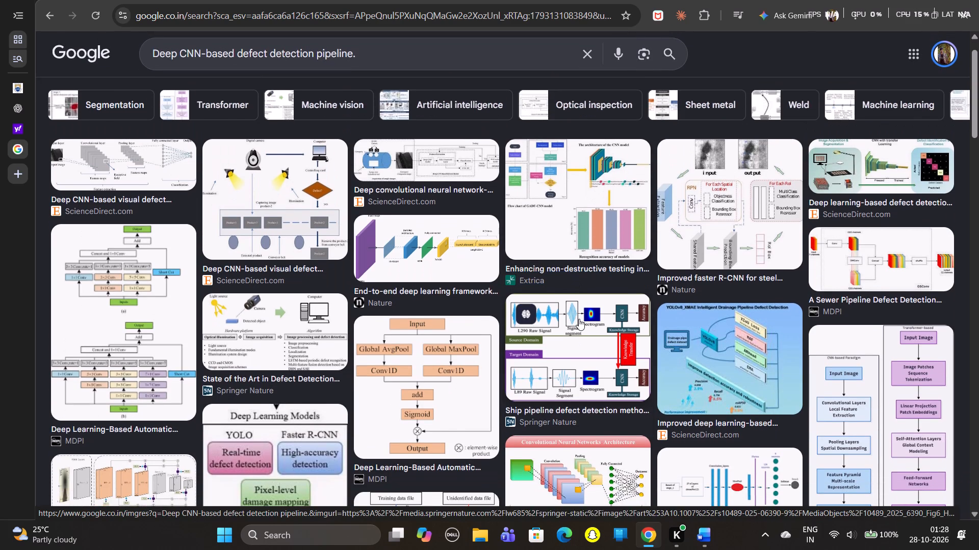
pyautogui.scroll(-2, 579, 319)
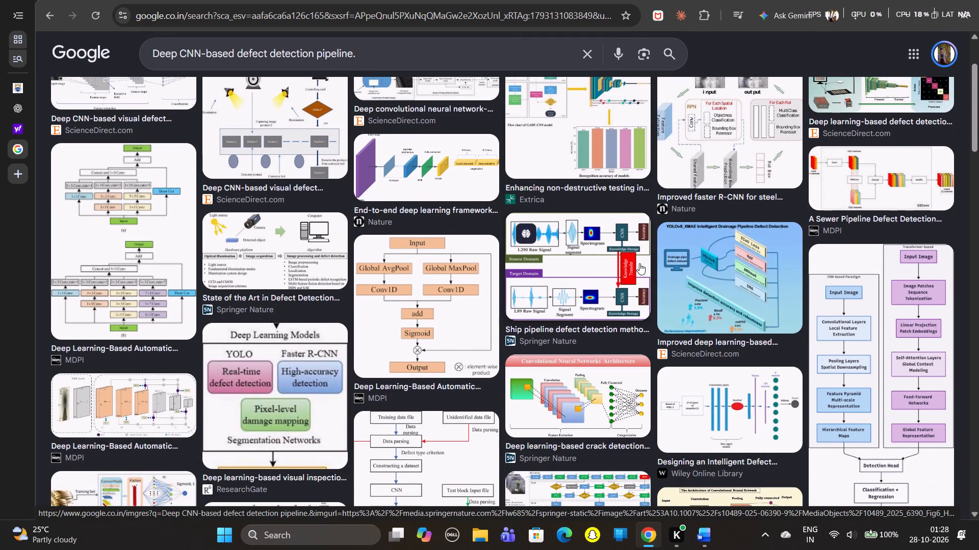
pyautogui.click(867, 177)
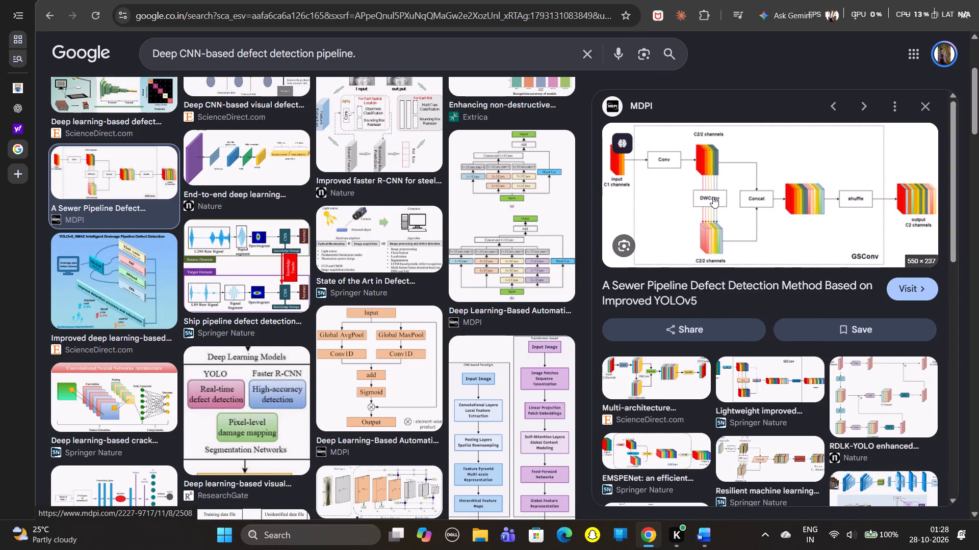
pyautogui.click(208, 256)
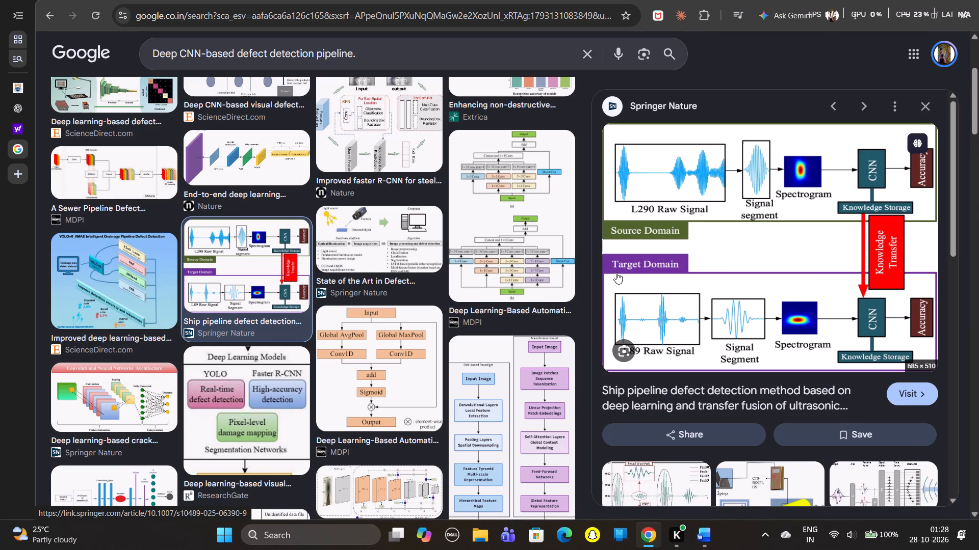
pyautogui.rightClick(811, 251)
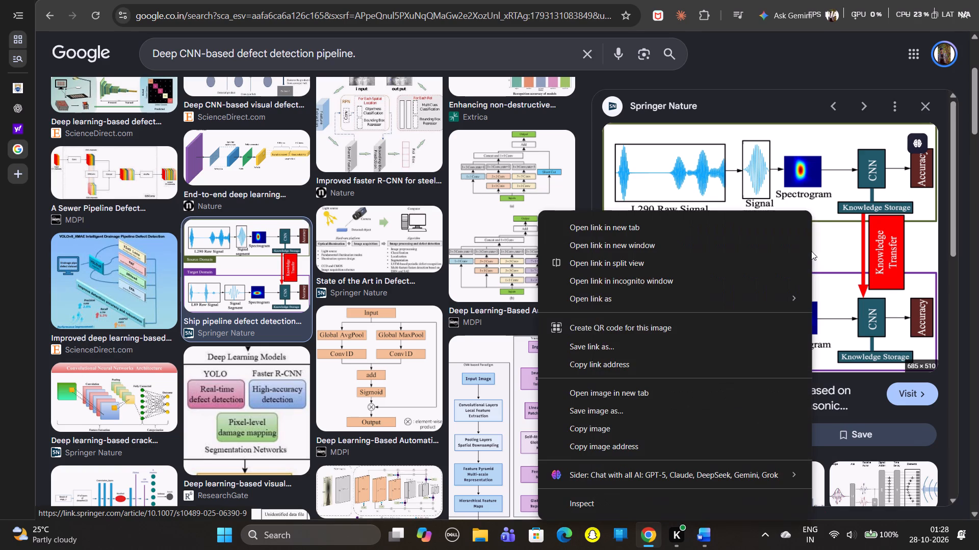
pyautogui.click(662, 427)
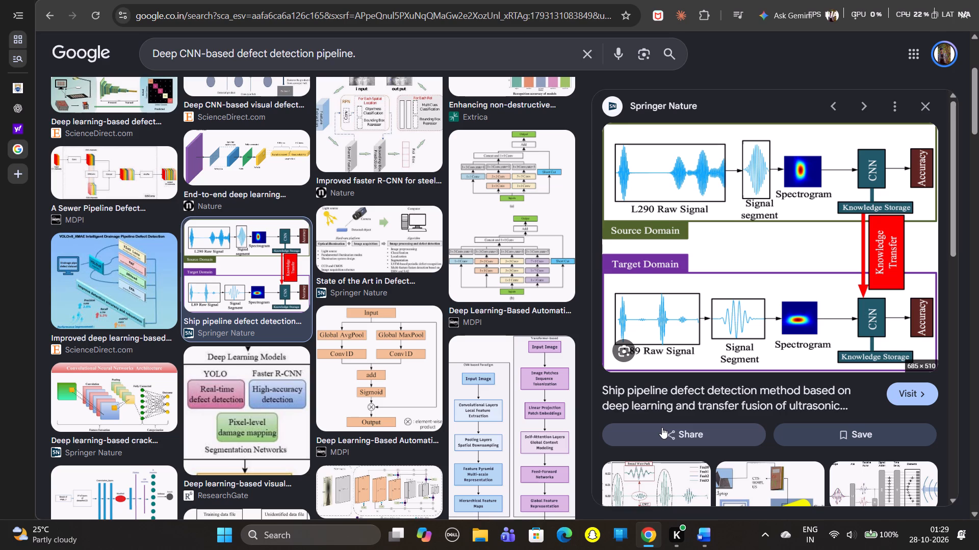
# Switch to the Word document and paste the copied diagram as a picture on the blank line below the Note paragraph.
pyautogui.click(711, 543)
pyautogui.scroll(5, 521, 308)
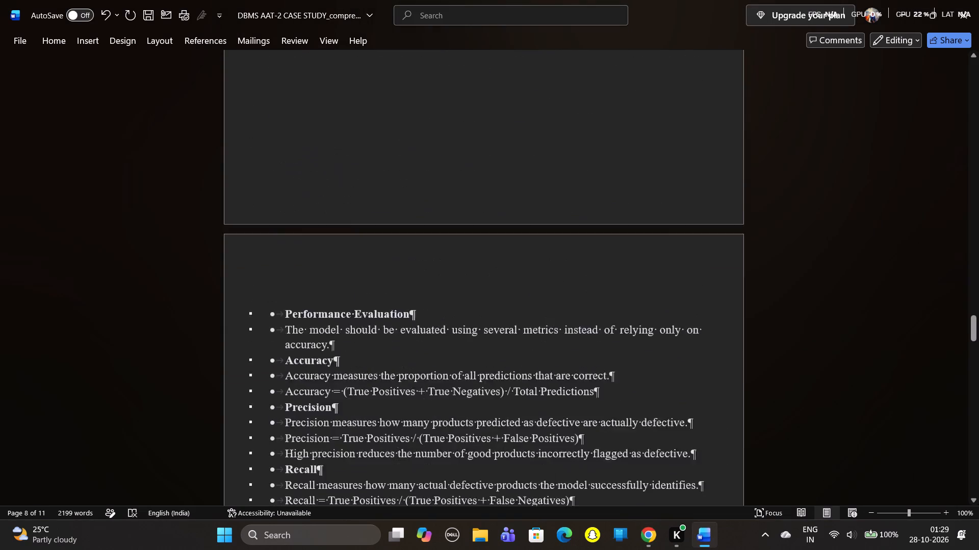
pyautogui.scroll(2, 521, 308)
pyautogui.click(333, 174)
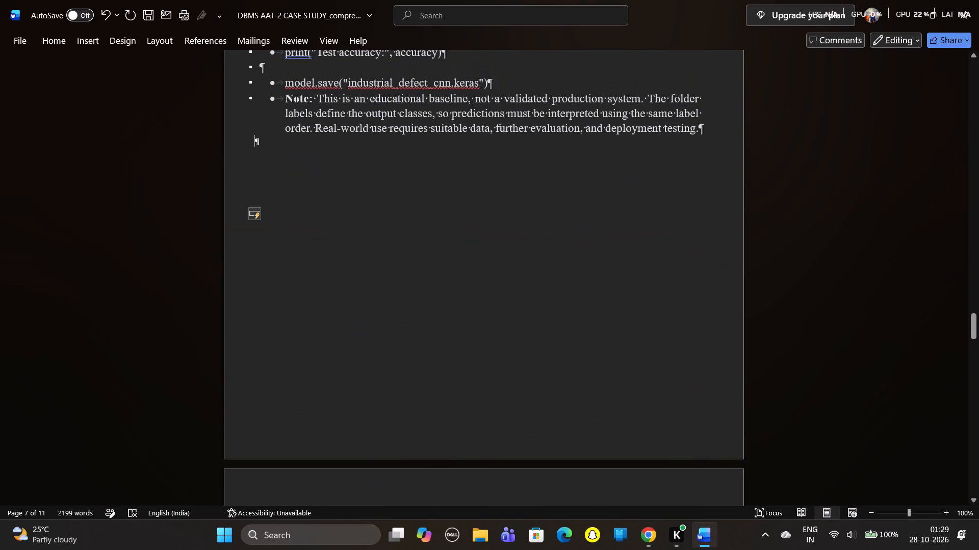
pyautogui.hotkey('ctrl', 'v')
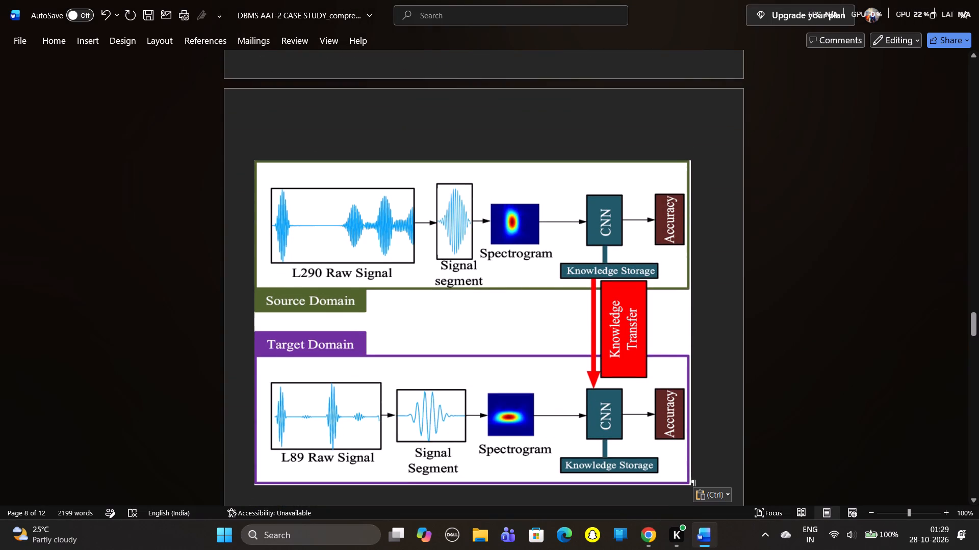
pyautogui.click(701, 496)
pyautogui.click(705, 453)
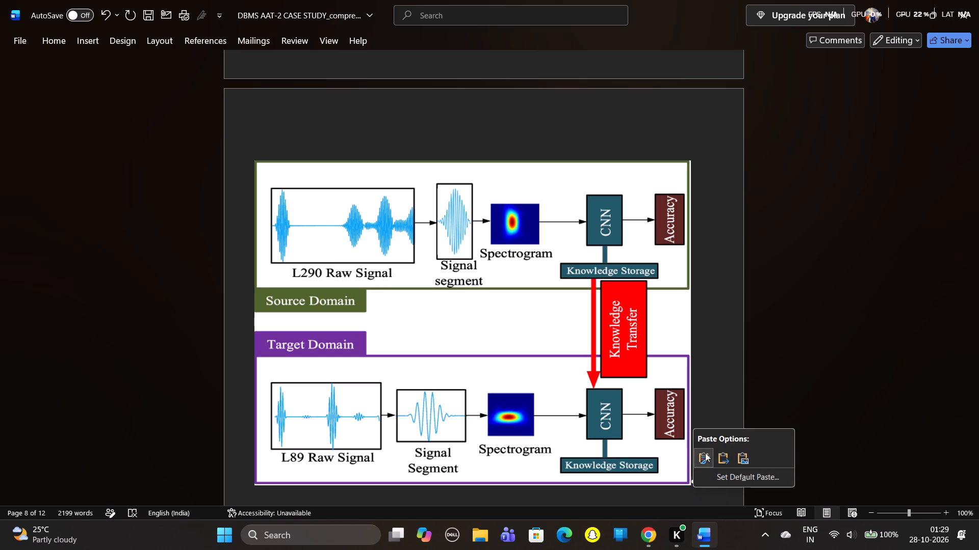
pyautogui.click(698, 493)
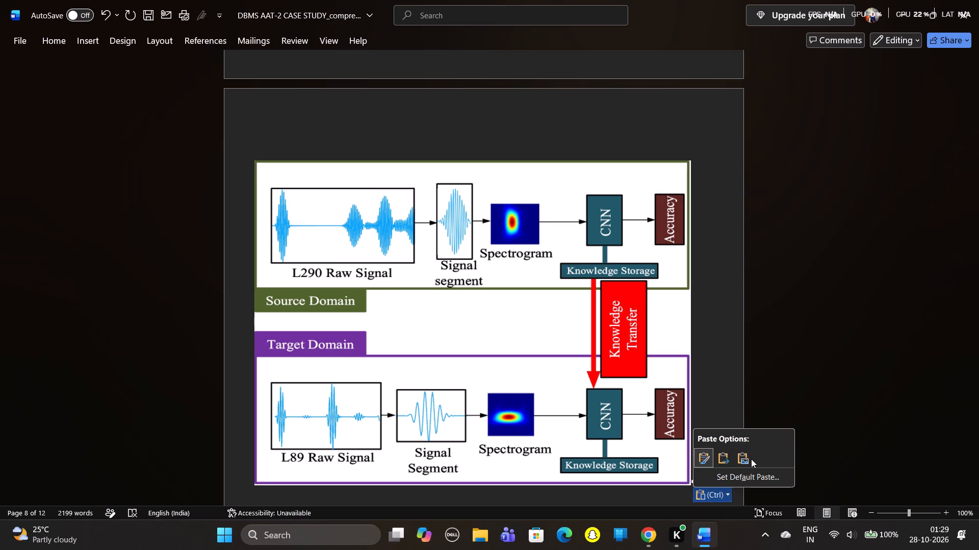
pyautogui.click(749, 459)
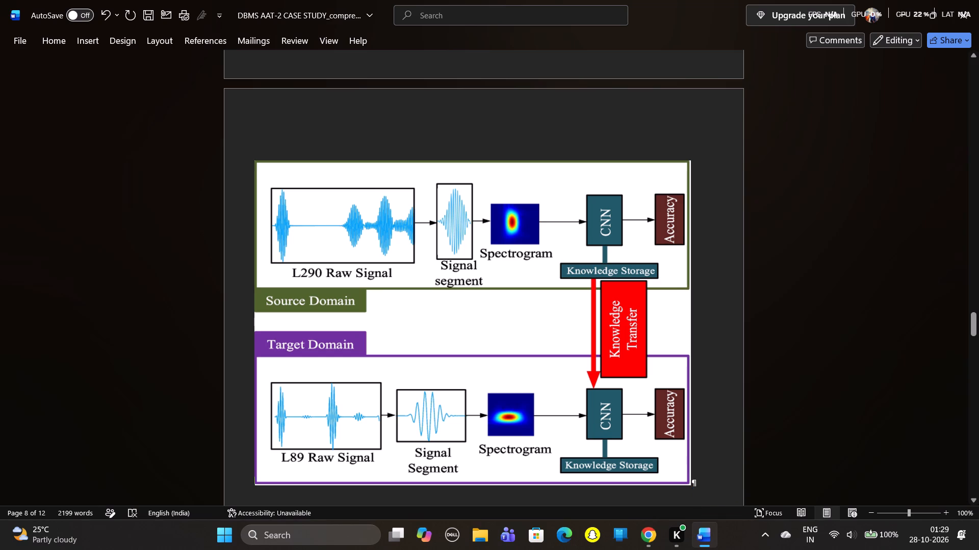
# Shrink the pasted diagram proportionally from its corner to about half the text width.
pyautogui.click(685, 483)
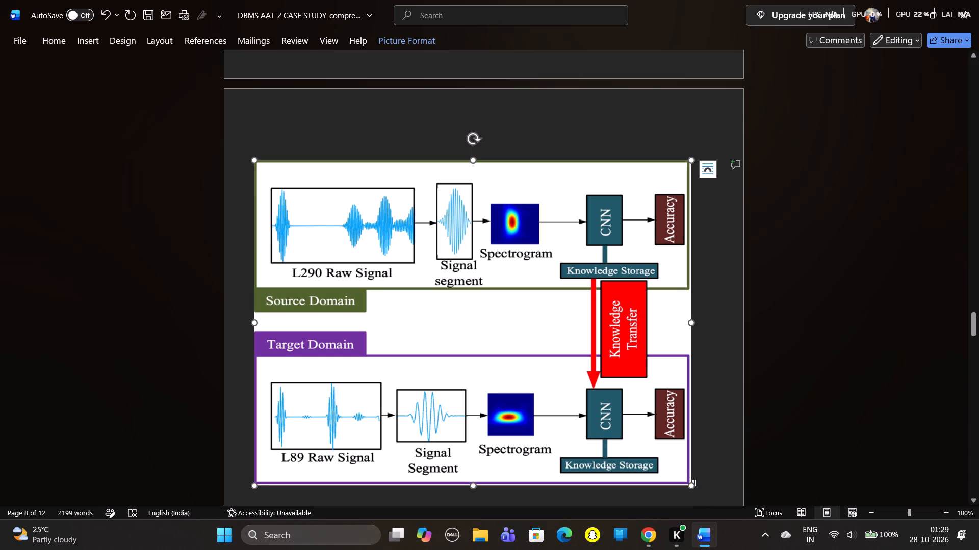
pyautogui.moveTo(690, 488); pyautogui.dragTo(594, 439)
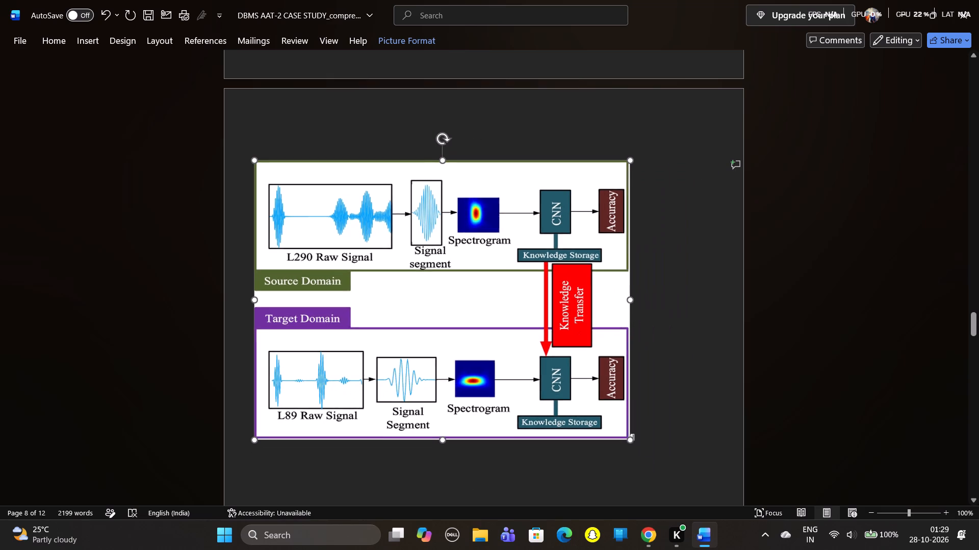
pyautogui.moveTo(594, 439); pyautogui.dragTo(411, 333)
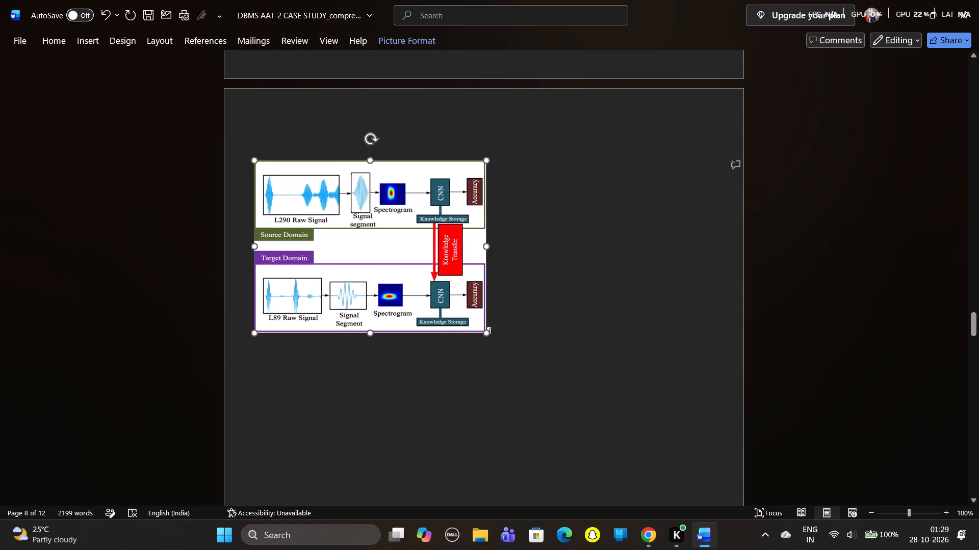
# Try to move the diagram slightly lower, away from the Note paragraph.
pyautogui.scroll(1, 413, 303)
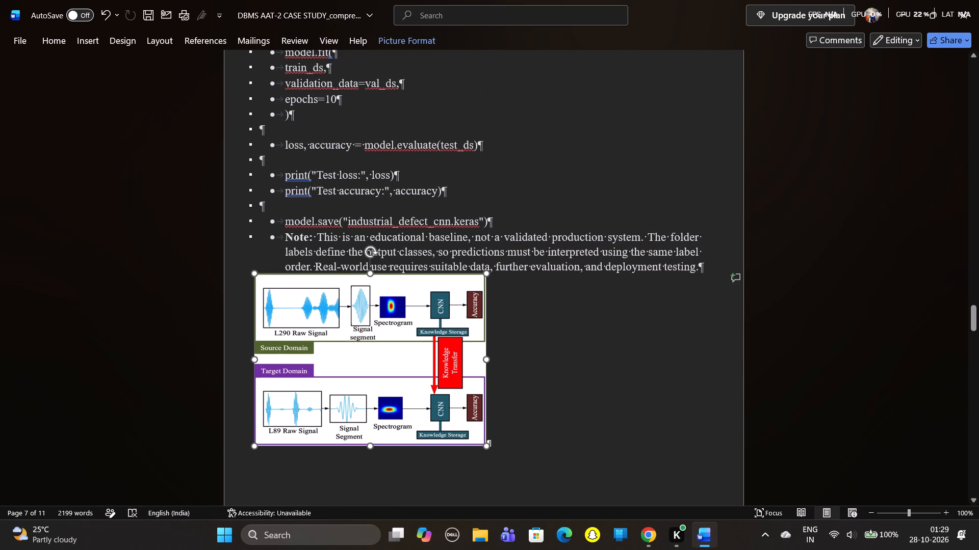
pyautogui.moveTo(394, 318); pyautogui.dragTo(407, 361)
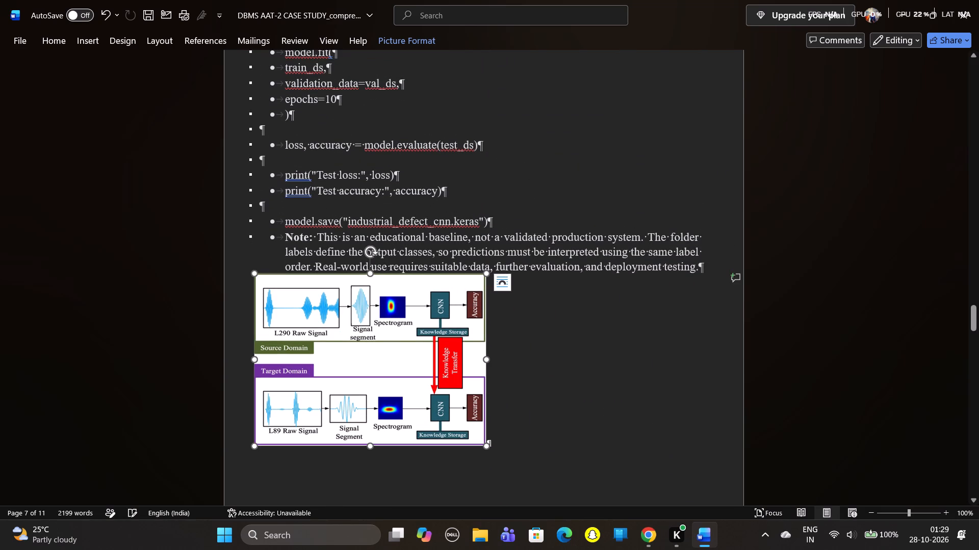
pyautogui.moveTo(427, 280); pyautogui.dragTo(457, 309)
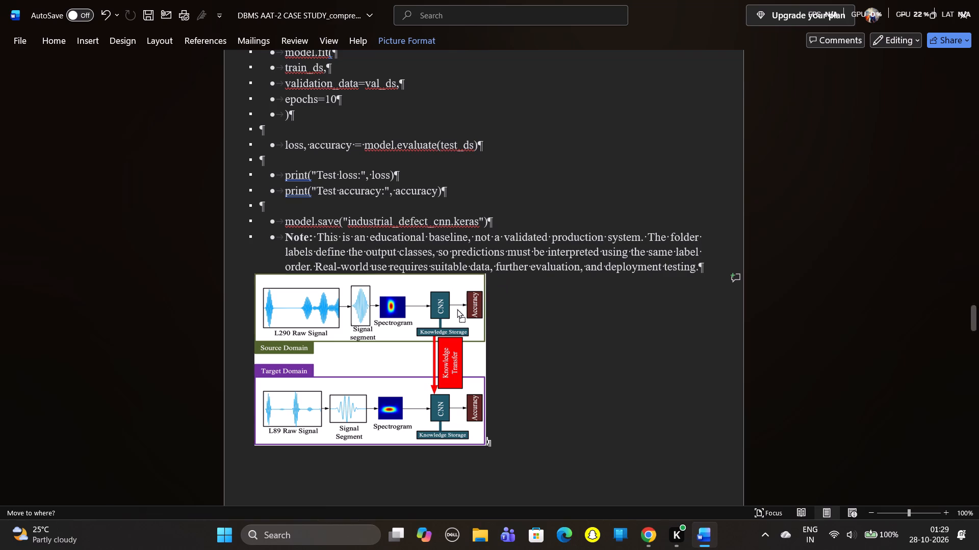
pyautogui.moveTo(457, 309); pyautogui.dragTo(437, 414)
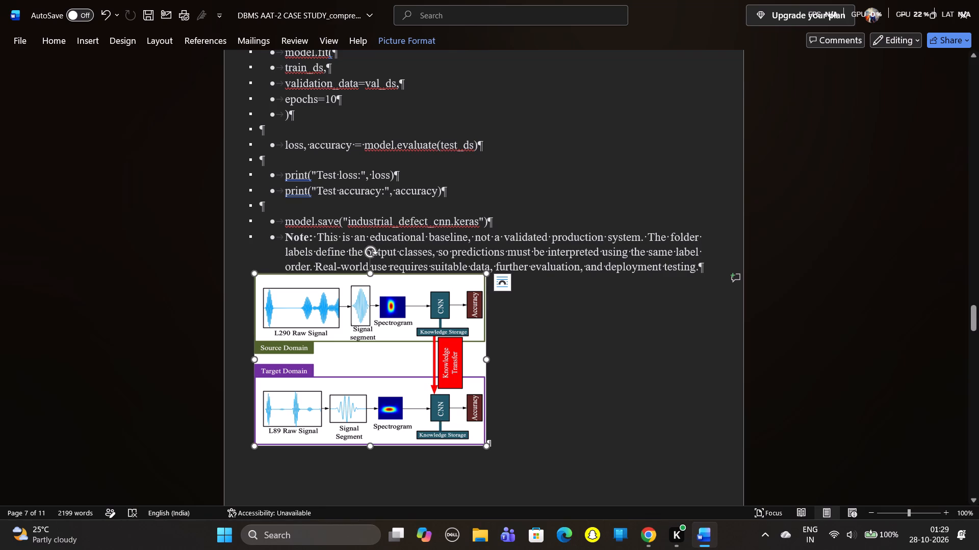
# Insert two blank lines between the Note paragraph and the diagram.
pyautogui.click(249, 286)
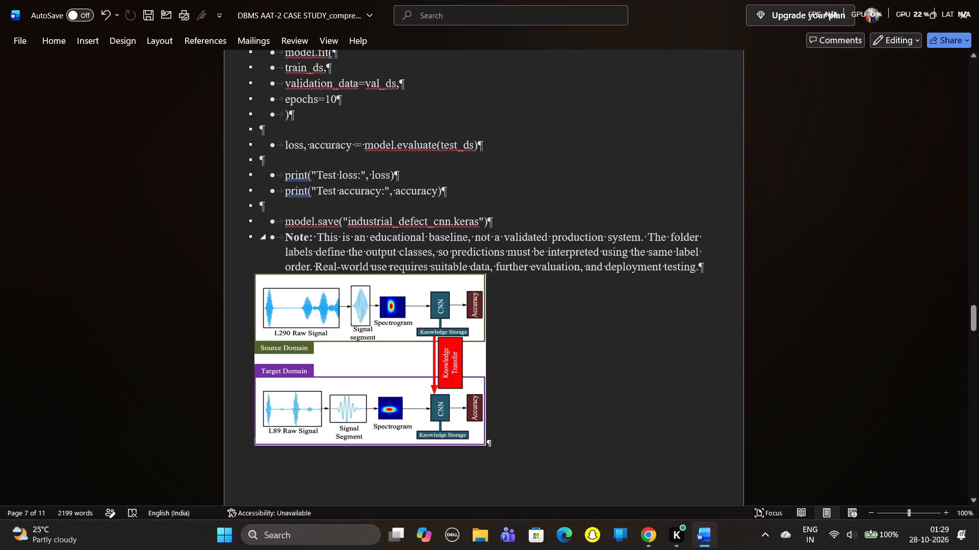
pyautogui.click(707, 267)
pyautogui.press('Return')
pyautogui.press('Return')
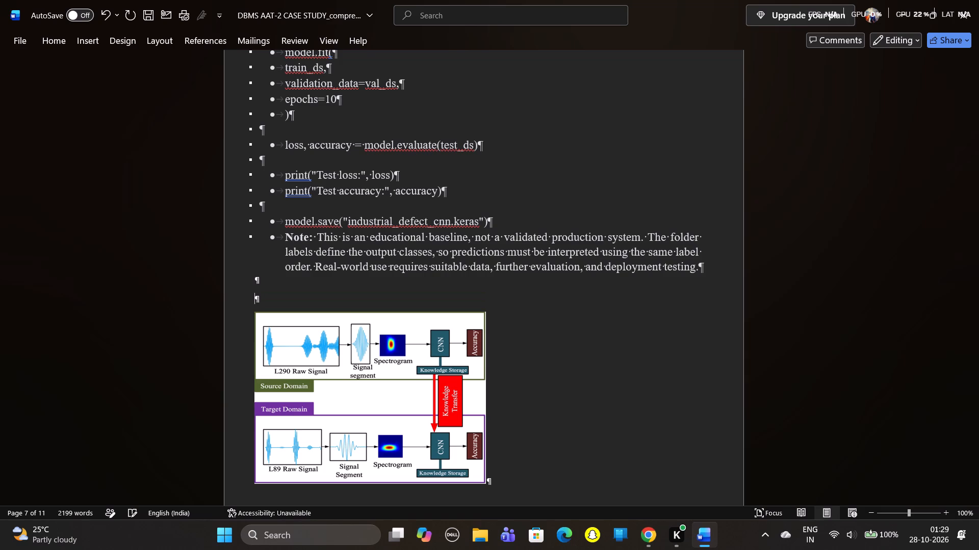
# Add an empty line directly below the diagram and place the cursor there.
pyautogui.scroll(-1, 707, 267)
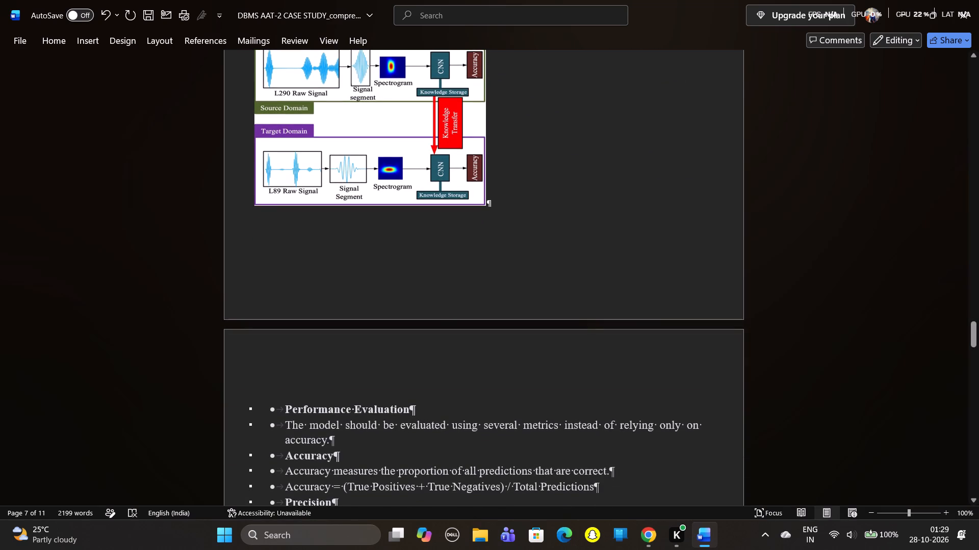
pyautogui.click(380, 209)
pyautogui.click(342, 215)
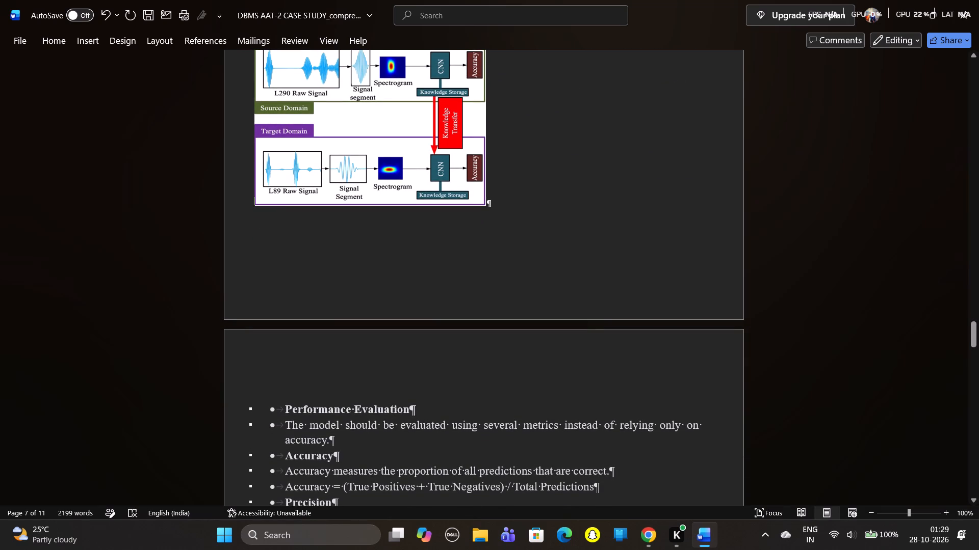
pyautogui.doubleClick(409, 238)
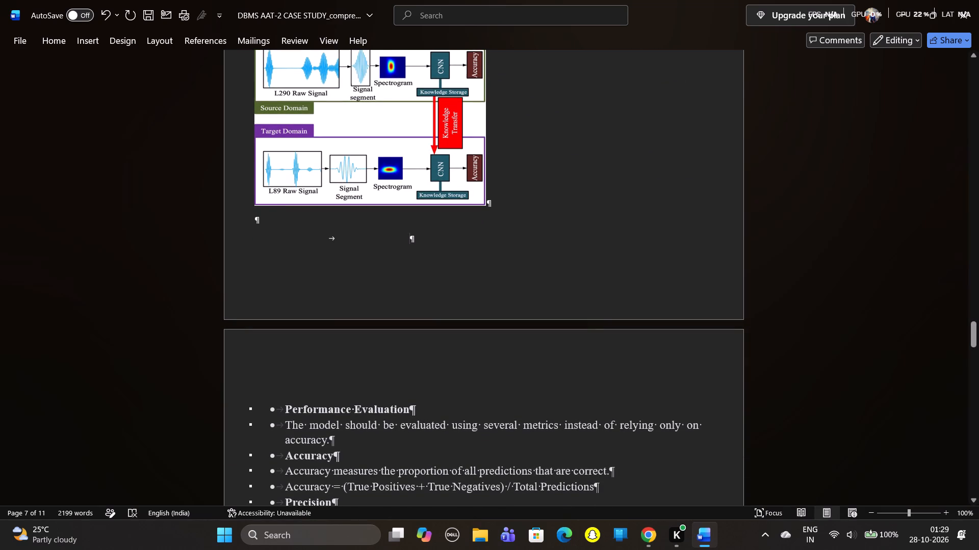
pyautogui.click(503, 191)
pyautogui.press('Return')
pyautogui.click(654, 541)
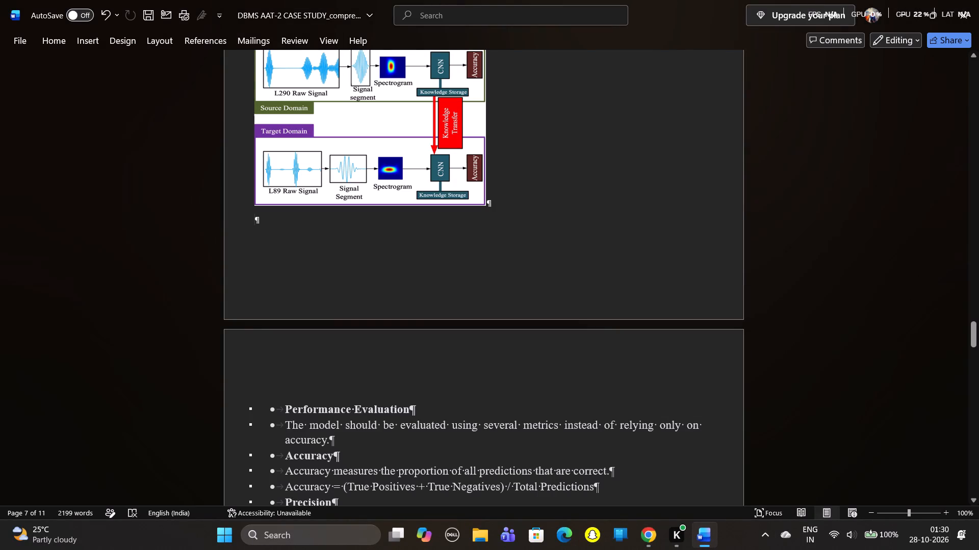
pyautogui.hotkey('ctrl', 'v')
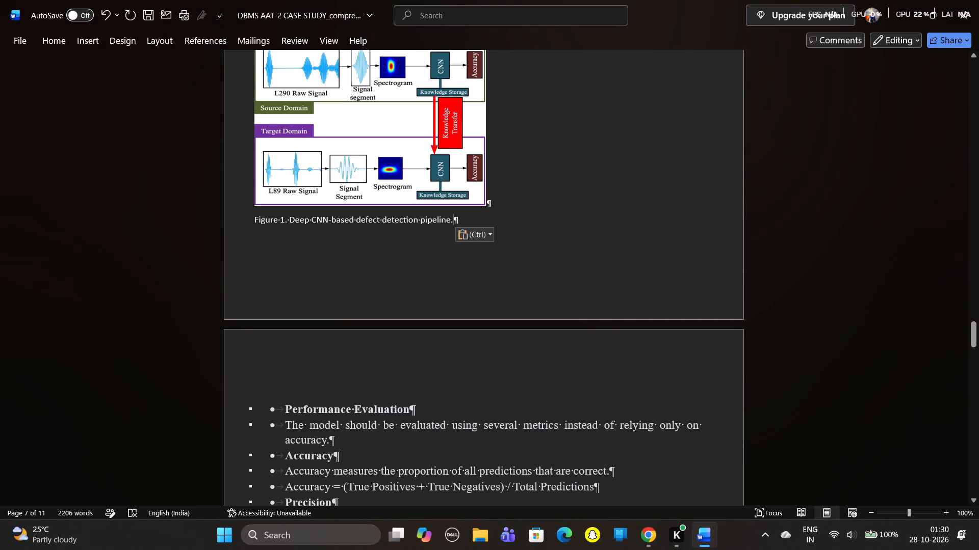
# Format the Figure 1 caption text in Times New Roman, size 14.
pyautogui.click(255, 219)
pyautogui.moveTo(255, 219); pyautogui.dragTo(392, 223)
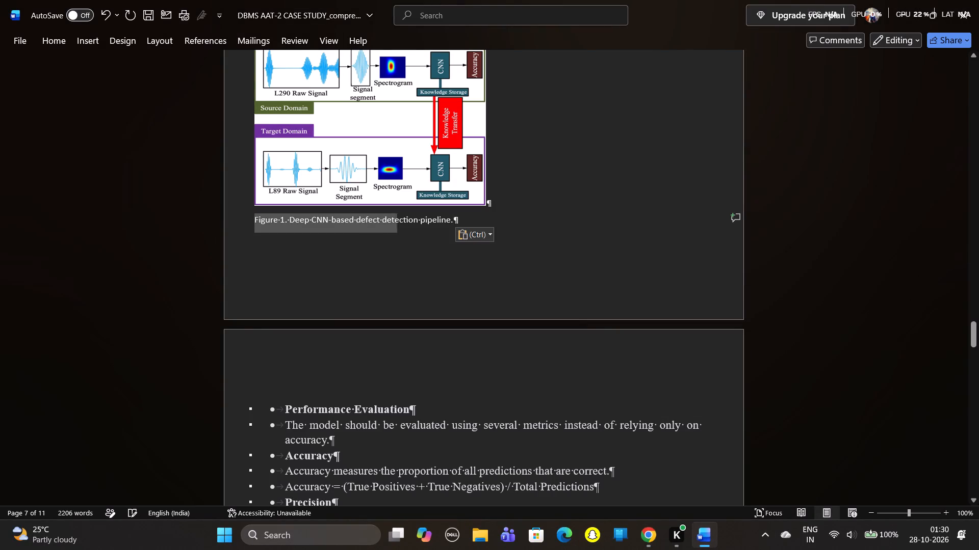
pyautogui.moveTo(392, 223); pyautogui.dragTo(444, 218)
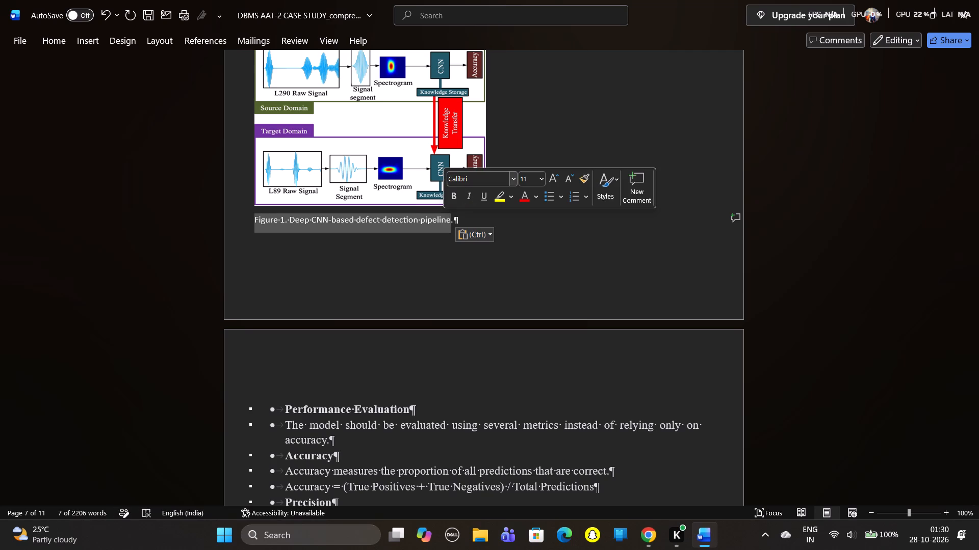
pyautogui.click(474, 176)
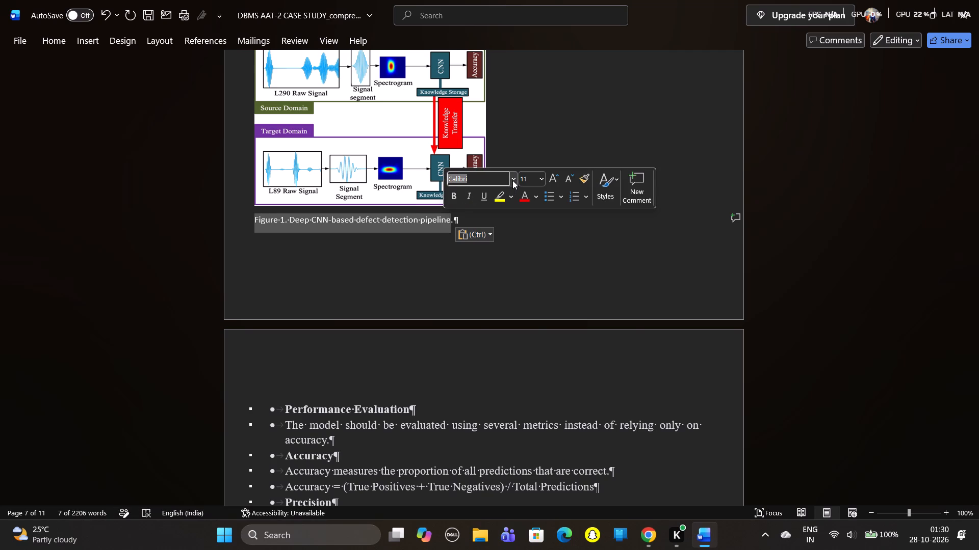
pyautogui.click(512, 180)
pyautogui.scroll(4, 510, 225)
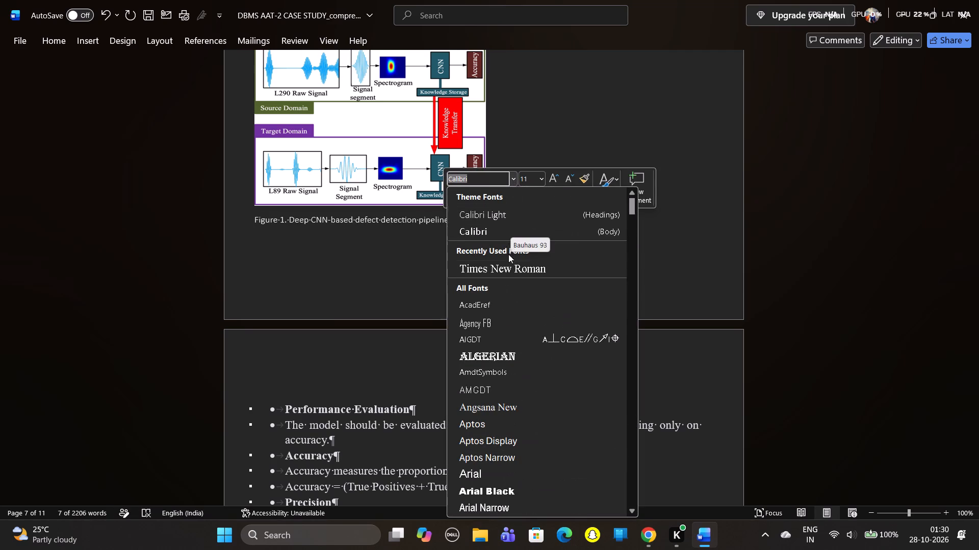
pyautogui.click(504, 267)
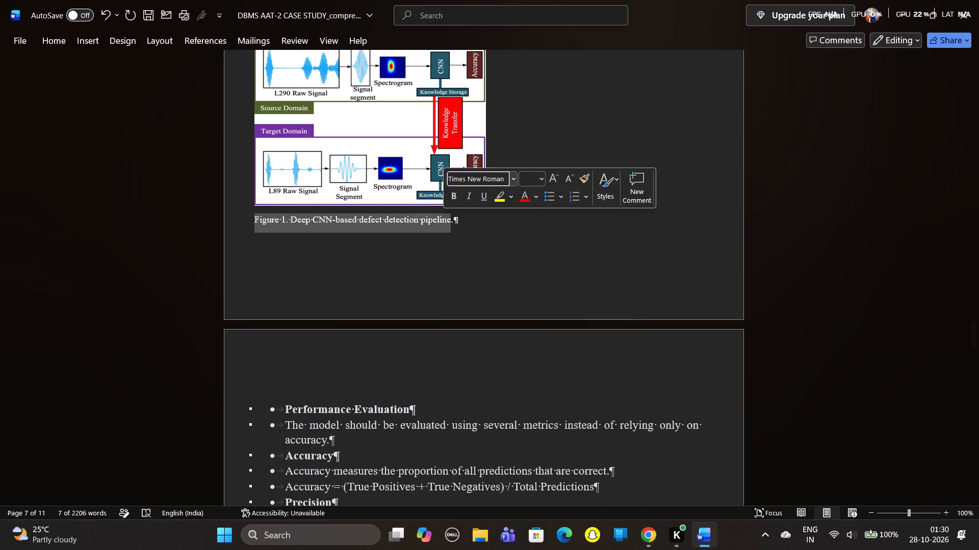
pyautogui.click(532, 178)
pyautogui.press('BackSpace')
pyautogui.write('14')
pyautogui.press('Return')
pyautogui.click(564, 133)
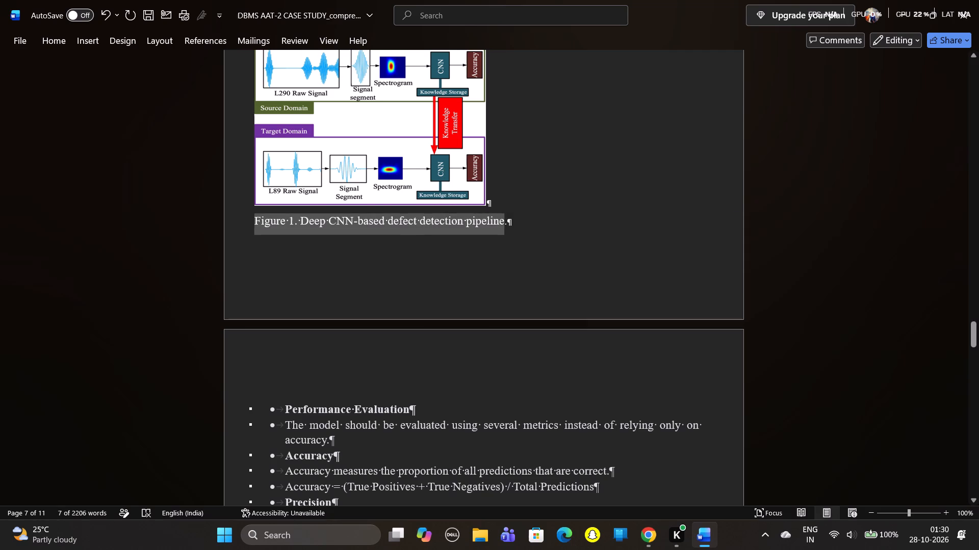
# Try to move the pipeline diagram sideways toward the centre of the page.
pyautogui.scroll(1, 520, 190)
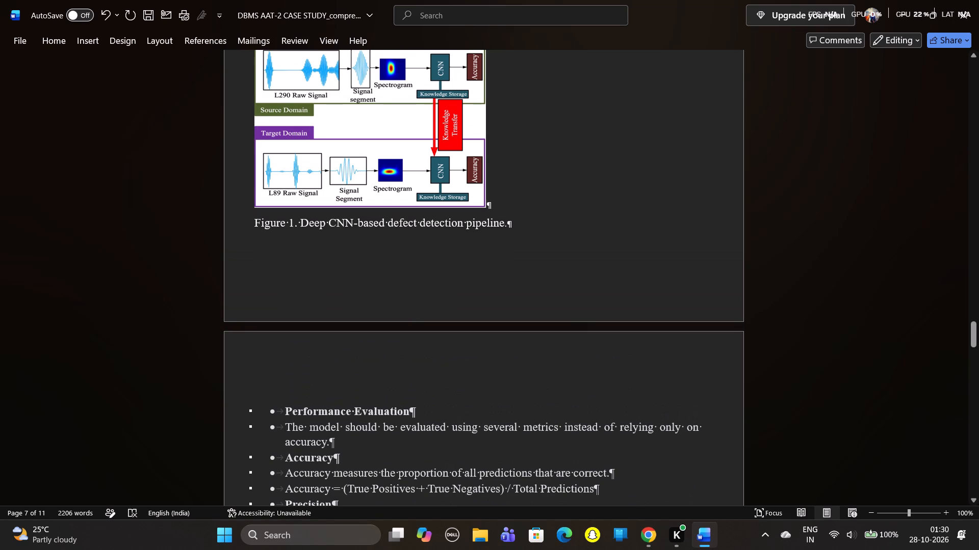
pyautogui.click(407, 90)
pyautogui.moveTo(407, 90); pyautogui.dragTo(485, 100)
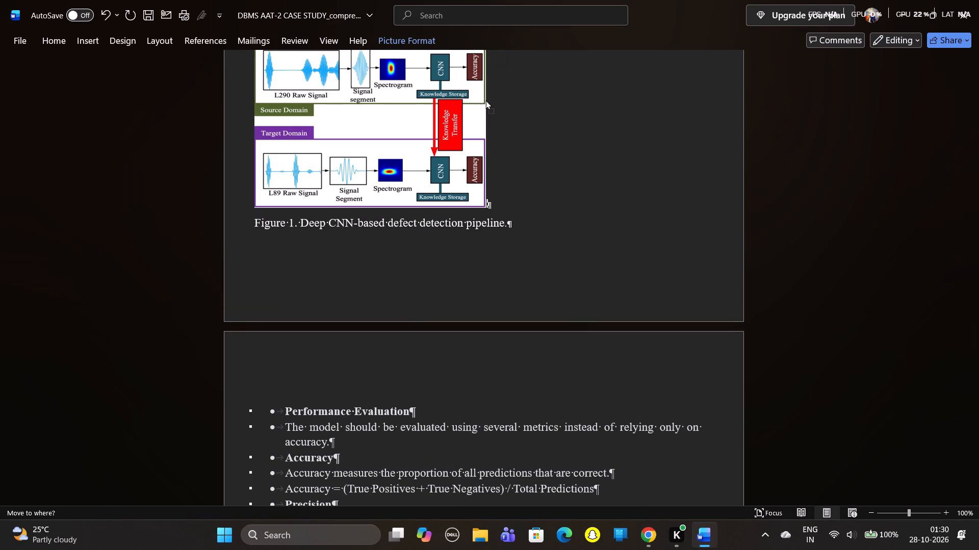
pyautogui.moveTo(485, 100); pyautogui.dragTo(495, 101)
# Indent the pipeline diagram by five tabs so it sits near the middle of the page.
pyautogui.scroll(1, 492, 117)
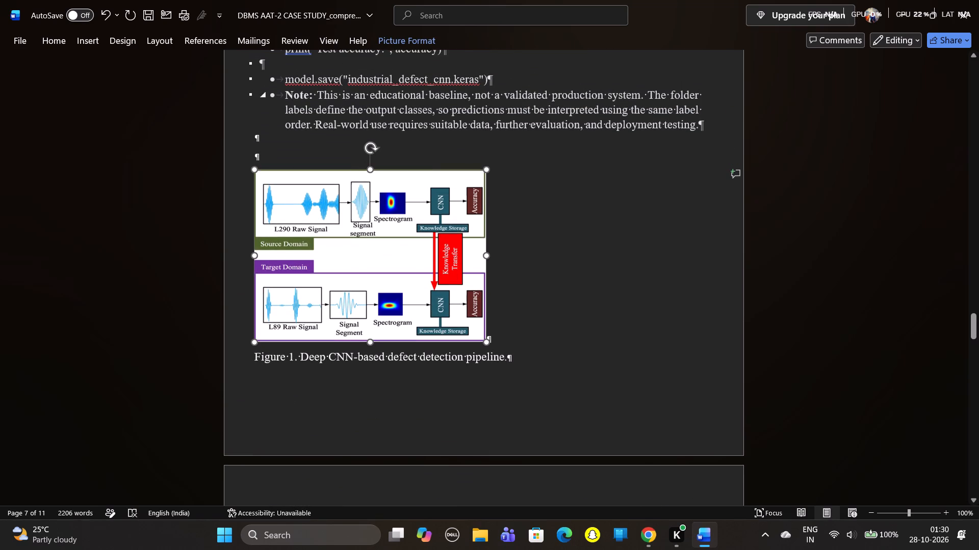
pyautogui.click(250, 177)
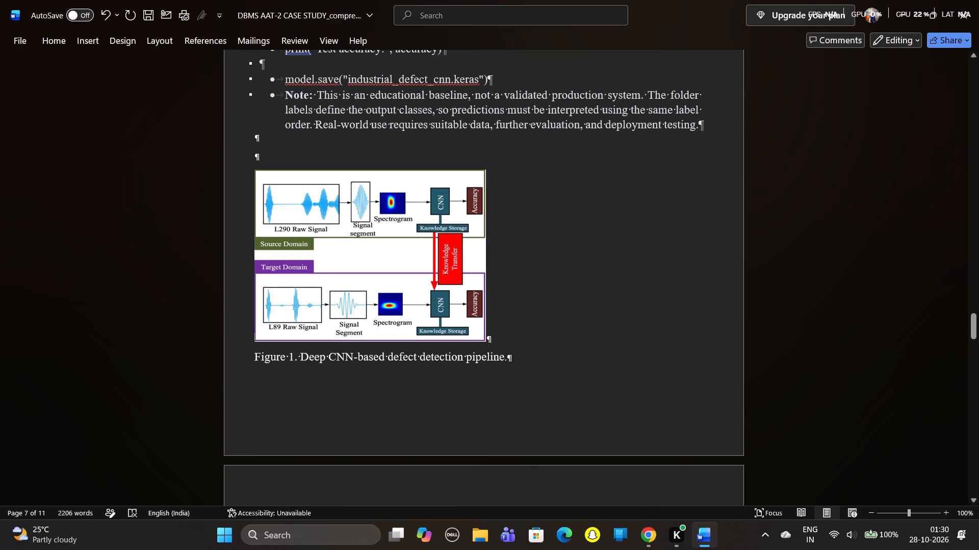
pyautogui.click(253, 174)
pyautogui.click(253, 174)
pyautogui.press('Tab')
pyautogui.press('Tab')
pyautogui.press('Tab')
pyautogui.press('Tab')
pyautogui.press('Tab')
pyautogui.press('Tab')
pyautogui.press('Tab')
pyautogui.press('Tab')
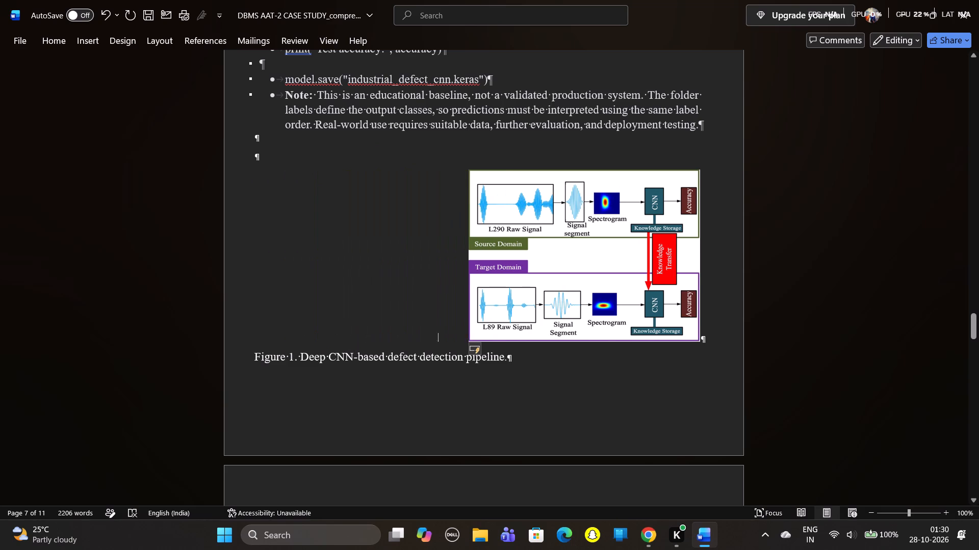
pyautogui.press('BackSpace')
pyautogui.press('BackSpace')
pyautogui.press('BackSpace')
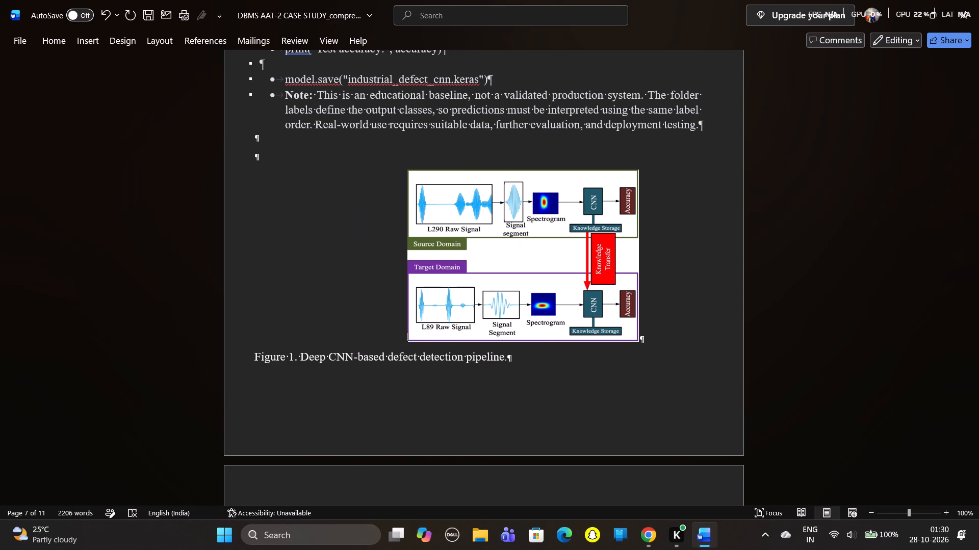
# Indent the Figure 1 caption to align with the diagram's left edge and insert a blank line above it.
pyautogui.click(256, 354)
pyautogui.press('Tab')
pyautogui.press('Tab')
pyautogui.press('Tab')
pyautogui.press('Tab')
pyautogui.press('Tab')
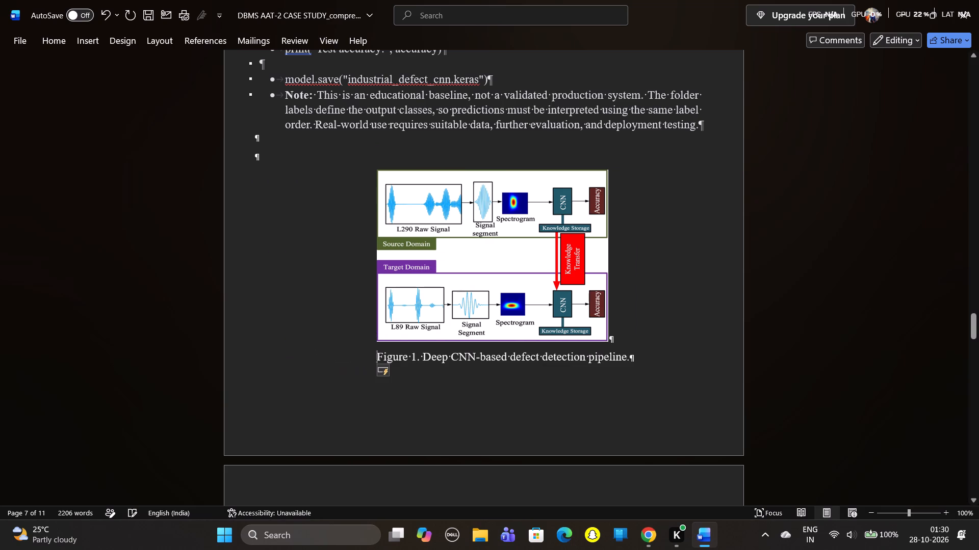
pyautogui.press('Return')
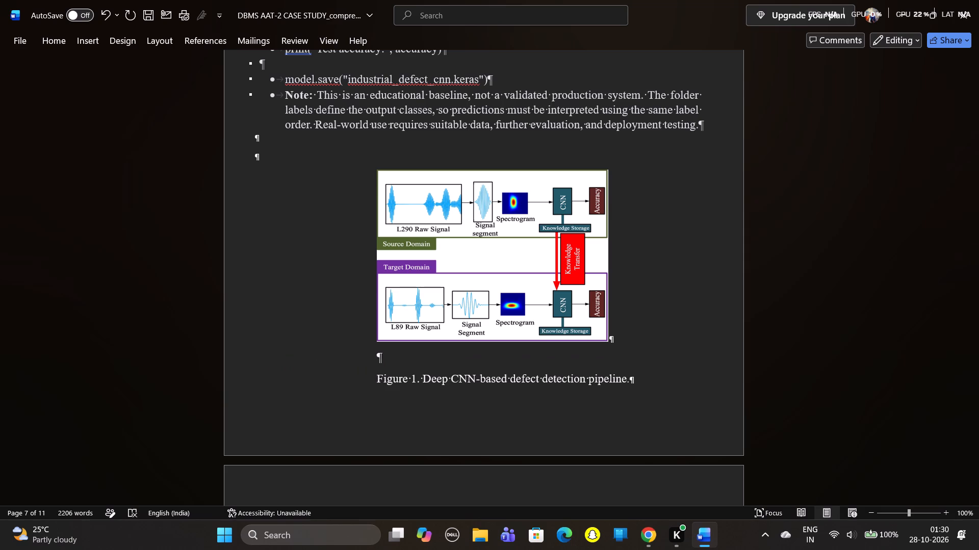
# Insert two empty bullet lines above the Performance Evaluation heading and place the cursor in the first one.
pyautogui.scroll(-2, 256, 354)
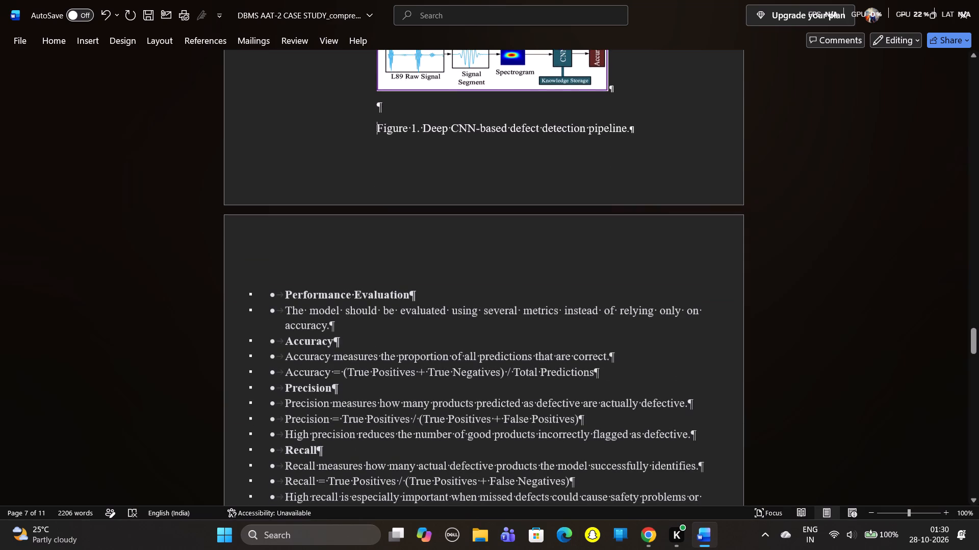
pyautogui.click(250, 295)
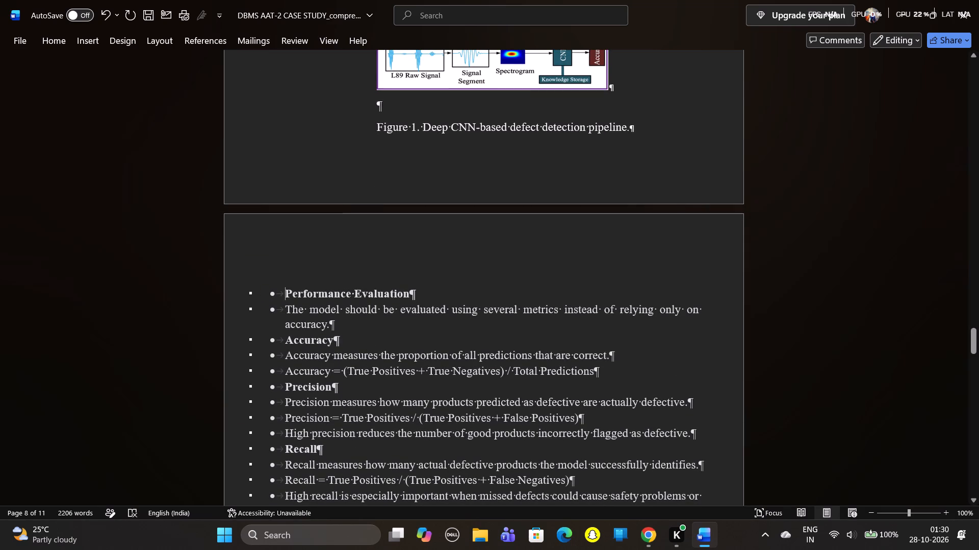
pyautogui.press('Return')
pyautogui.press('Return')
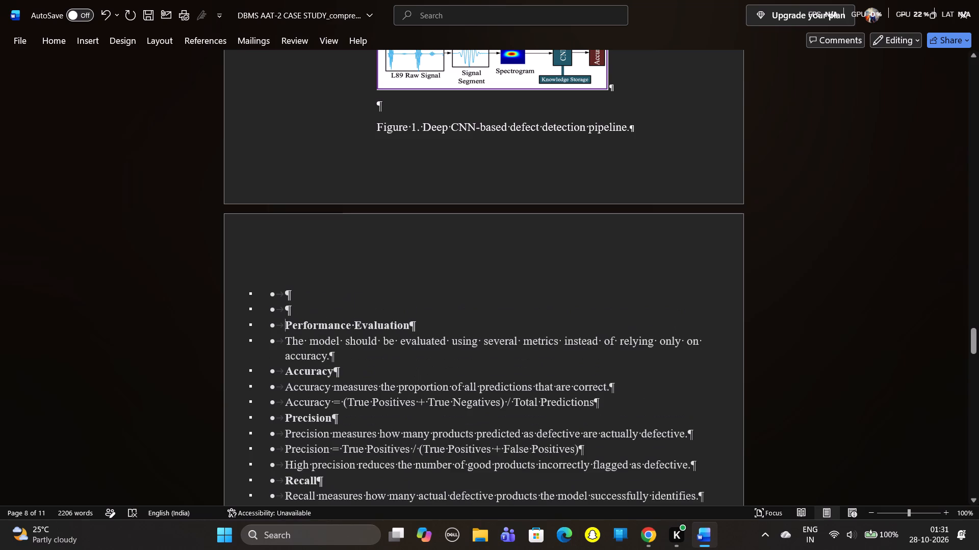
pyautogui.click(289, 295)
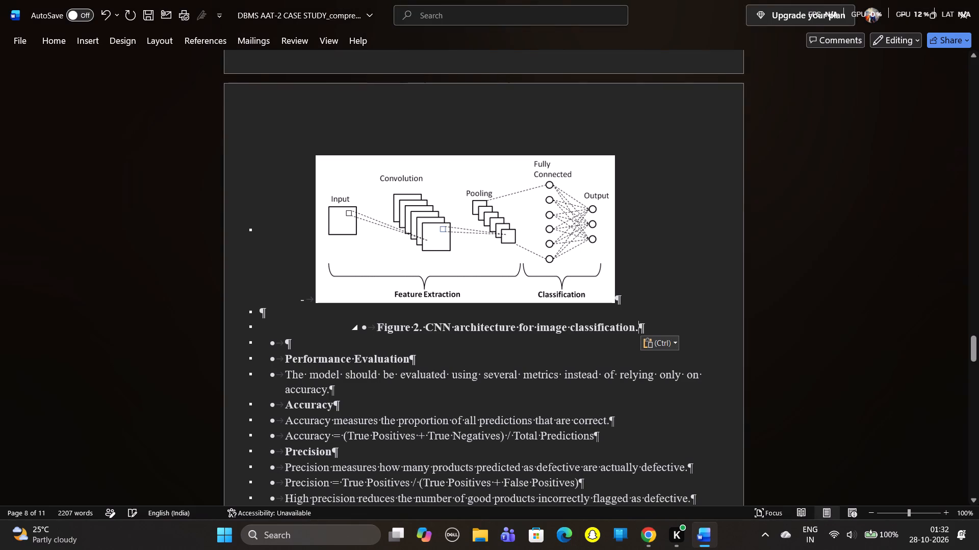
# Remove the Figure 2 caption's bullet and indent the caption to just inside the diagram's left edge, adding three leading spaces.
pyautogui.click(375, 326)
pyautogui.press('BackSpace')
pyautogui.press('BackSpace')
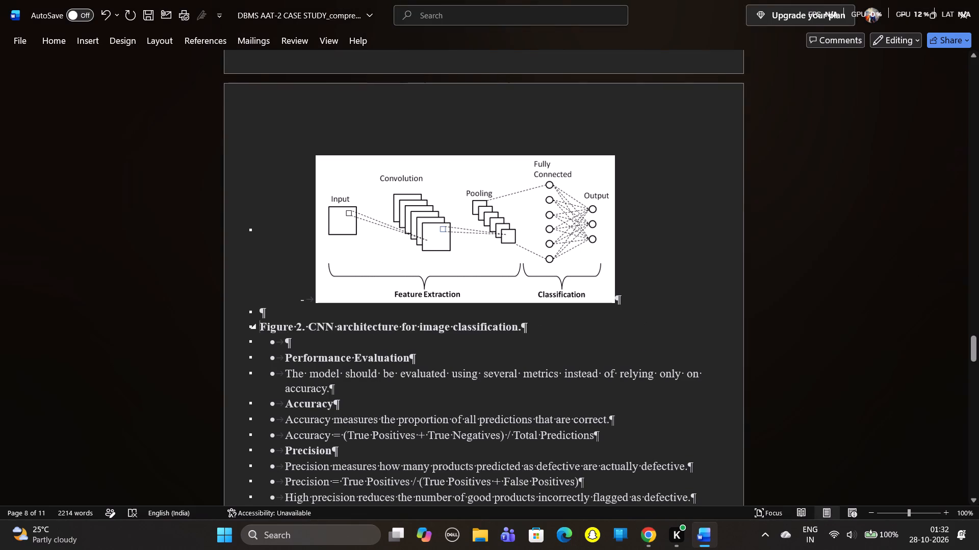
pyautogui.press('Tab')
pyautogui.press('Tab')
pyautogui.press('Tab')
pyautogui.press('Tab')
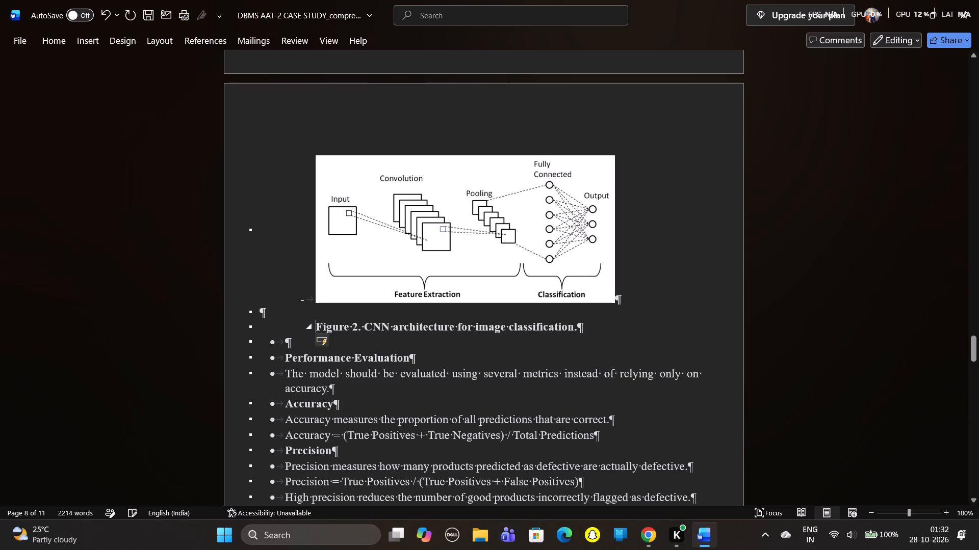
pyautogui.press('Tab')
pyautogui.press('BackSpace')
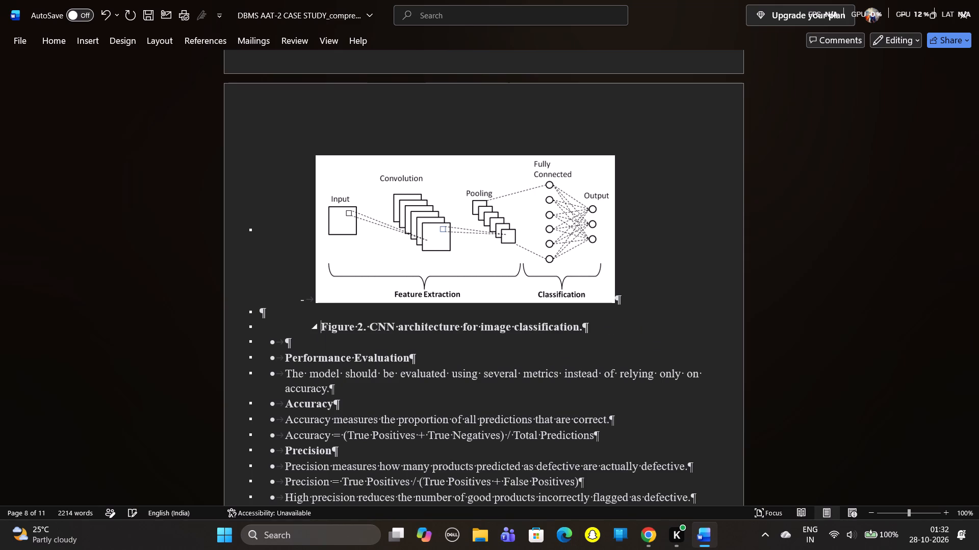
pyautogui.press('space')
pyautogui.press('space')
pyautogui.press('space')
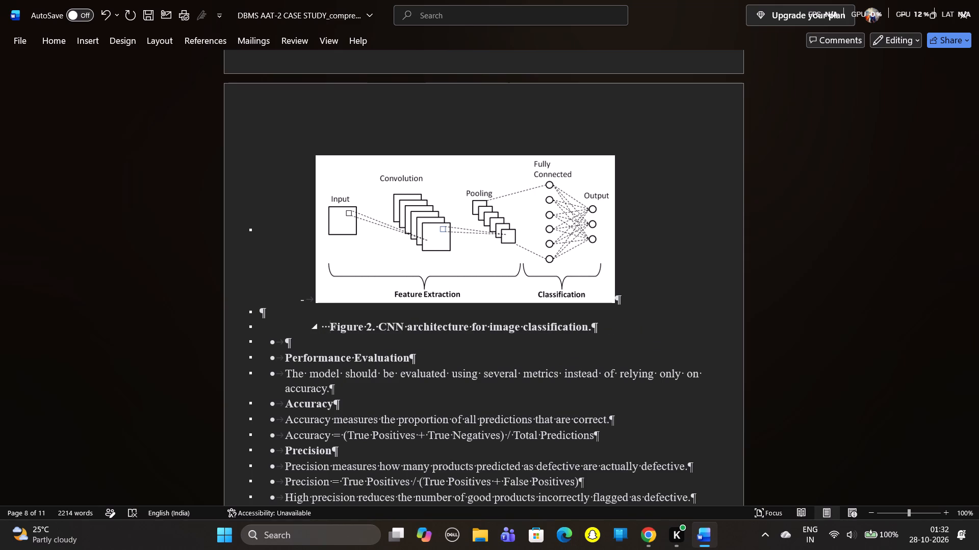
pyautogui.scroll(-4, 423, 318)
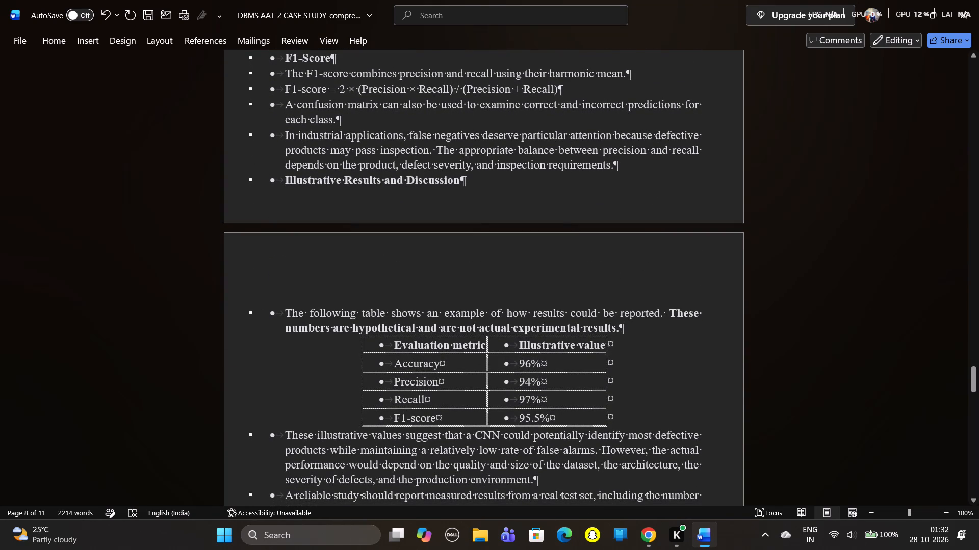
# Insert an empty bullet line above the Illustrative Results and Discussion heading, moving the heading onto the same page as its table.
pyautogui.click(281, 180)
pyautogui.press('Return')
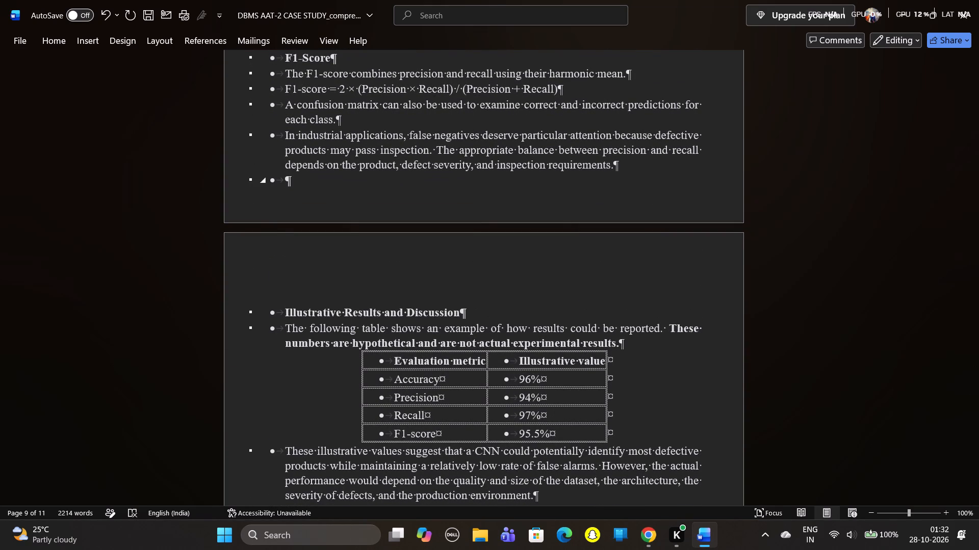
# Review the remaining sections through the References and THE END line, and go back over the document to the cover page.
pyautogui.scroll(-8, 281, 180)
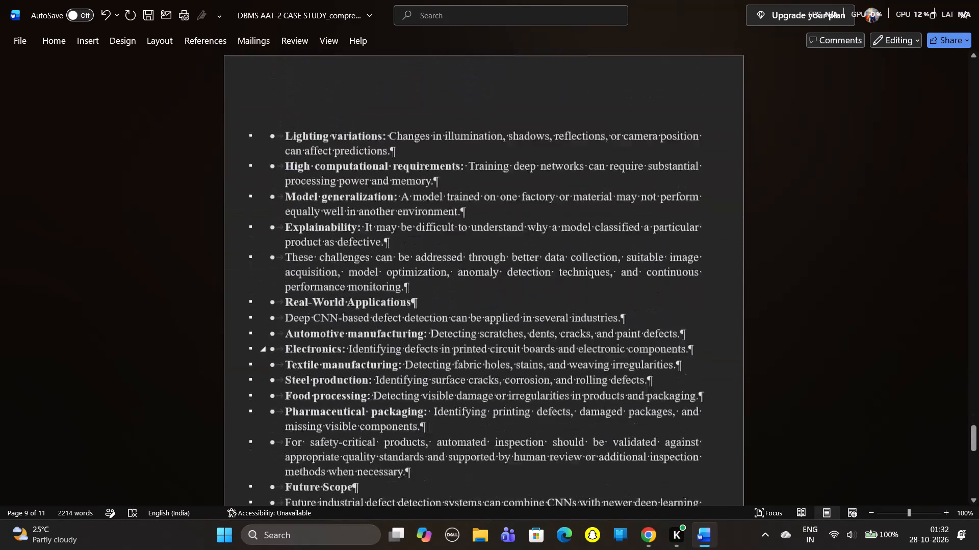
pyautogui.scroll(-5, 281, 180)
pyautogui.scroll(1, 281, 180)
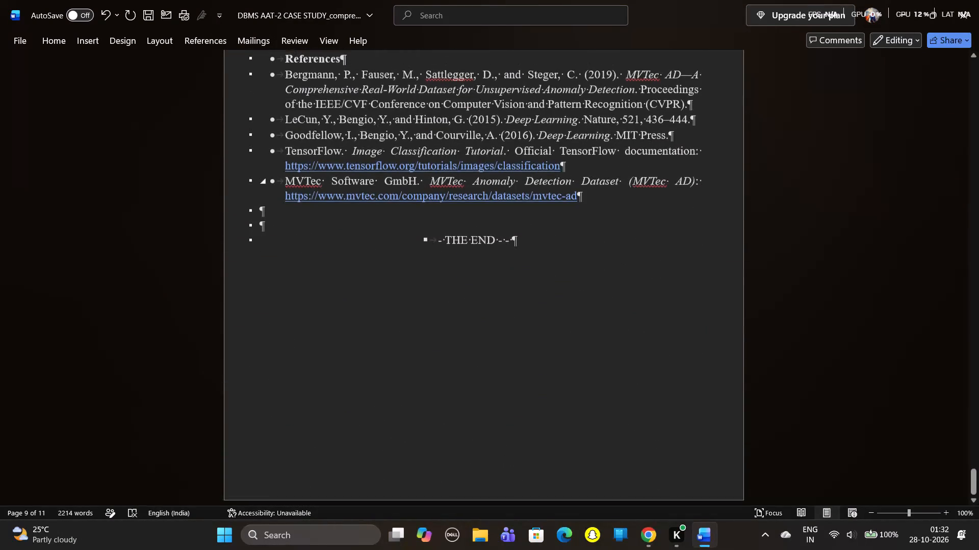
pyautogui.scroll(2, 281, 180)
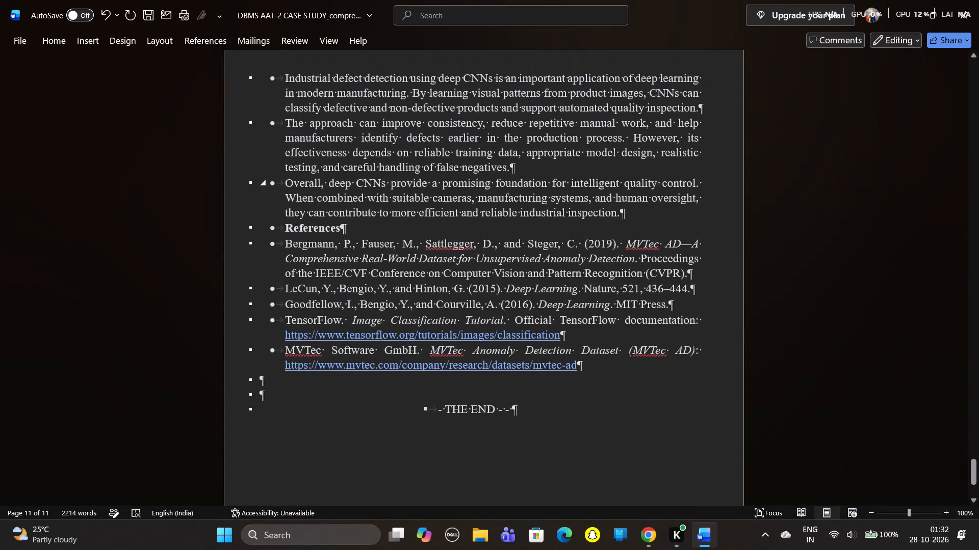
pyautogui.scroll(-4, 281, 180)
pyautogui.scroll(13, 281, 180)
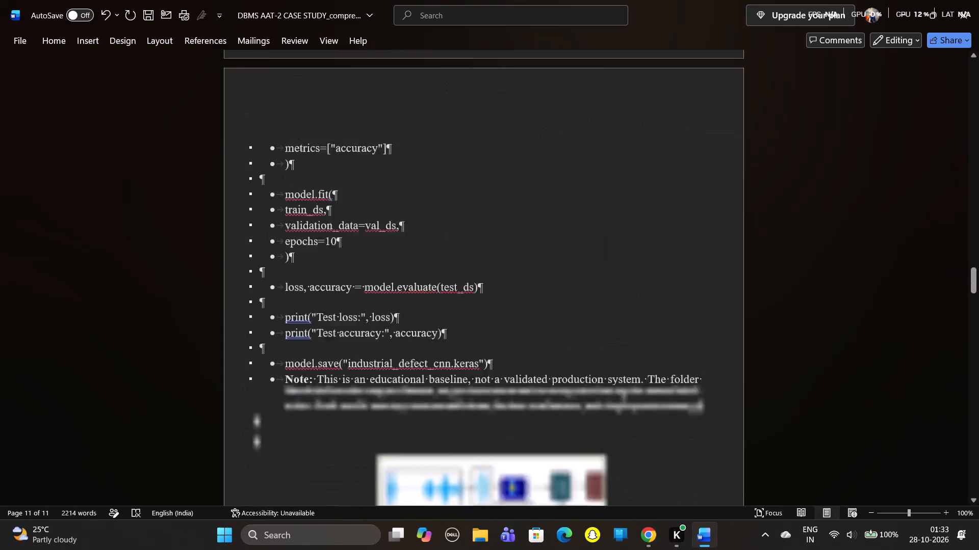
pyautogui.scroll(14, 281, 180)
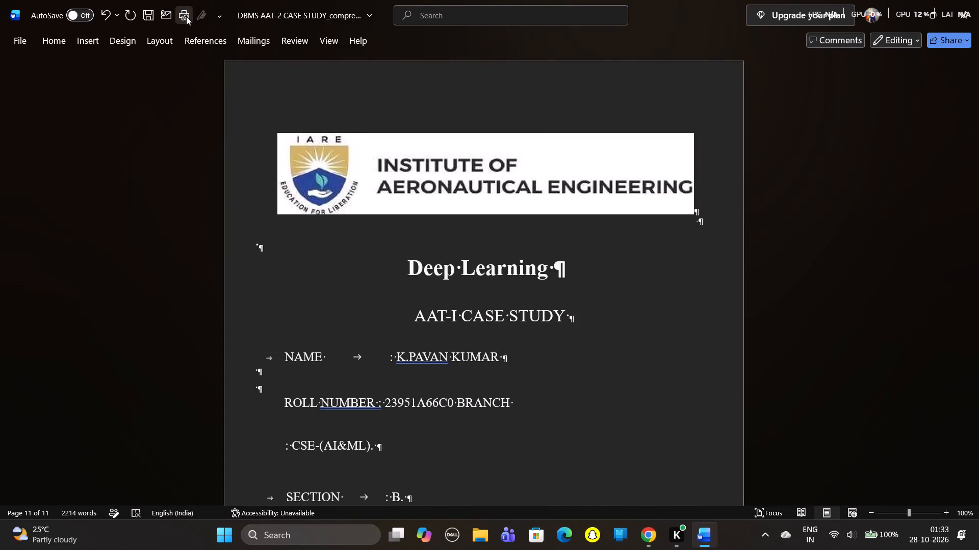
# Print the document to a PDF named "DL case study aat1" in the Downloads folder.
pyautogui.click(185, 16)
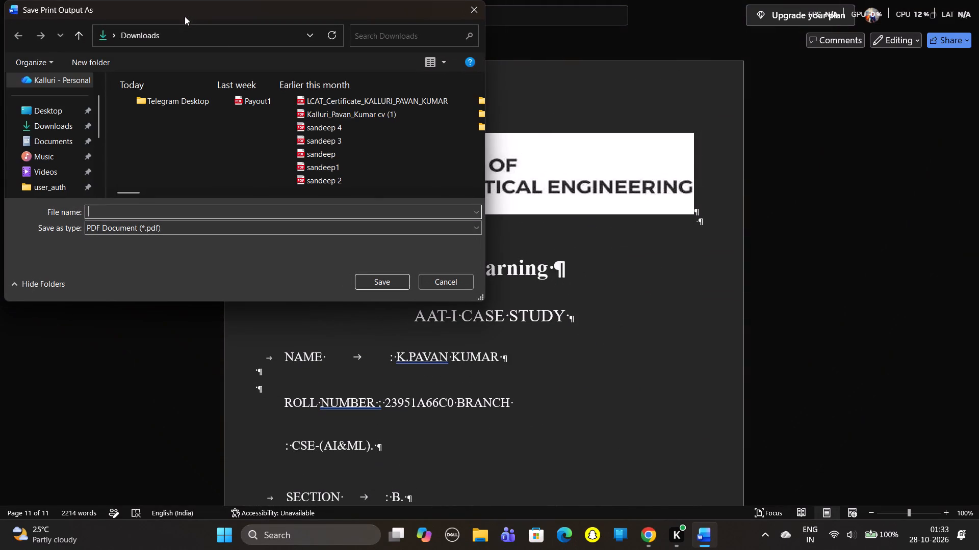
pyautogui.click(174, 212)
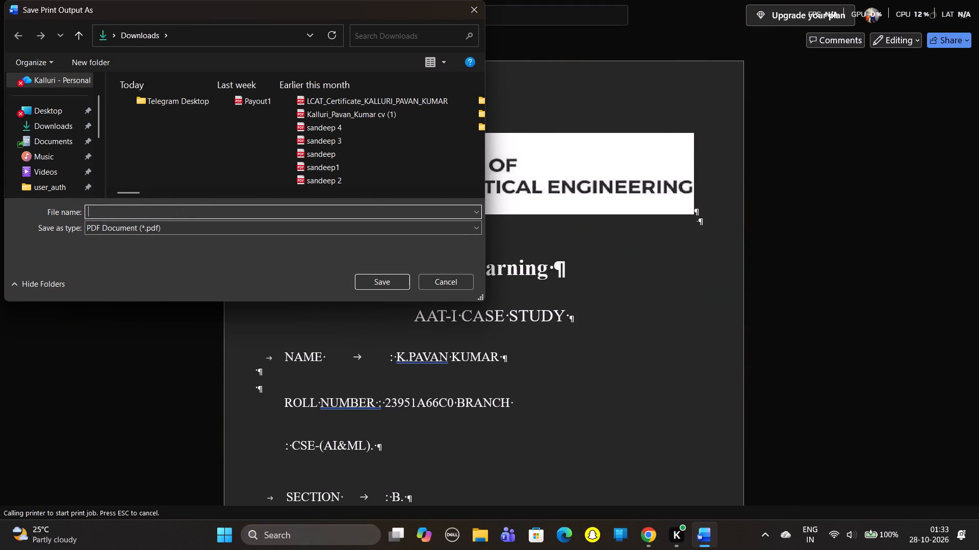
pyautogui.hotkey('shift', 'd')
pyautogui.write('L')
pyautogui.press('space')
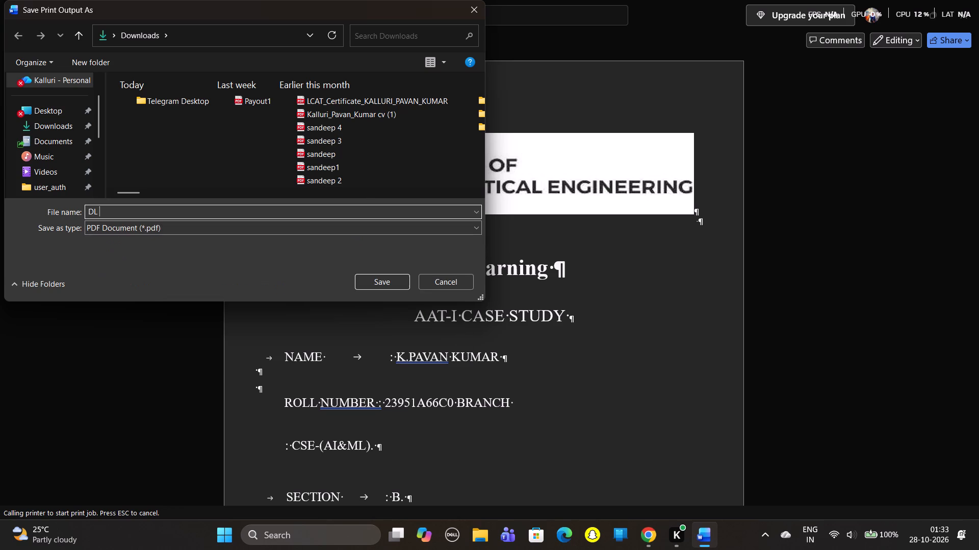
pyautogui.write('aat-')
pyautogui.press('BackSpace')
pyautogui.press('BackSpace')
pyautogui.press('BackSpace')
pyautogui.press('BackSpace')
pyautogui.write('case study aat1')
pyautogui.press('Return')
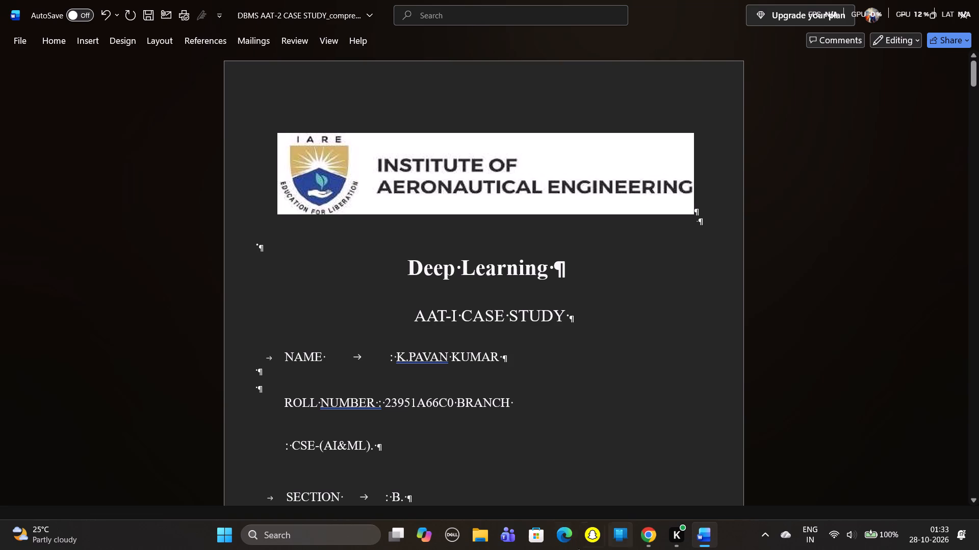
# Open the DL case study aat1 PDF from File Explorer and check its cover page details.
pyautogui.click(481, 538)
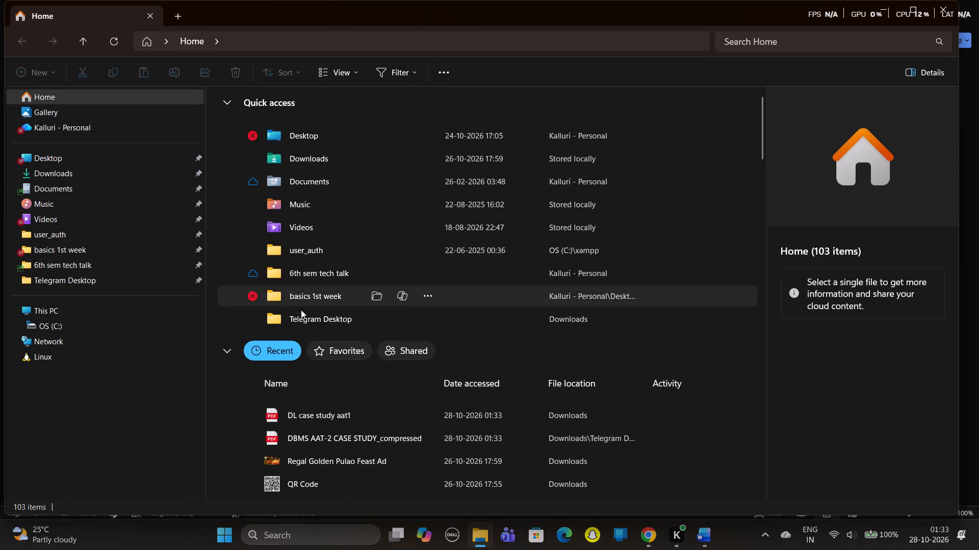
pyautogui.doubleClick(308, 408)
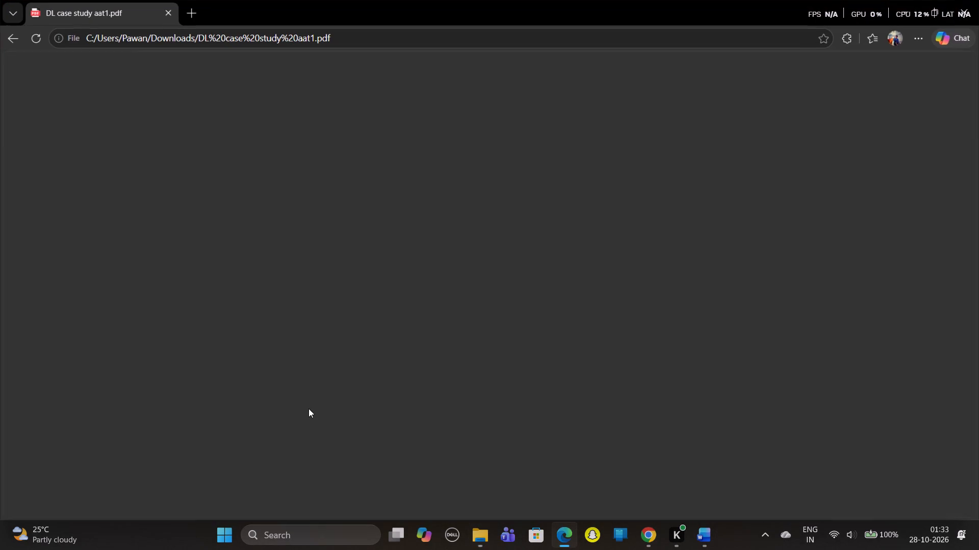
pyautogui.scroll(-2, 308, 408)
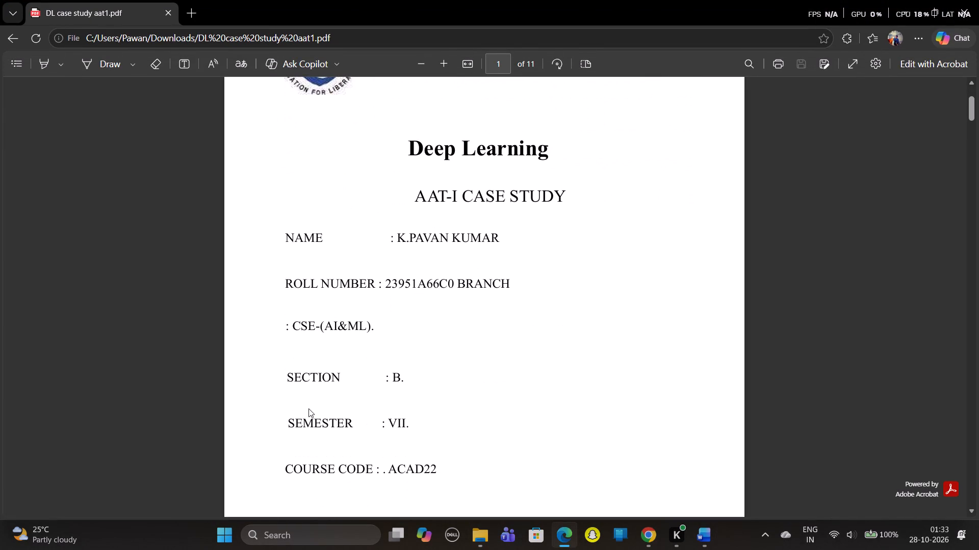
pyautogui.scroll(-1, 308, 408)
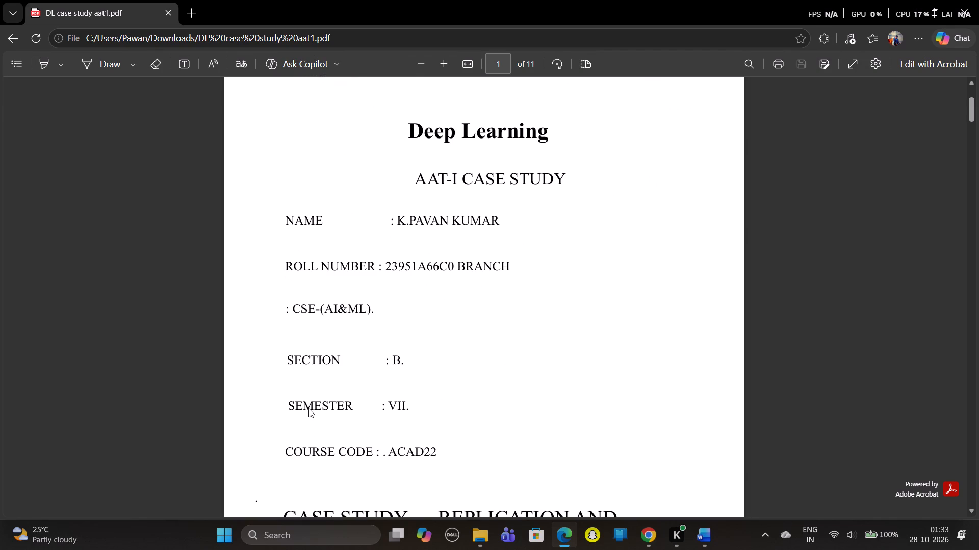
pyautogui.scroll(-2, 308, 408)
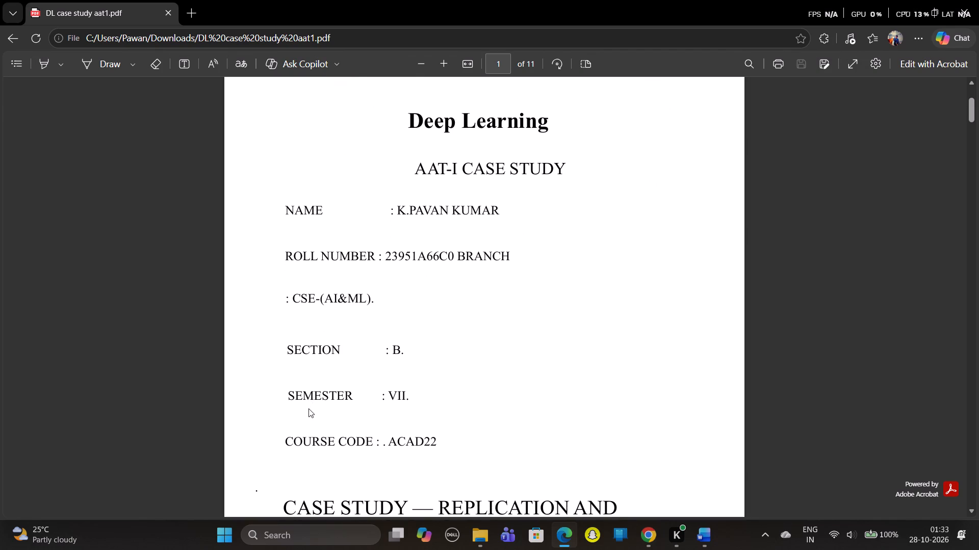
# Switch back to Word and break the cover page's roll number line so that BRANCH starts on its own line.
pyautogui.click(707, 547)
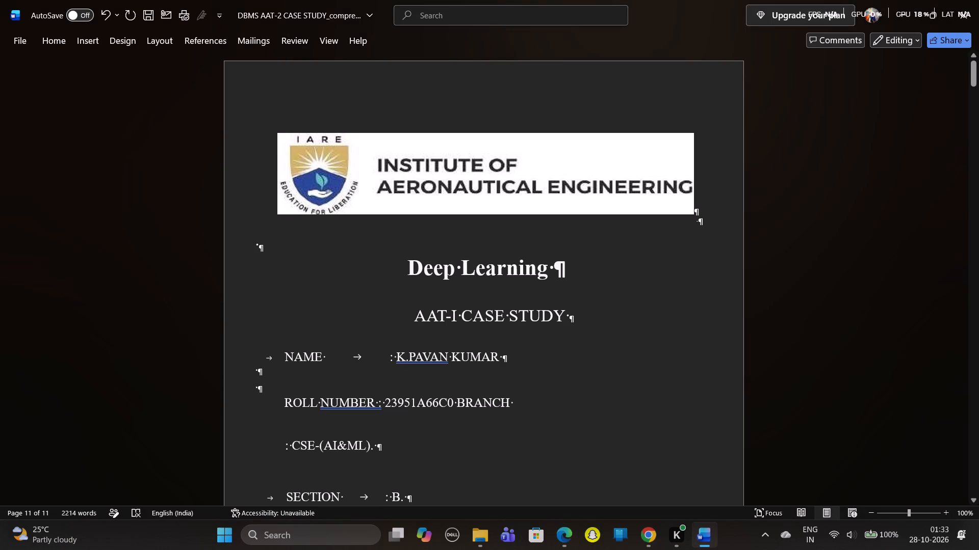
pyautogui.click(454, 404)
pyautogui.press('Return')
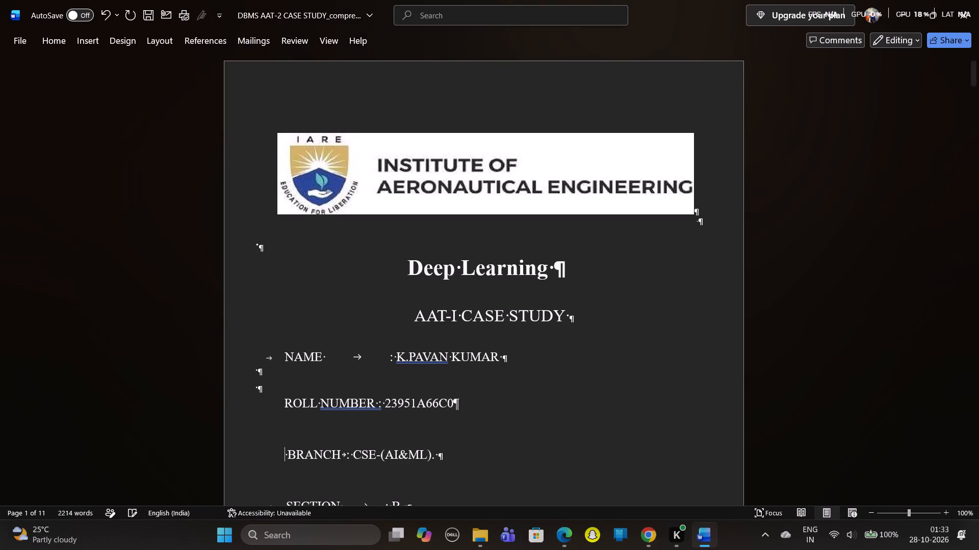
# Add a blank line above the leftover "CASE STUDY — REPLICATION AND" title at the end of the cover page and delete that title.
pyautogui.scroll(-2, 454, 404)
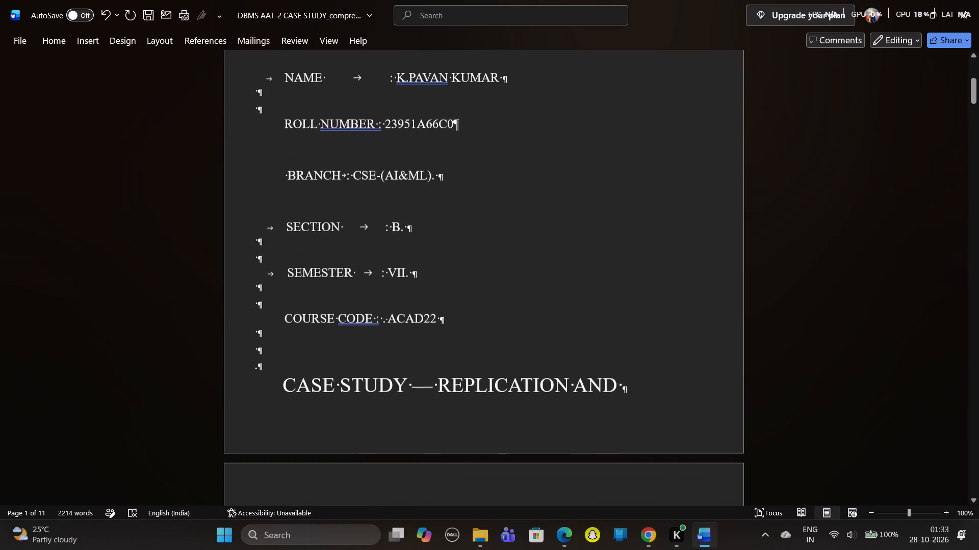
pyautogui.scroll(-1, 454, 404)
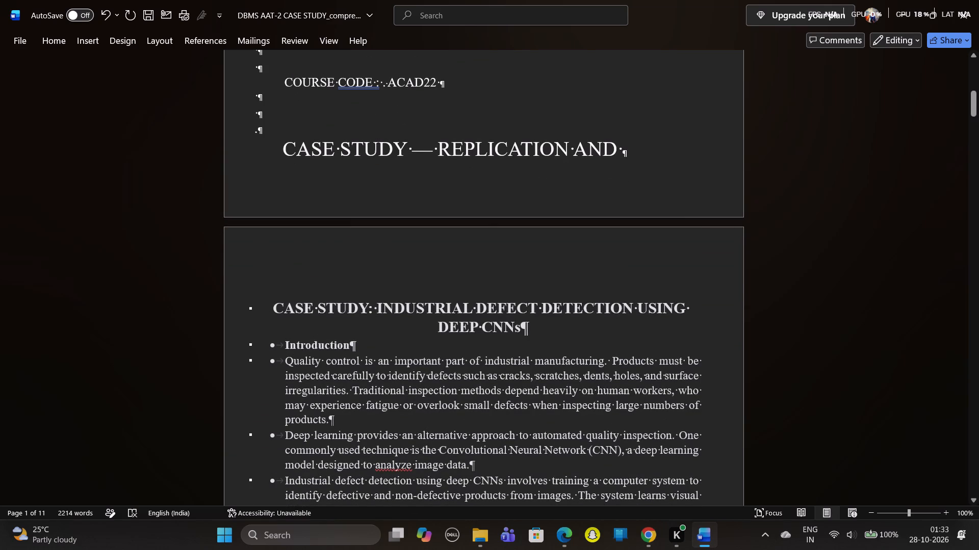
pyautogui.click(281, 149)
pyautogui.press('Return')
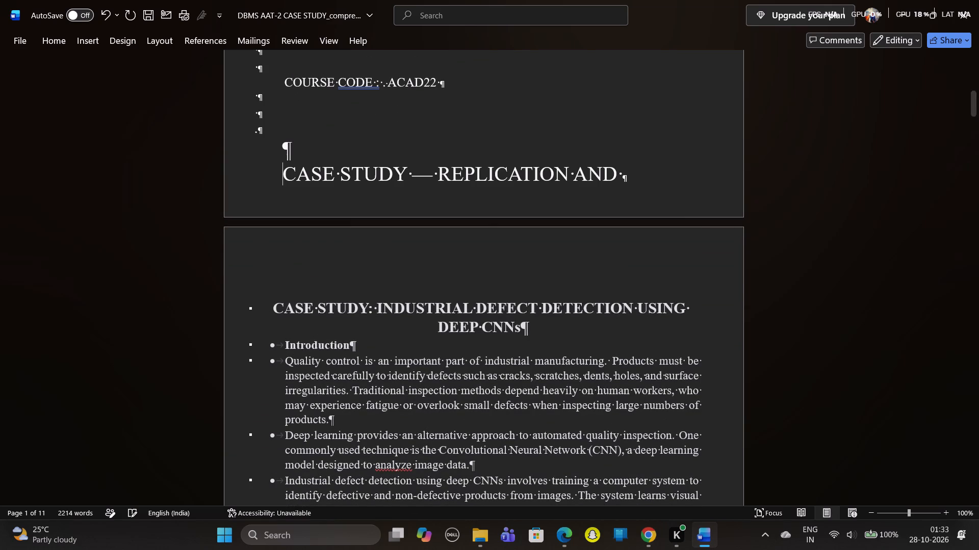
pyautogui.click(281, 174)
pyautogui.moveTo(281, 174); pyautogui.dragTo(599, 162)
pyautogui.press('BackSpace')
# Check the cover page layout and its transition to the industrial defect detection title on the second page.
pyautogui.scroll(2, 599, 162)
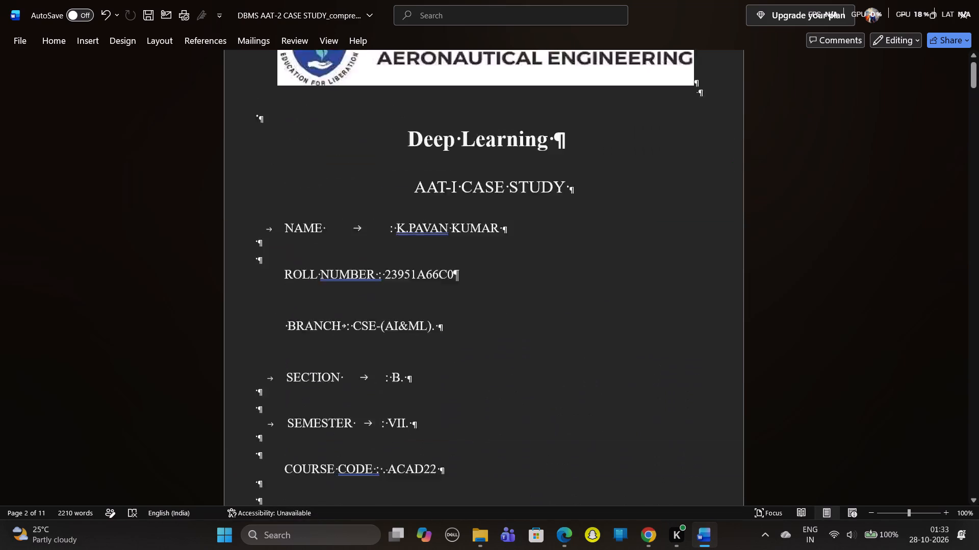
pyautogui.scroll(-1, 599, 162)
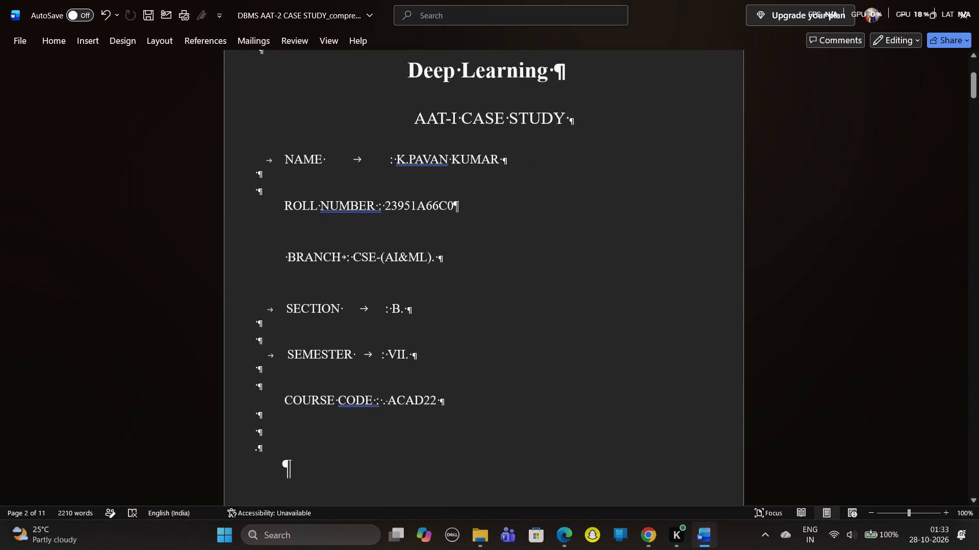
pyautogui.scroll(-1, 599, 162)
pyautogui.scroll(1, 599, 162)
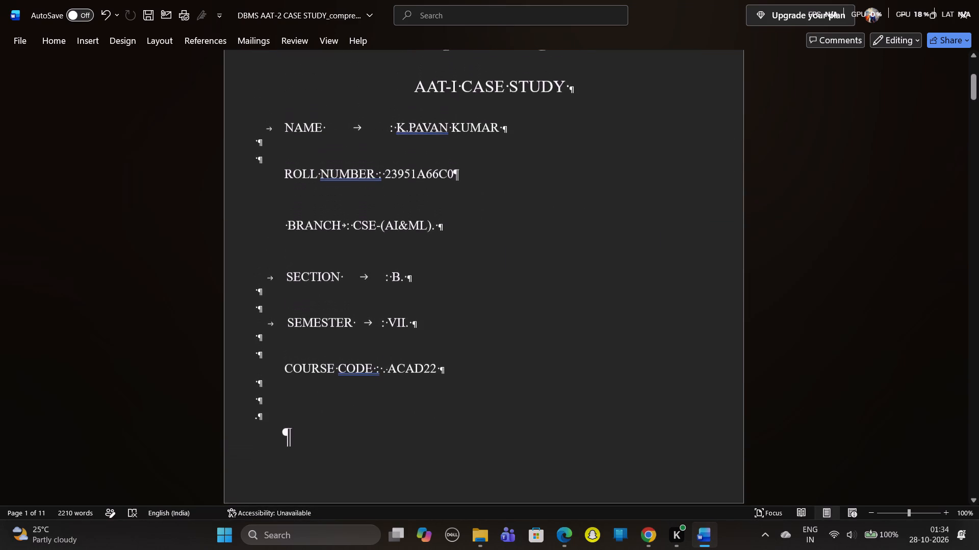
pyautogui.scroll(-1, 599, 162)
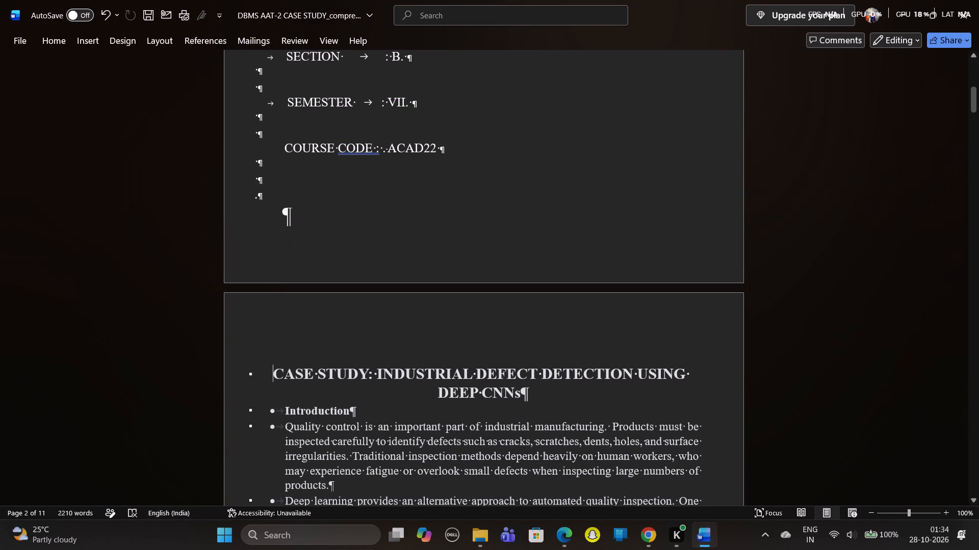
pyautogui.scroll(-1, 349, 213)
pyautogui.scroll(2, 349, 213)
pyautogui.scroll(-1, 296, 215)
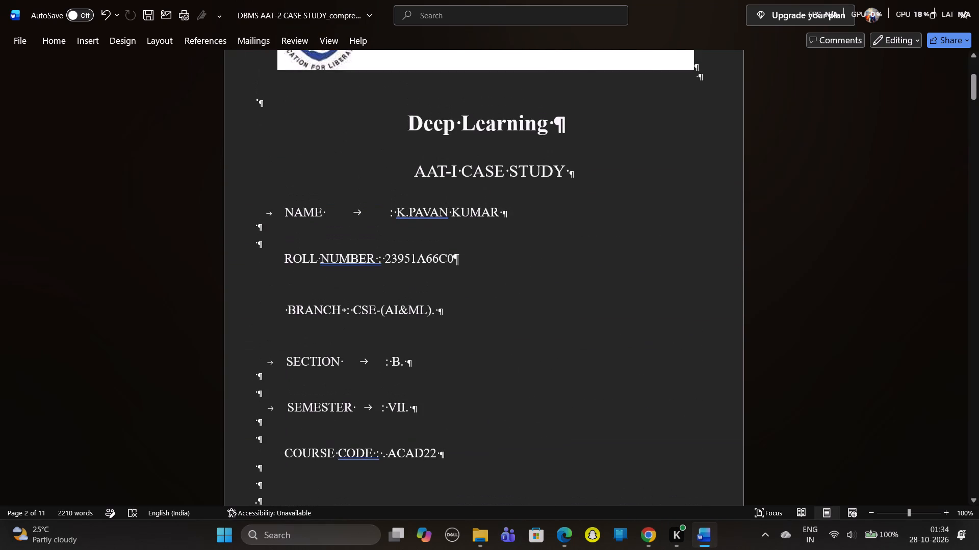
pyautogui.scroll(-3, 296, 215)
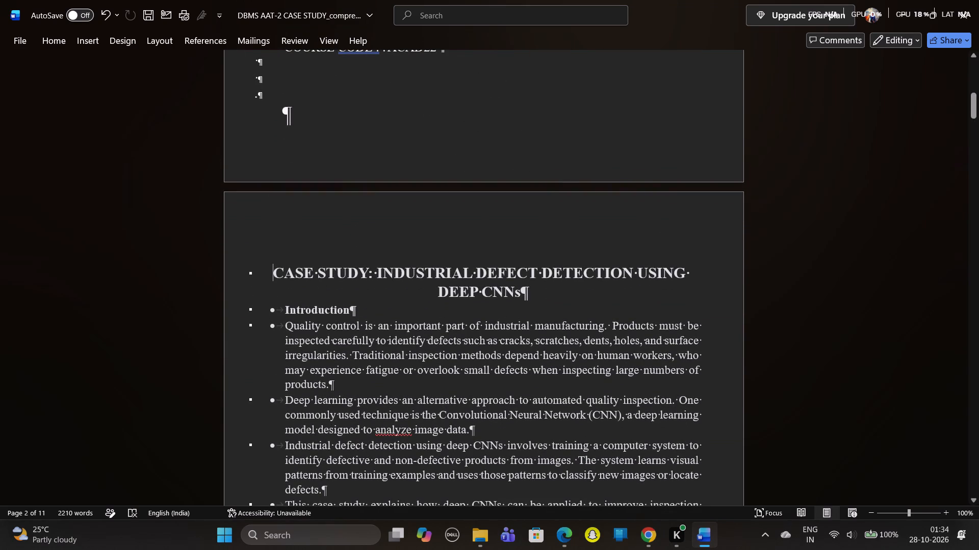
pyautogui.scroll(1, 352, 245)
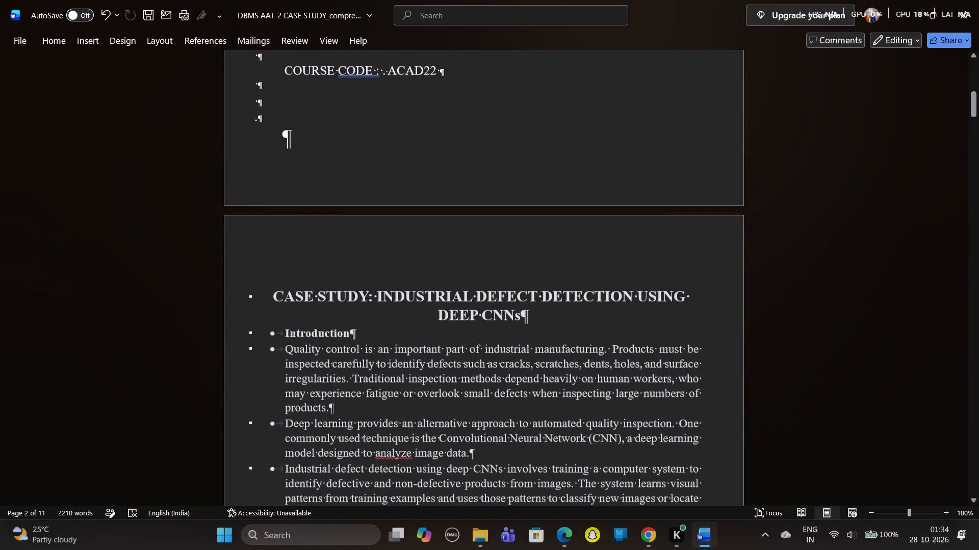
pyautogui.scroll(1, 352, 245)
# Print the corrected document to PDF again, replacing the existing DL case study aat1 file in Downloads.
pyautogui.click(186, 15)
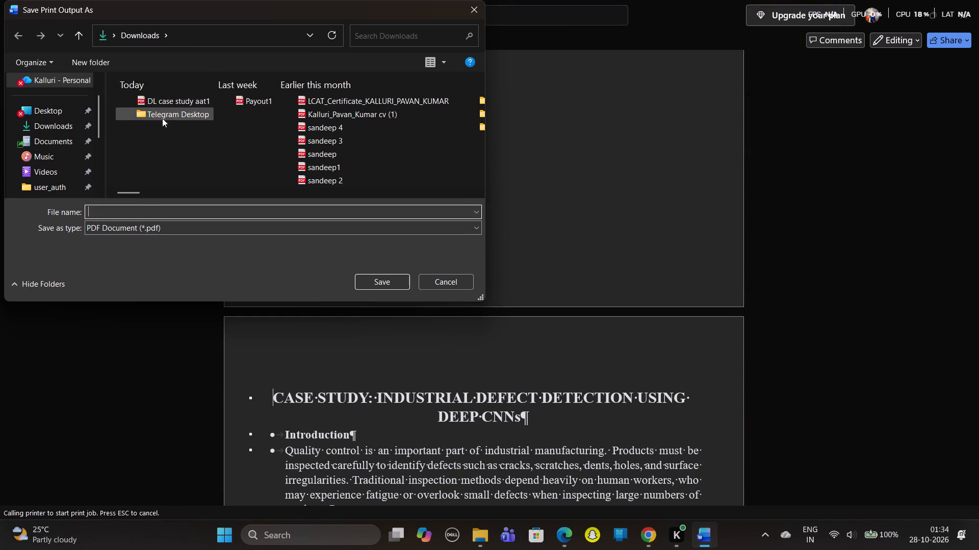
pyautogui.click(165, 101)
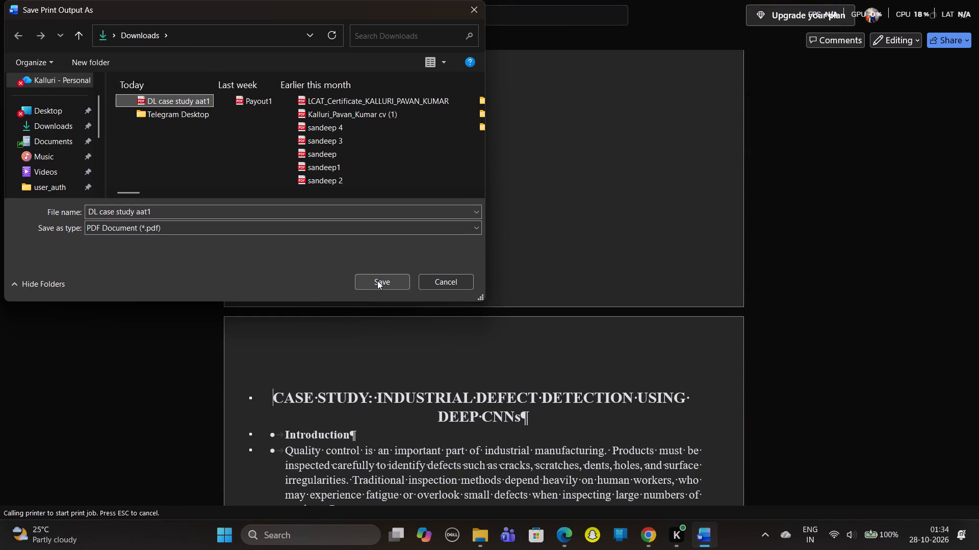
pyautogui.click(377, 281)
pyautogui.click(516, 266)
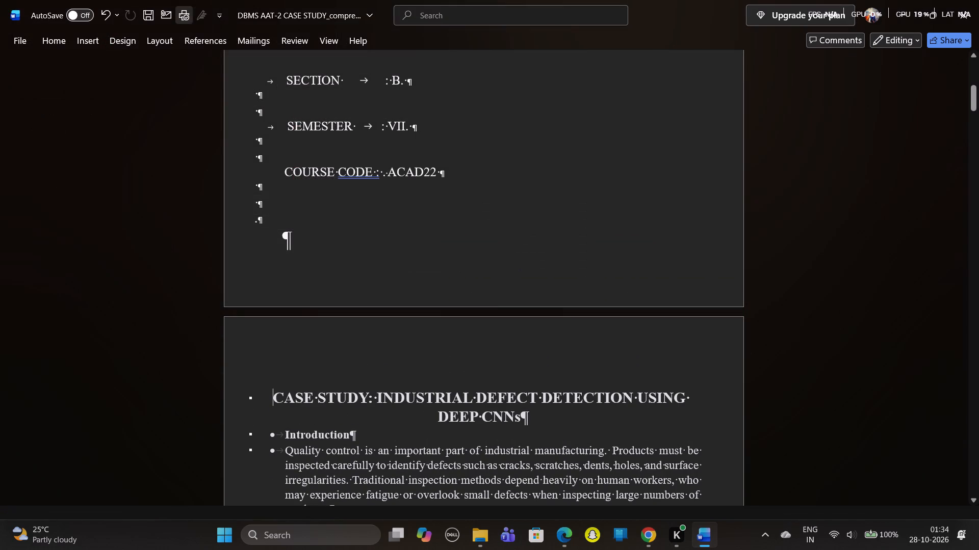
# Switch to Edge, reload the DL case study aat1 PDF and check the re-exported cover page's roll number, branch and closing lines.
pyautogui.click(565, 539)
pyautogui.scroll(1, 500, 306)
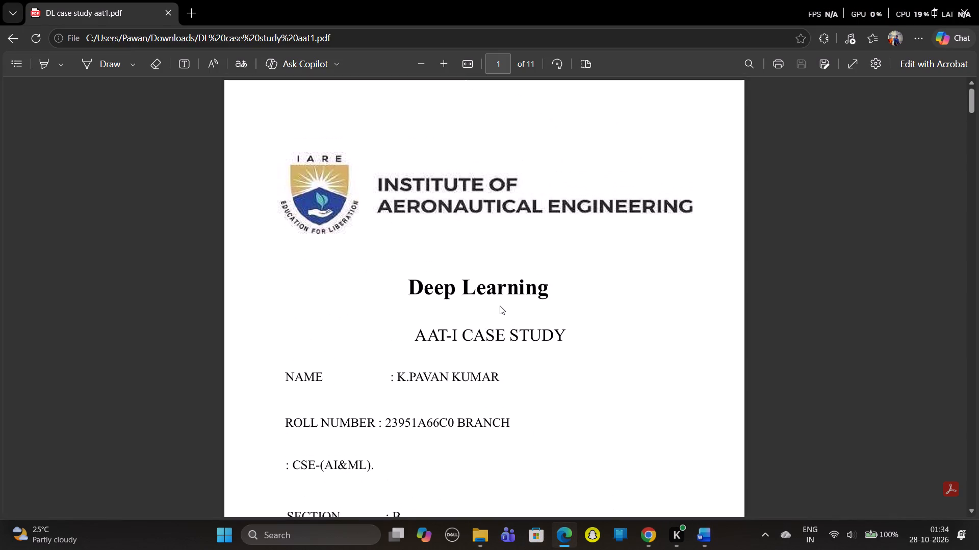
pyautogui.click(38, 36)
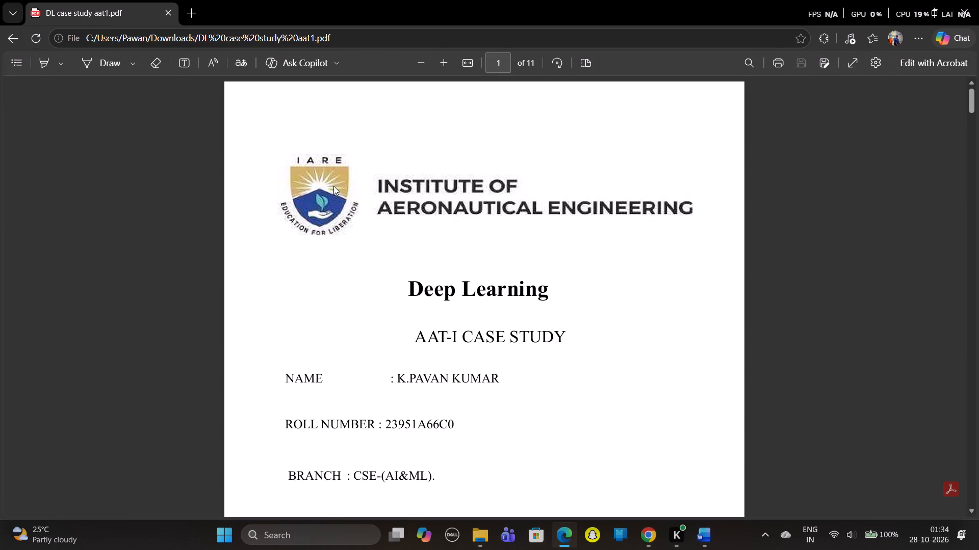
pyautogui.scroll(-4, 333, 186)
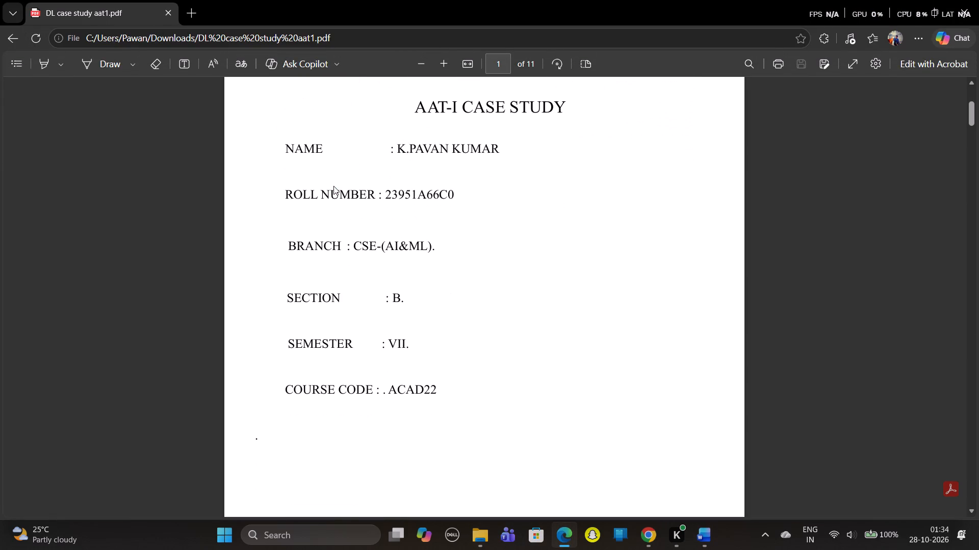
pyautogui.scroll(-1, 333, 186)
pyautogui.scroll(1, 333, 186)
pyautogui.scroll(-1, 333, 186)
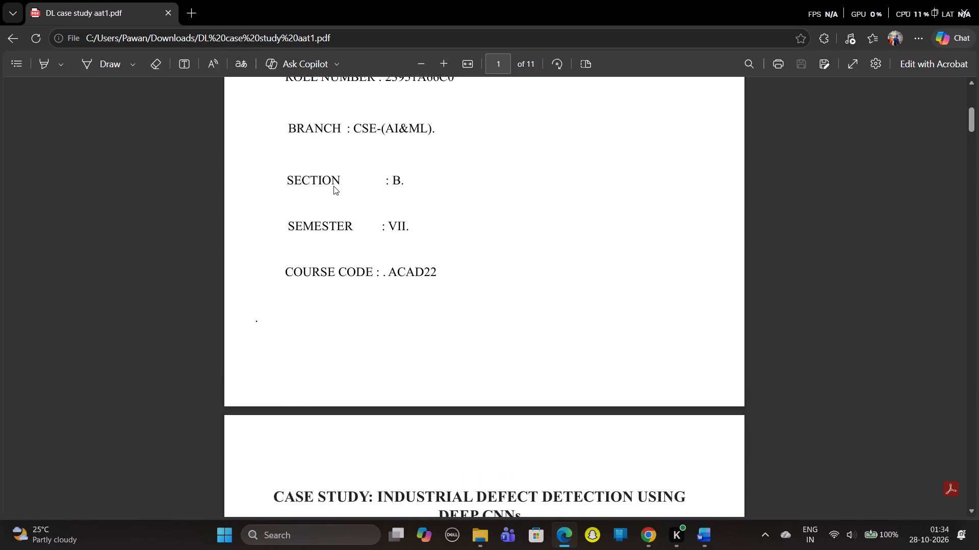
# Read through the PDF's second and third pages, from the introduction to the dataset collection section, checking for stray text and layout problems.
pyautogui.scroll(-4, 333, 186)
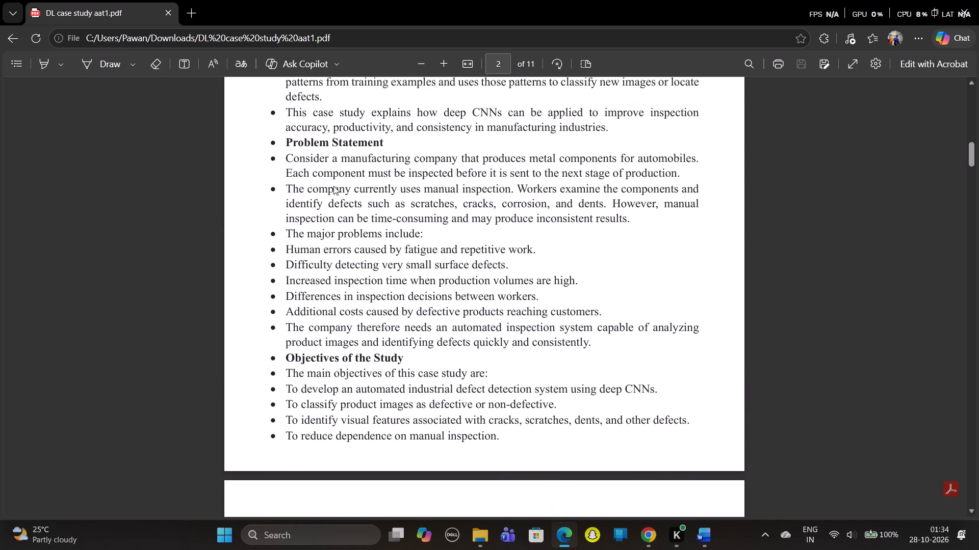
pyautogui.scroll(-3, 333, 186)
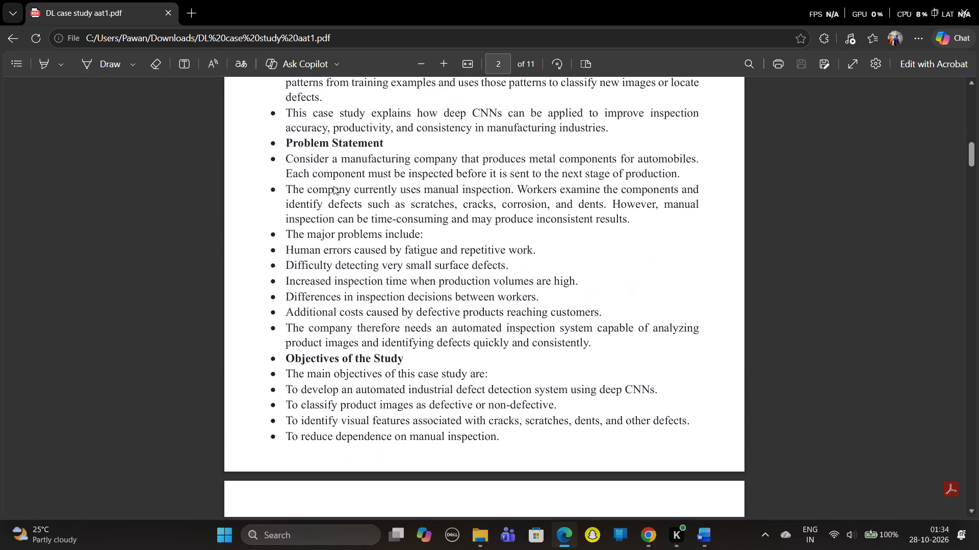
pyautogui.scroll(-3, 333, 186)
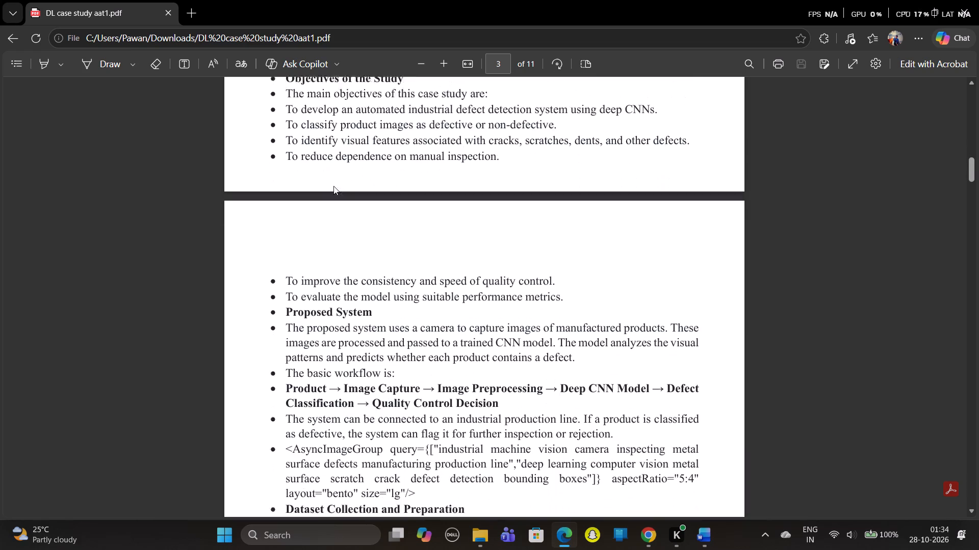
pyautogui.scroll(-3, 333, 186)
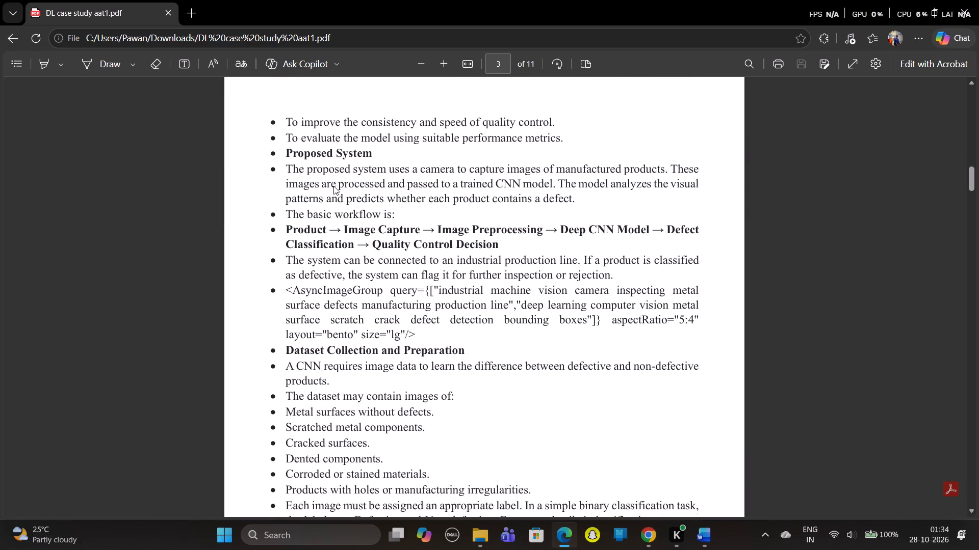
pyautogui.scroll(-3, 333, 186)
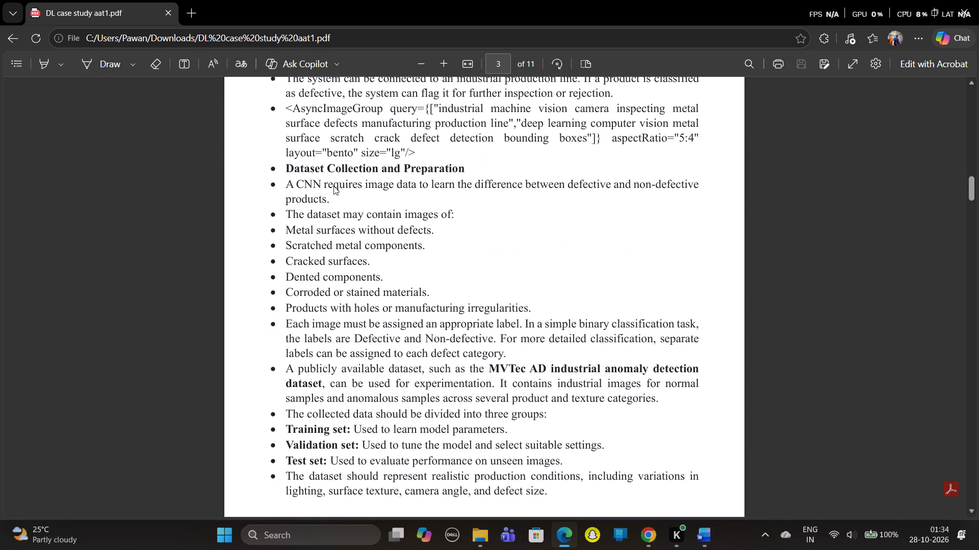
pyautogui.scroll(2, 333, 186)
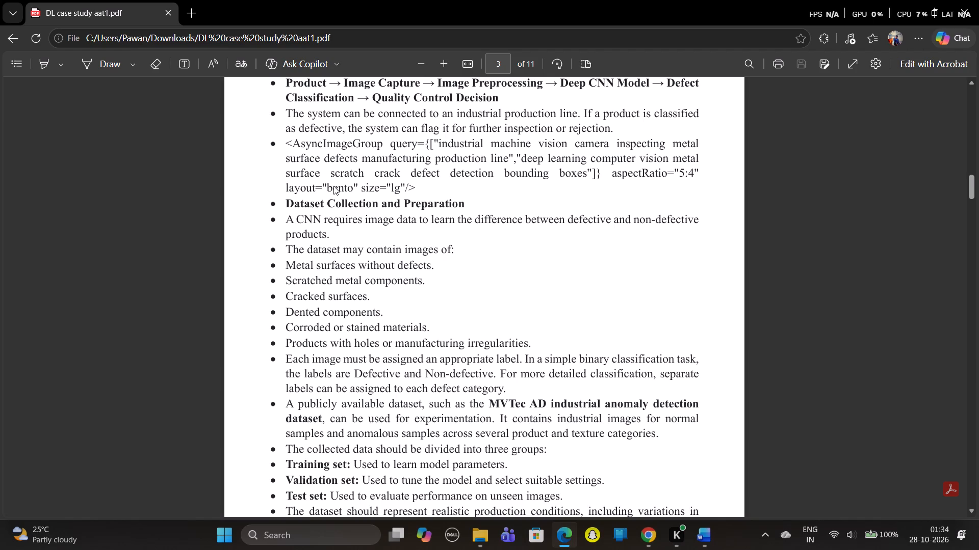
pyautogui.scroll(-2, 333, 186)
pyautogui.scroll(1, 333, 186)
pyautogui.scroll(-1, 333, 186)
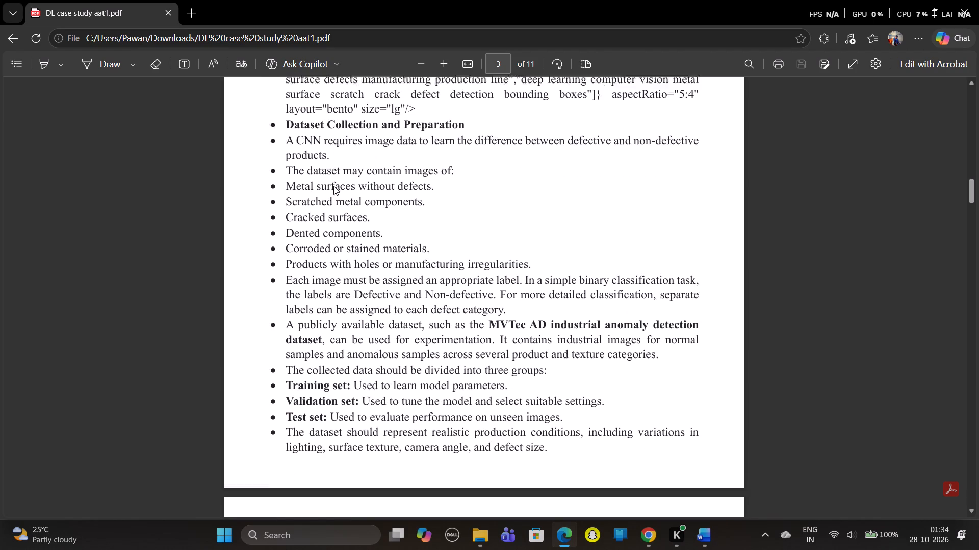
# Review the PDF's image preprocessing, deep CNN architecture and Python implementation sections on pages 4 and 5.
pyautogui.scroll(-4, 333, 186)
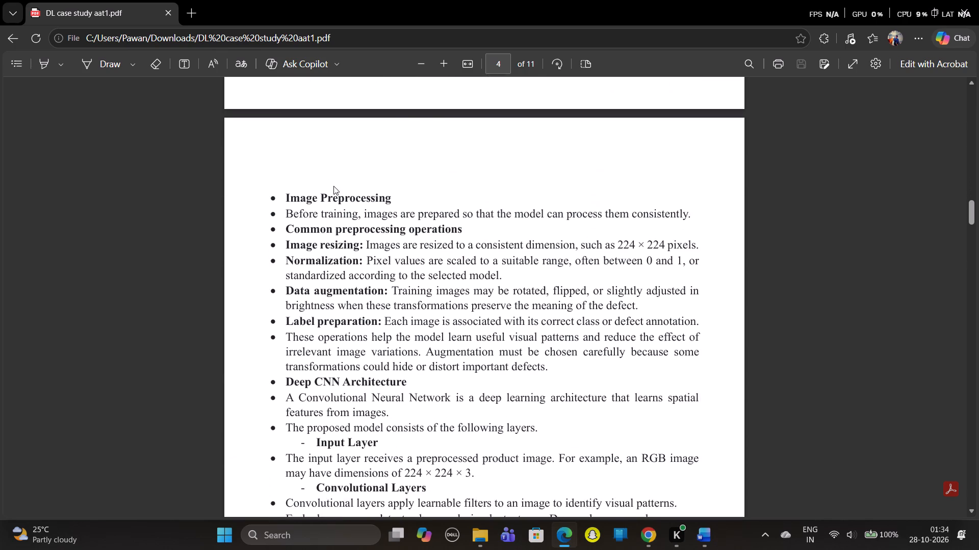
pyautogui.scroll(-4, 333, 186)
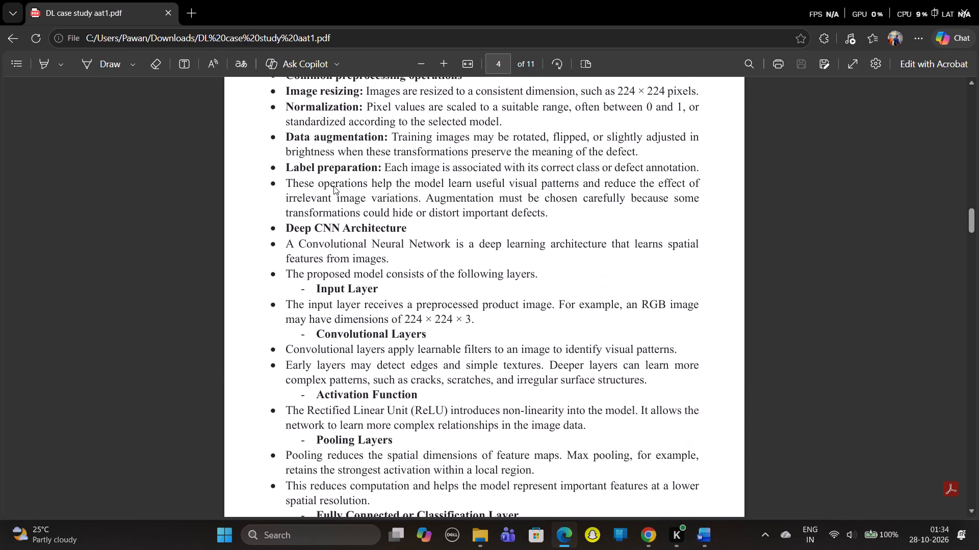
pyautogui.scroll(-11, 333, 186)
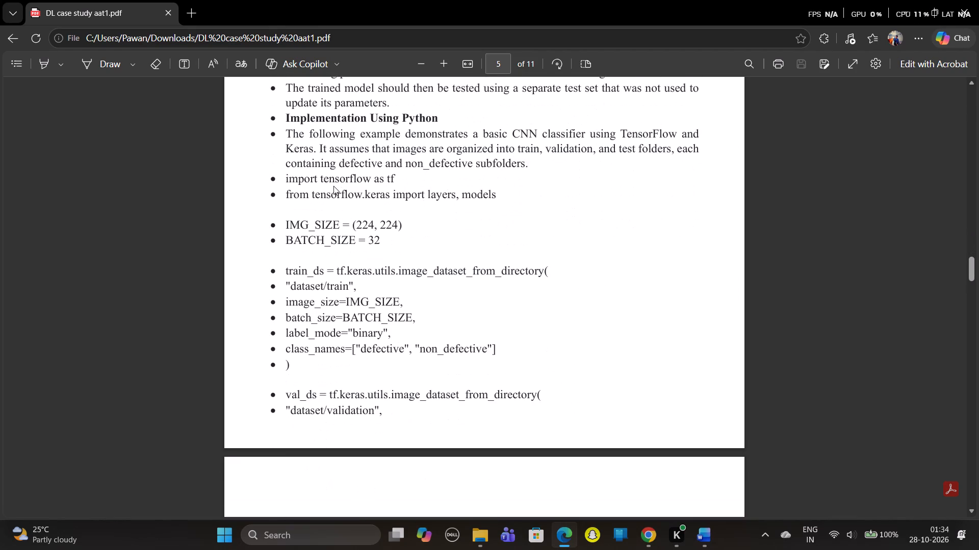
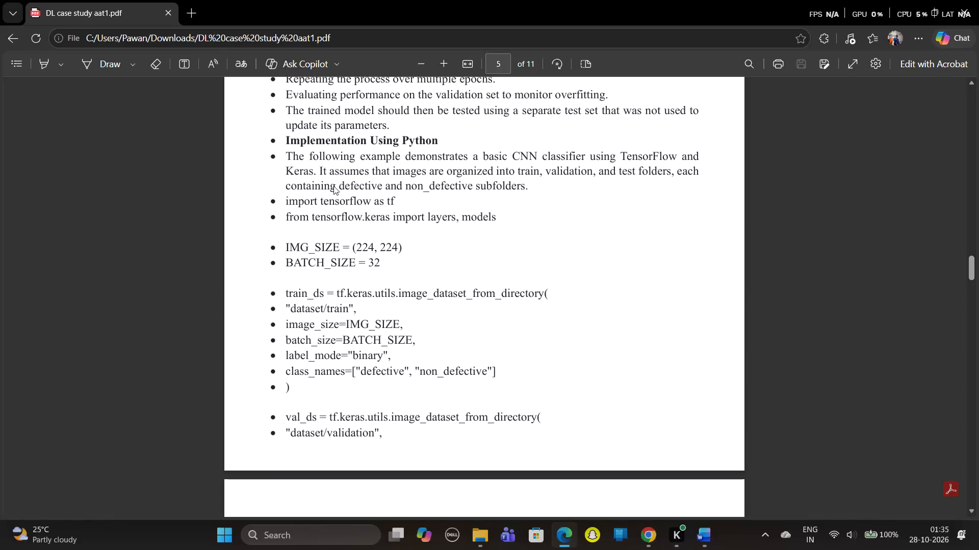
# Review the rest of the PDF's Python code on pages 5 to 7, down to the Figure 1 defect detection pipeline.
pyautogui.scroll(-1, 333, 186)
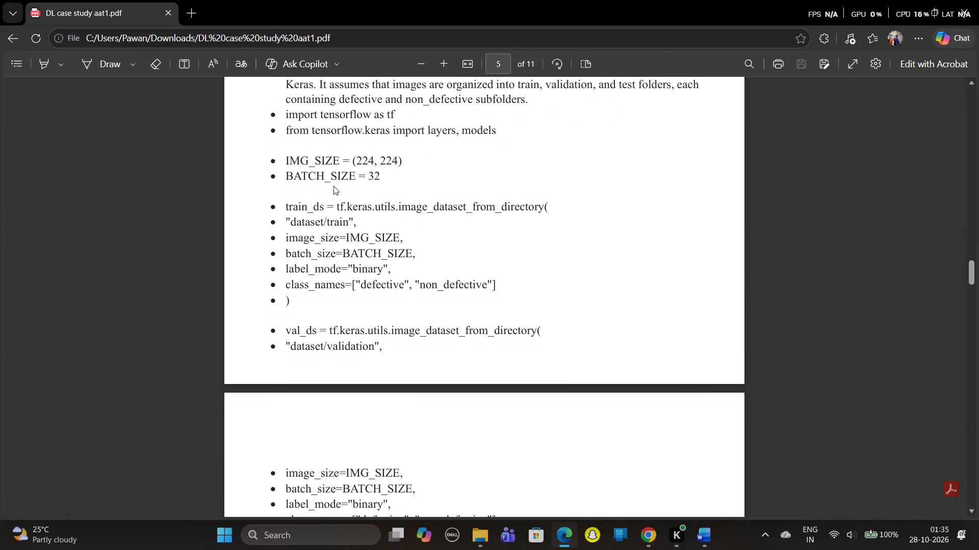
pyautogui.scroll(-6, 333, 186)
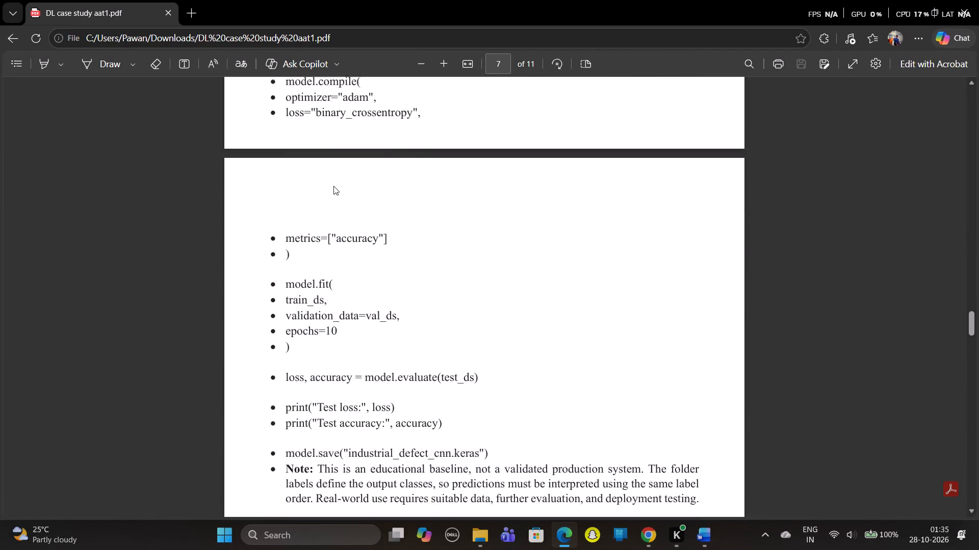
pyautogui.scroll(-1, 333, 186)
pyautogui.scroll(4, 333, 186)
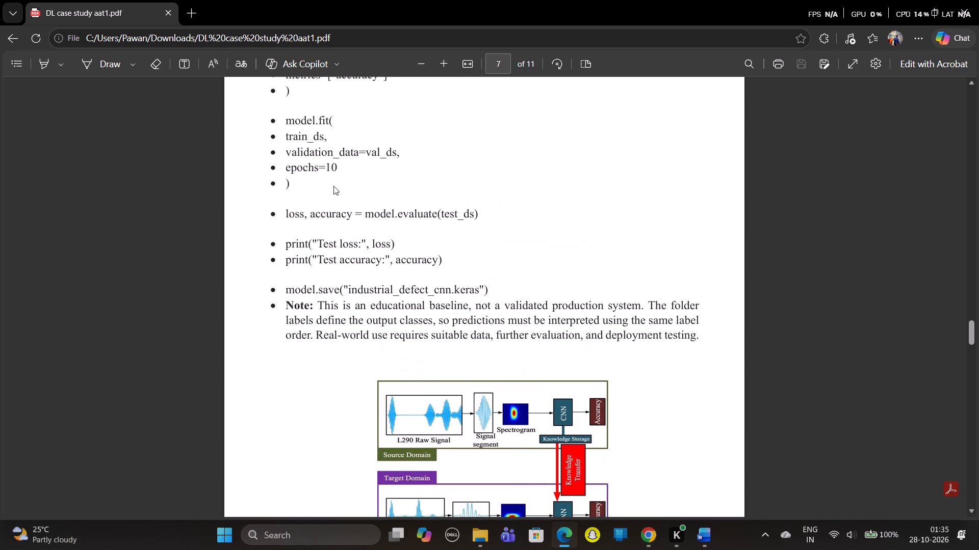
pyautogui.scroll(-1, 333, 186)
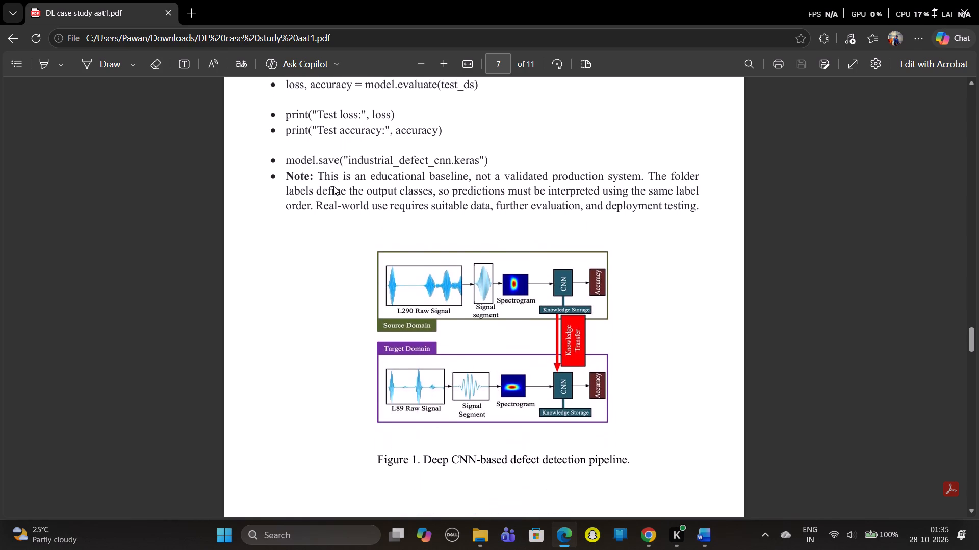
pyautogui.scroll(-3, 333, 186)
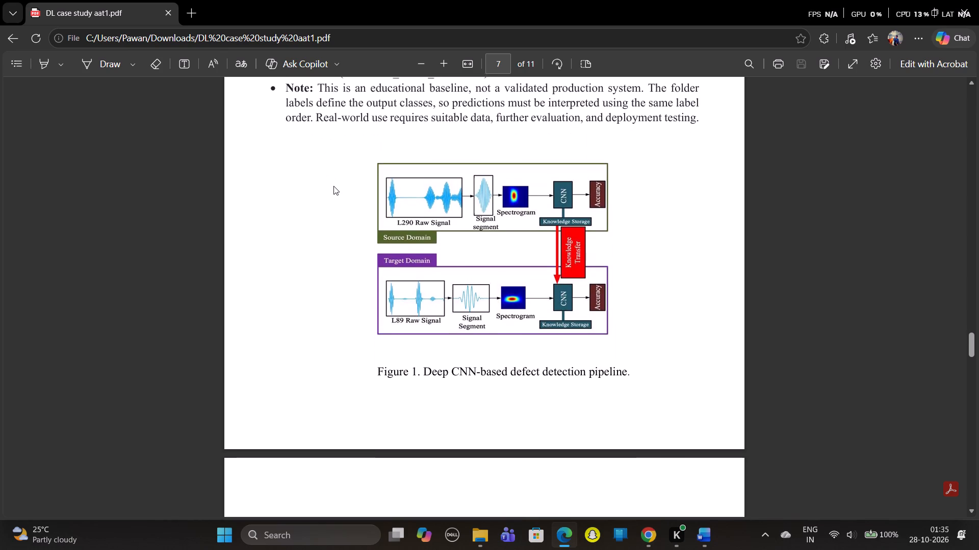
# Check page 8 of the PDF, covering the Figure 2 CNN architecture and the Performance Evaluation section.
pyautogui.scroll(-5, 333, 186)
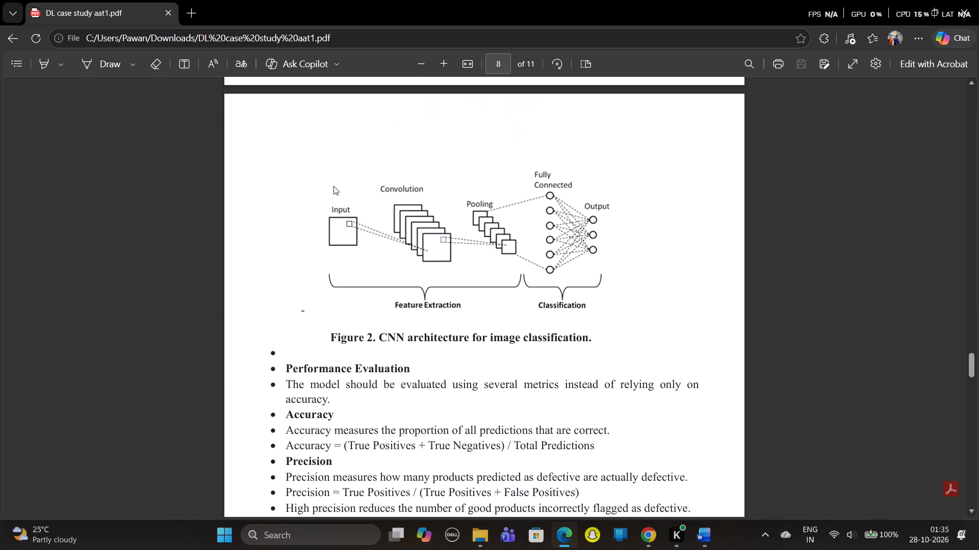
pyautogui.scroll(-2, 333, 186)
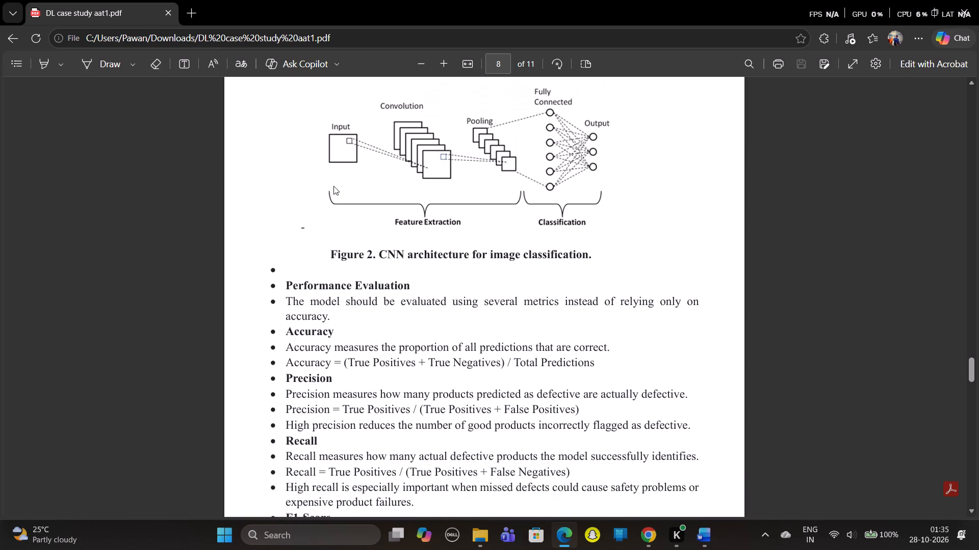
pyautogui.scroll(-3, 333, 186)
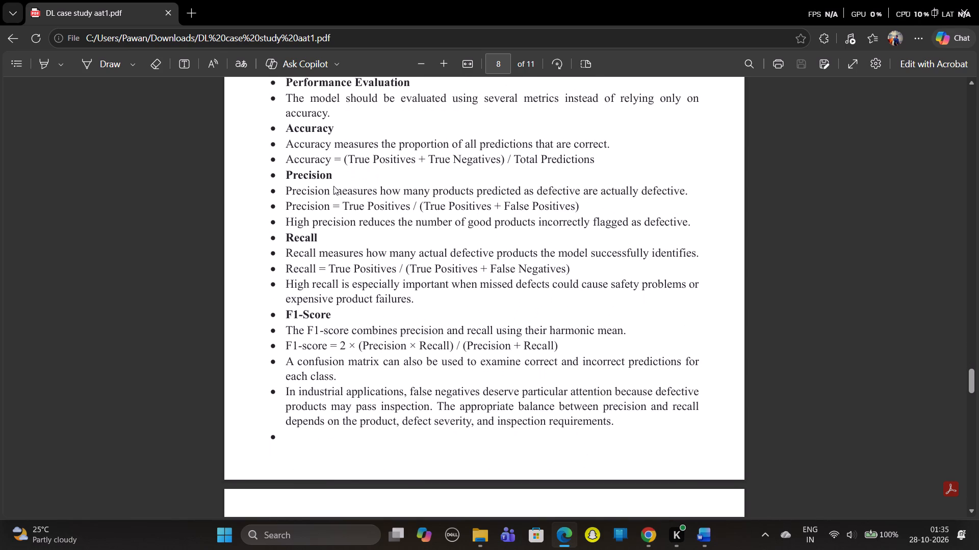
# Review pages 9 to 11 of the PDF, from the illustrative results table through the references and closing line.
pyautogui.scroll(-4, 333, 186)
pyautogui.scroll(1, 333, 186)
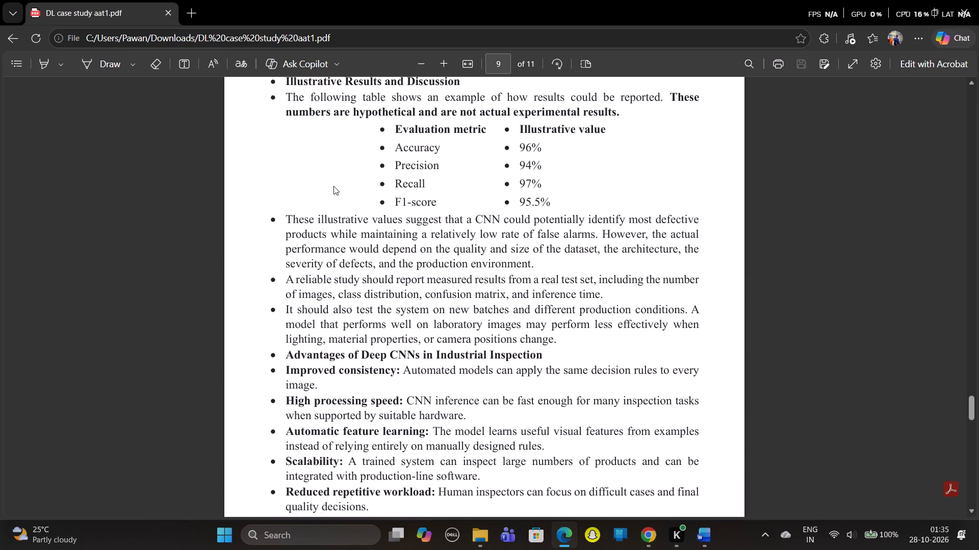
pyautogui.scroll(2, 333, 186)
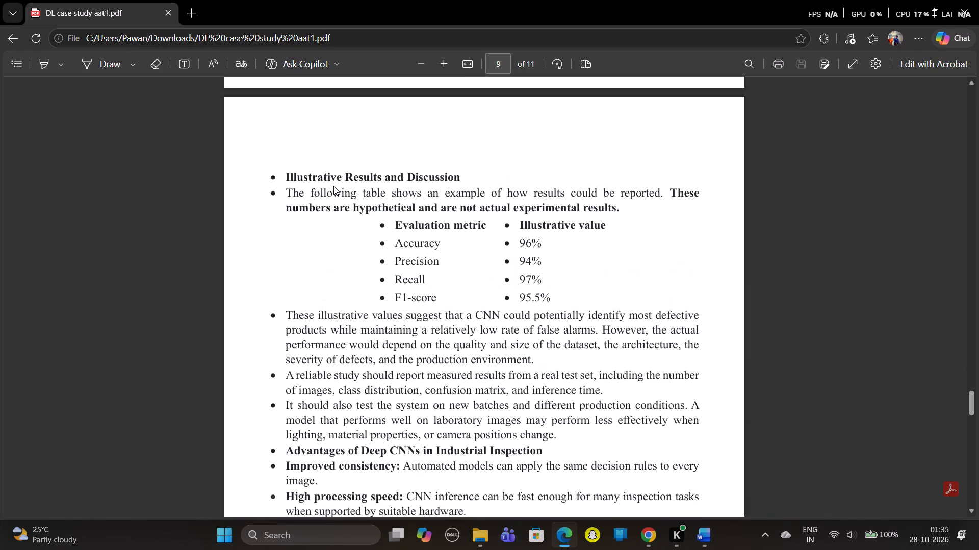
pyautogui.scroll(-4, 333, 186)
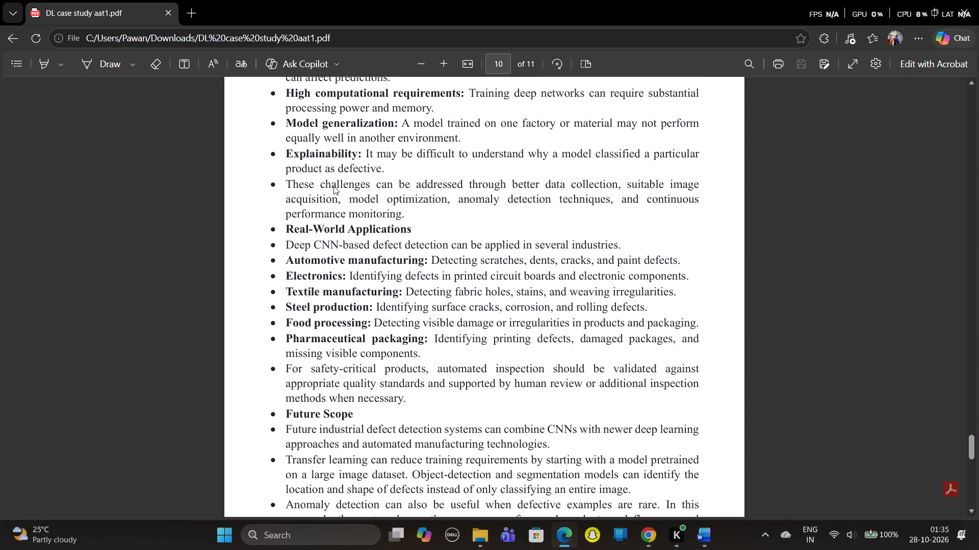
pyautogui.scroll(-7, 333, 186)
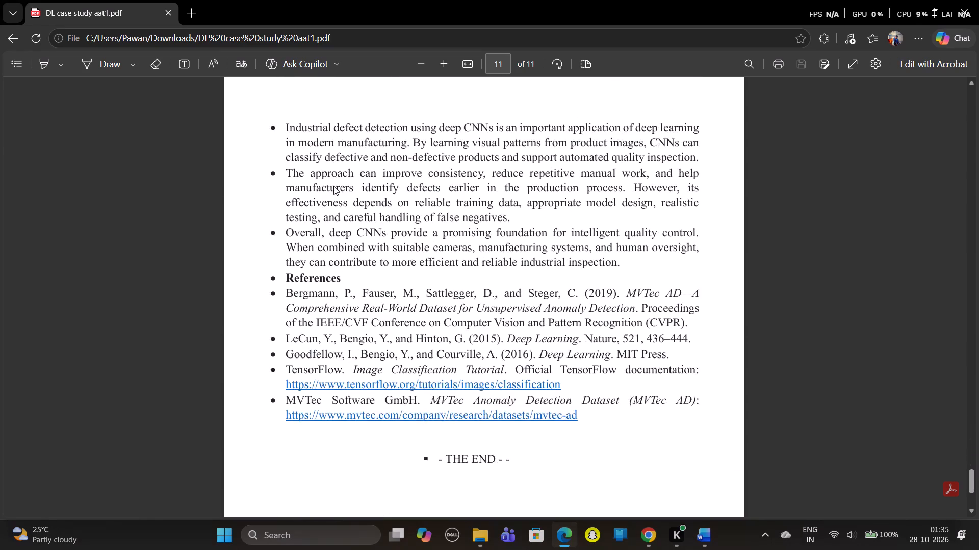
pyautogui.scroll(-3, 333, 186)
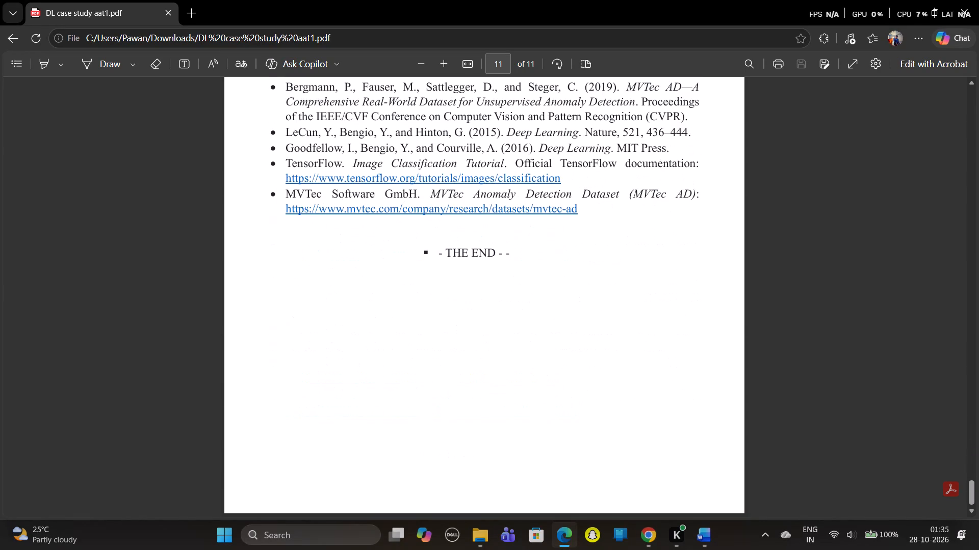
# Open the TensorFlow image classification tutorial link in the PDF's references to test it.
pyautogui.click(365, 178)
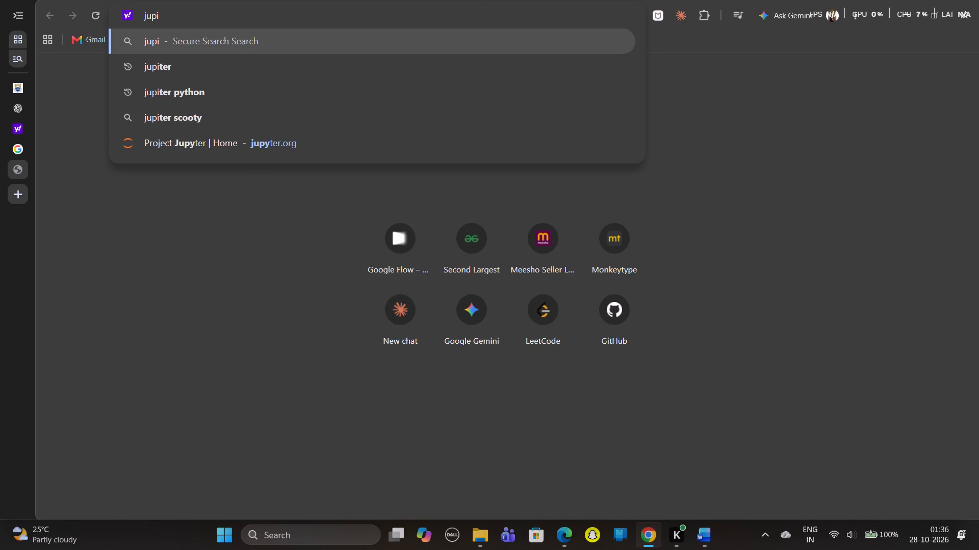
pyautogui.write('ter')
pyautogui.press('Return')
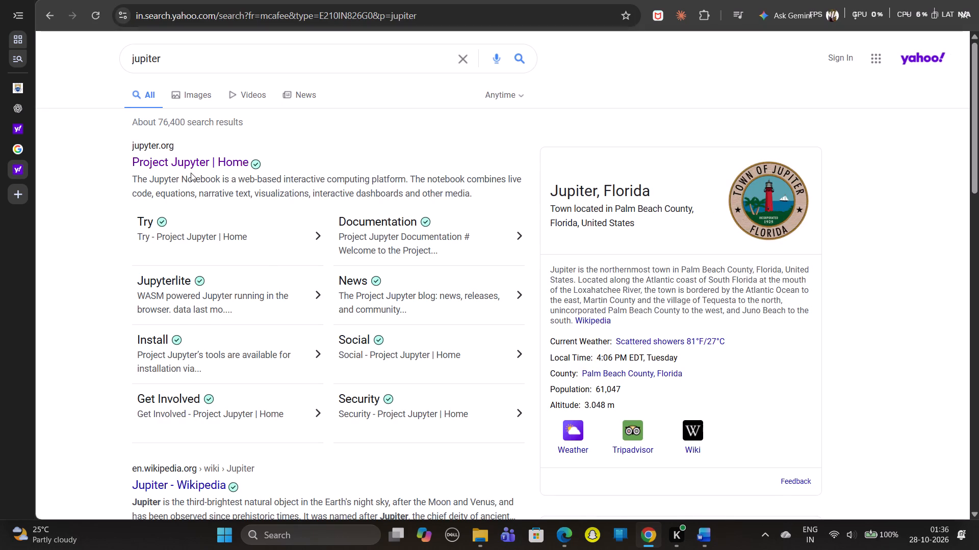
pyautogui.scroll(-2, 191, 173)
pyautogui.scroll(1, 191, 173)
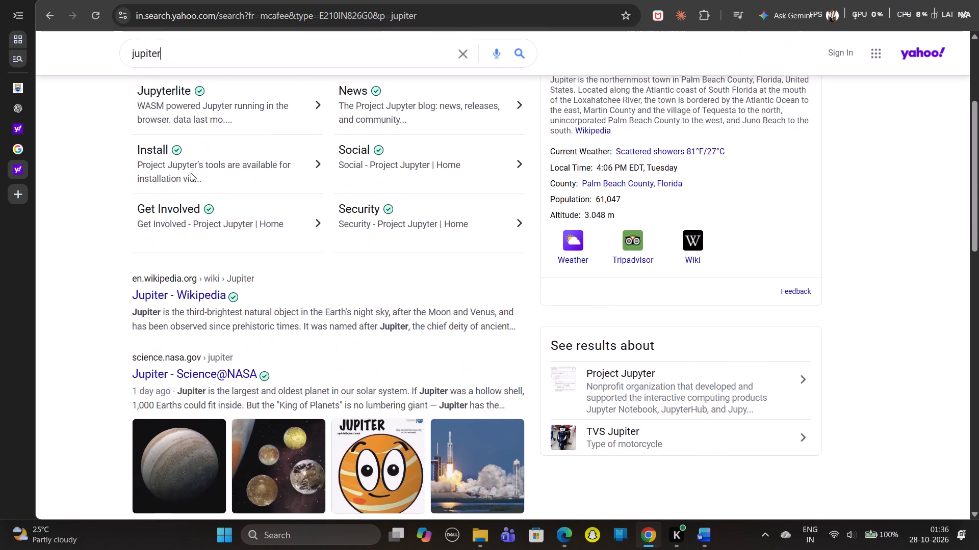
pyautogui.scroll(1, 191, 173)
pyautogui.click(181, 154)
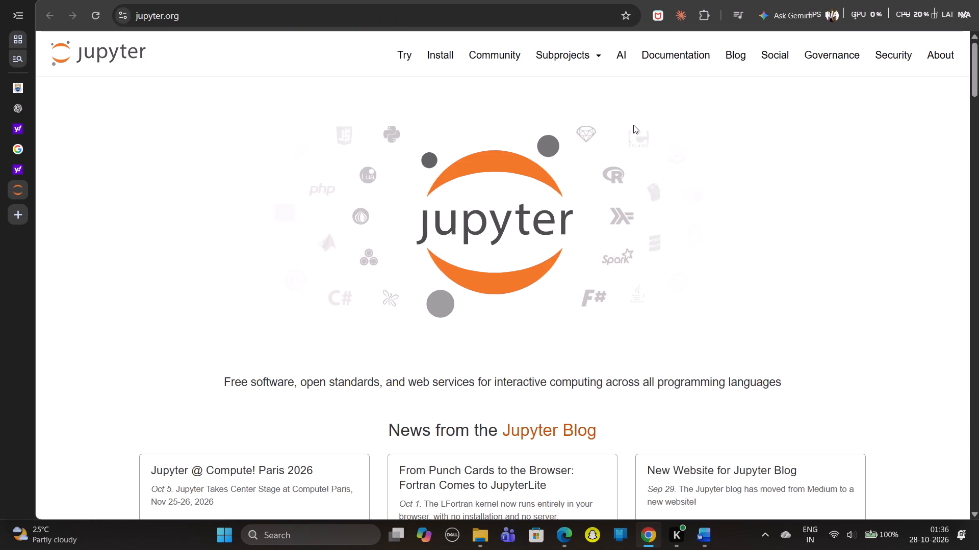
# Open Jupyter's try-in-browser page from the JupyterLab section and launch the Jupyter Notebook demo.
pyautogui.scroll(-2, 510, 271)
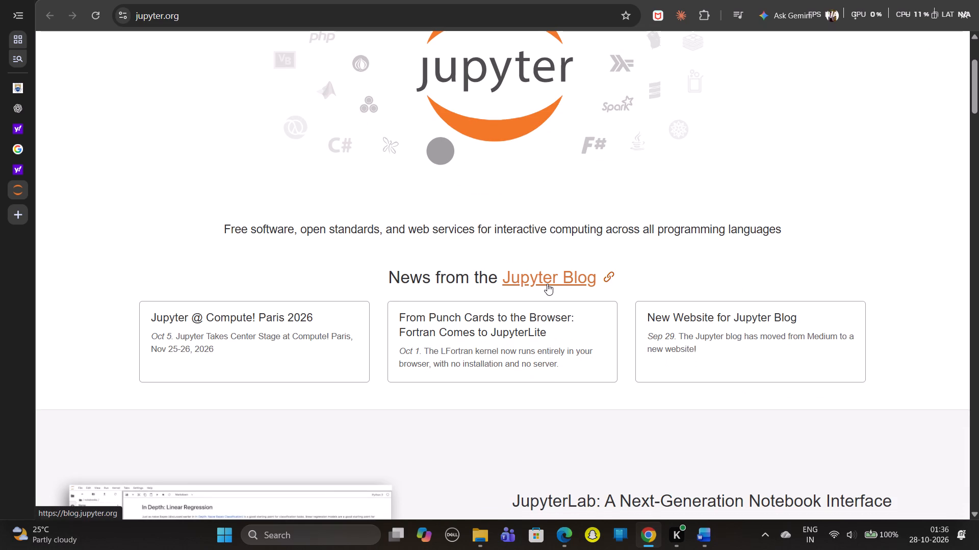
pyautogui.scroll(-1, 547, 284)
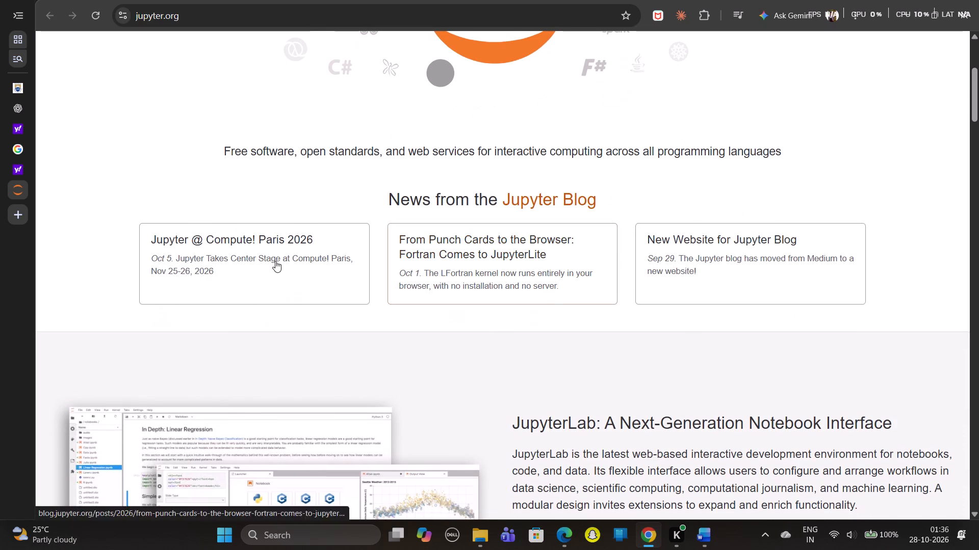
pyautogui.scroll(-1, 692, 290)
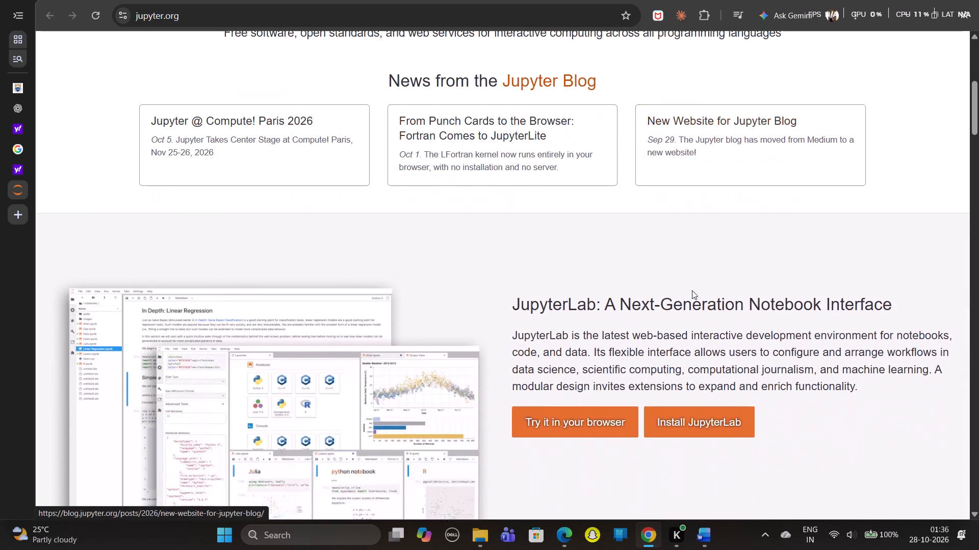
pyautogui.scroll(-1, 692, 290)
pyautogui.hscroll(-1, 692, 290)
pyautogui.click(590, 226)
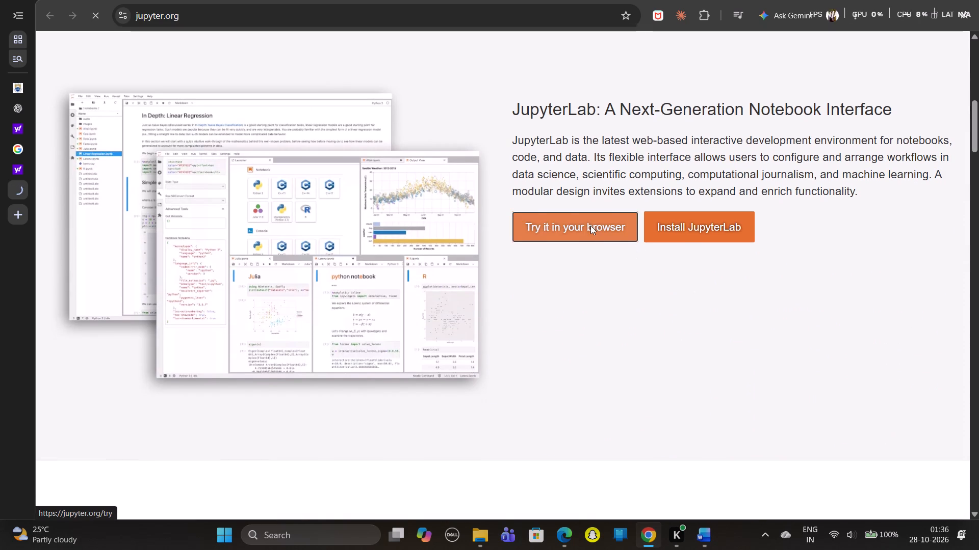
pyautogui.scroll(-3, 590, 226)
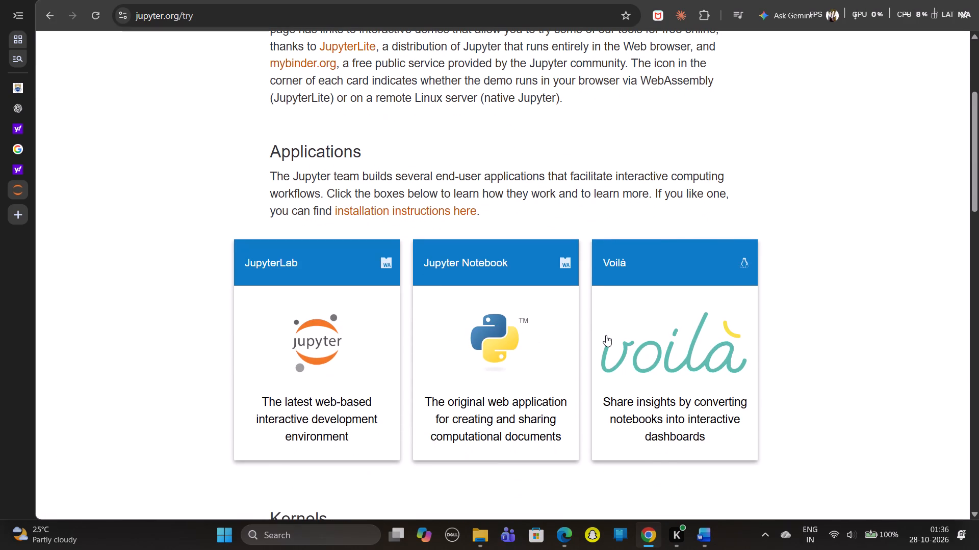
pyautogui.click(548, 338)
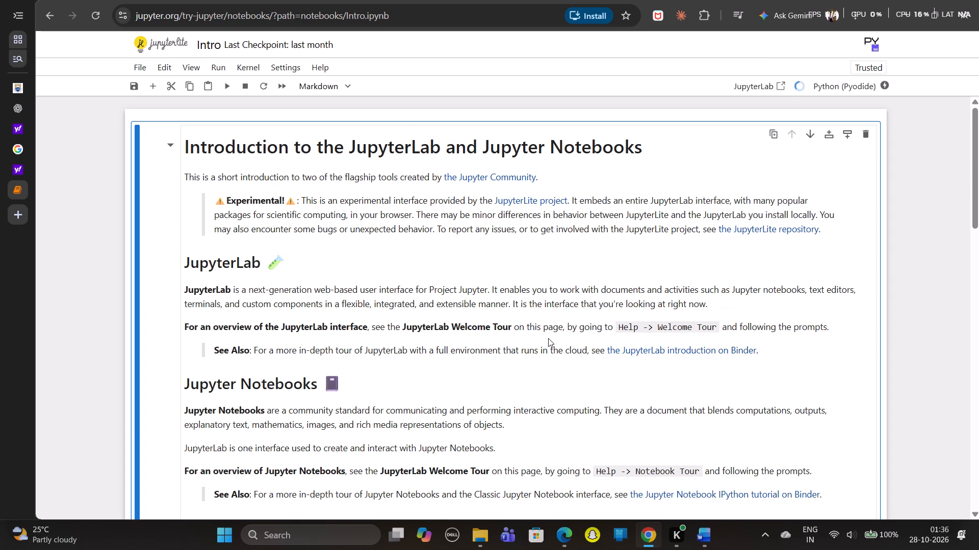
# Create a new notebook from the Intro notebook, accepting the C++23 kernel.
pyautogui.scroll(-7, 548, 338)
pyautogui.scroll(5, 548, 338)
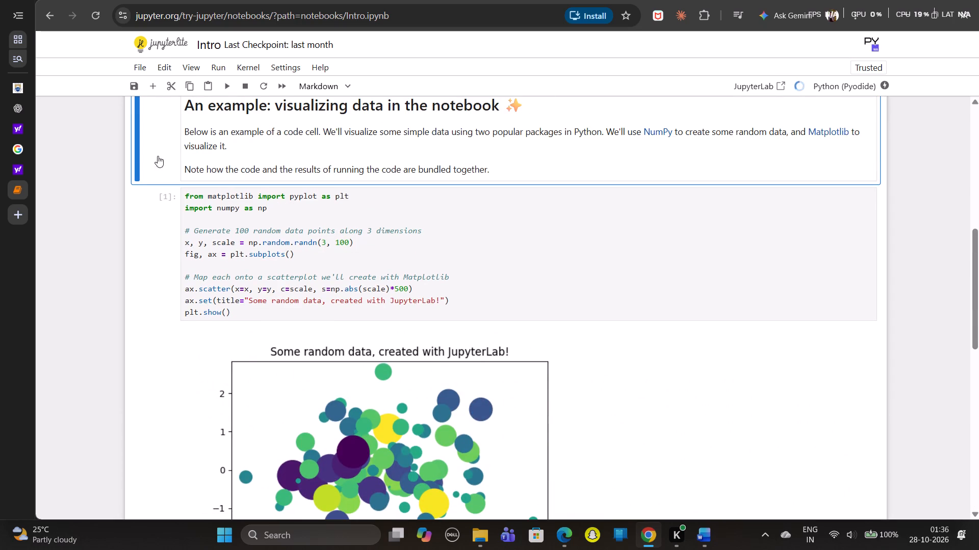
pyautogui.click(143, 64)
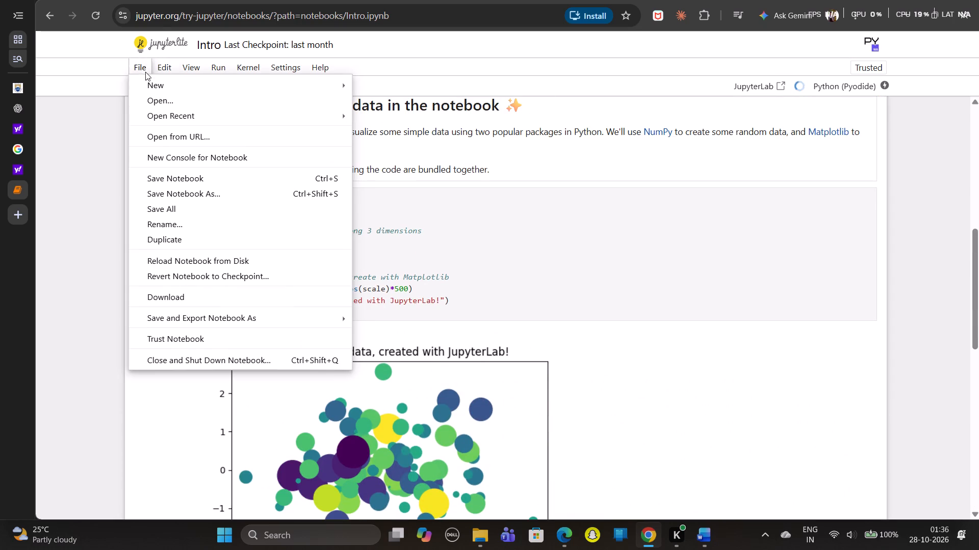
pyautogui.click(150, 84)
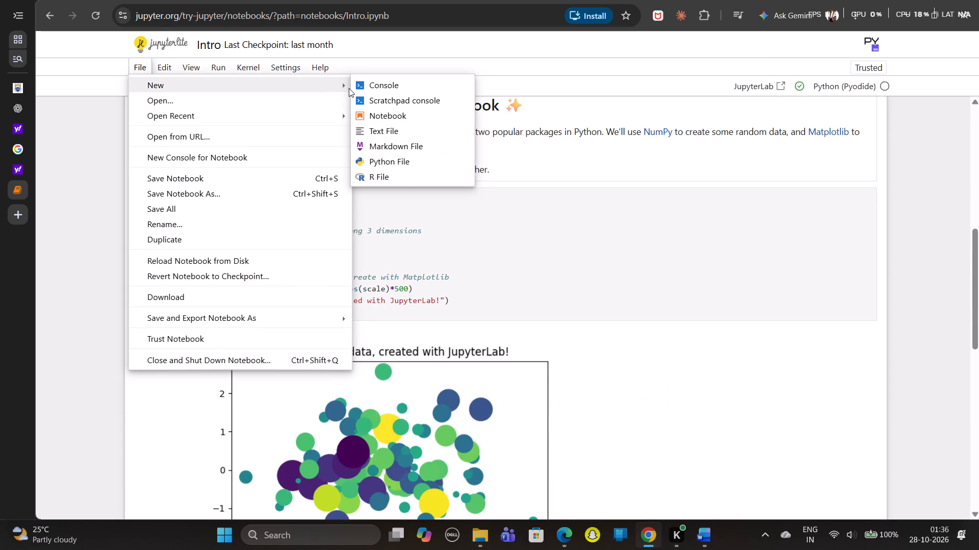
pyautogui.click(391, 113)
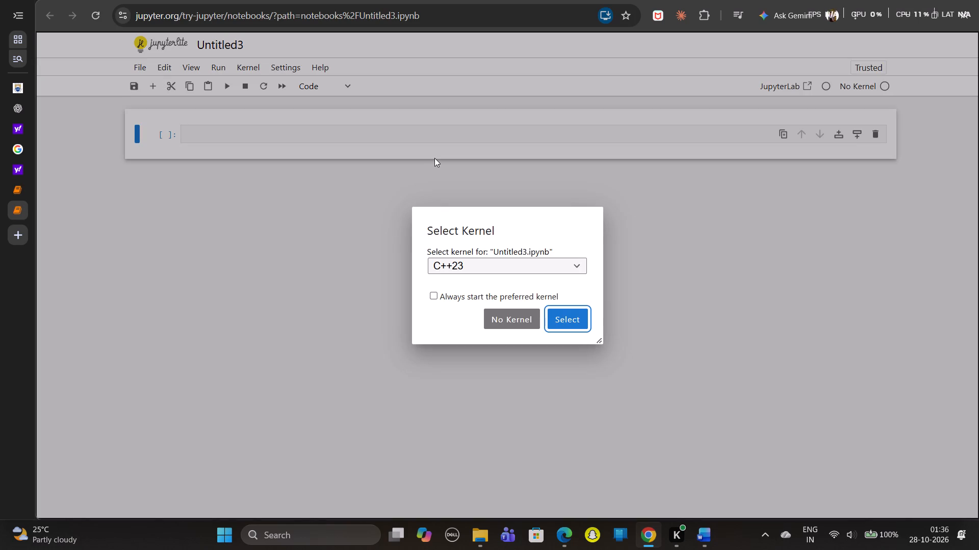
pyautogui.click(553, 319)
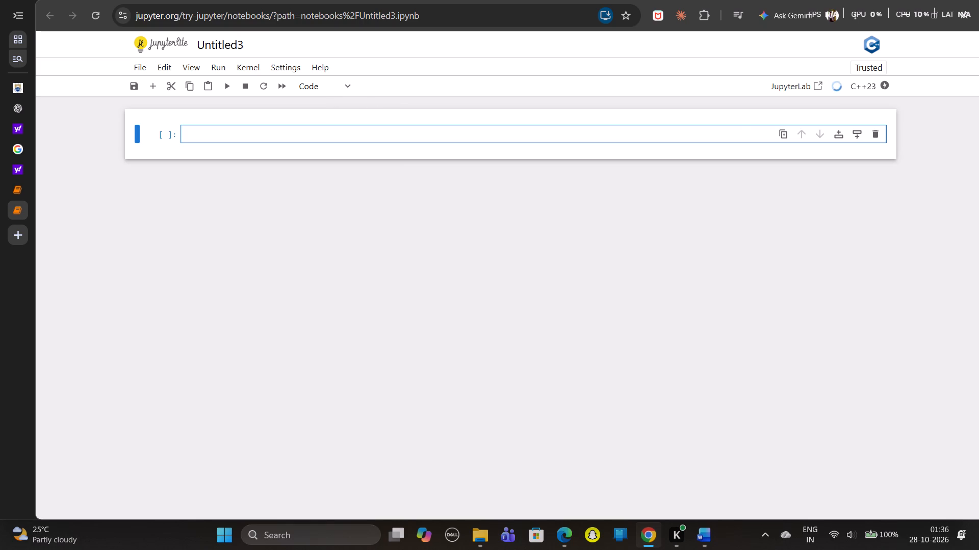
# Switch the new notebook's kernel to Python 3.13 (XPython).
pyautogui.click(858, 86)
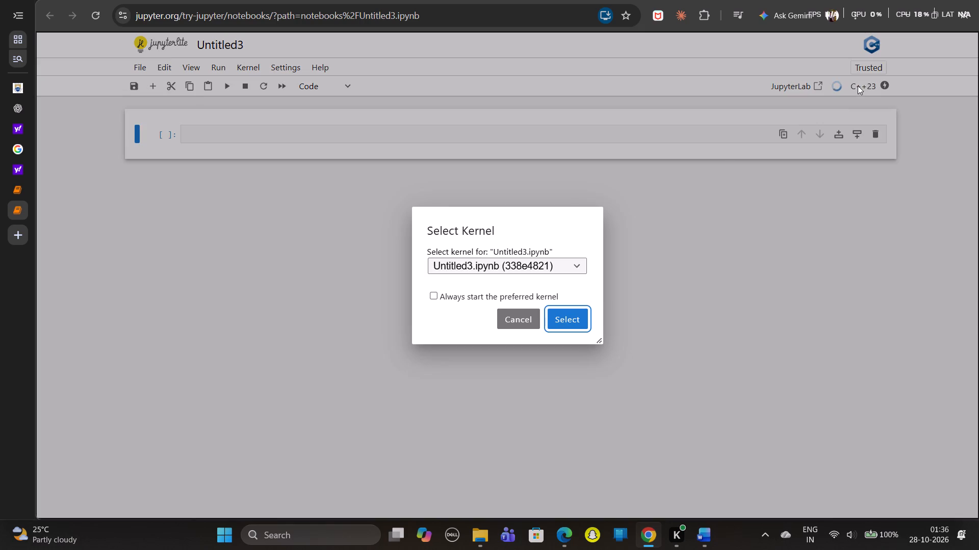
pyautogui.click(569, 262)
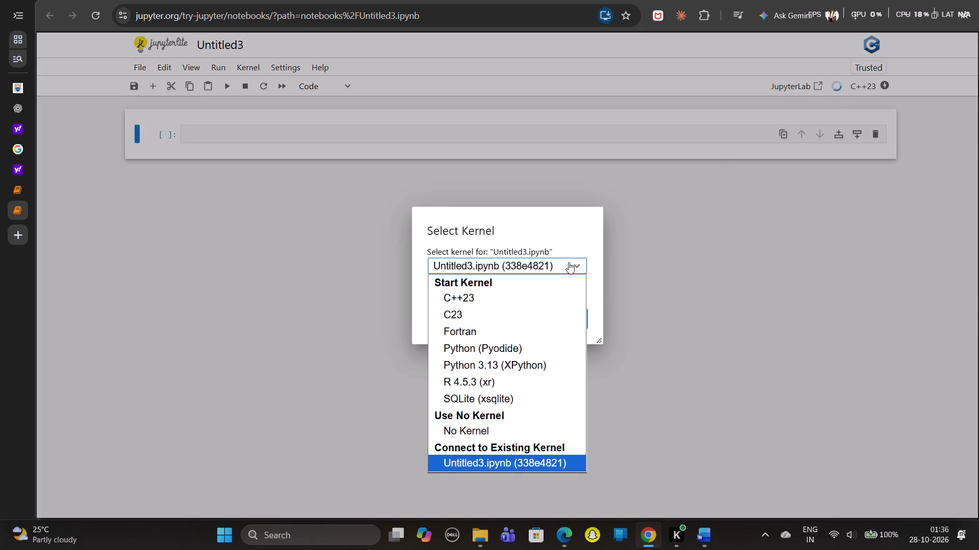
pyautogui.scroll(-1, 498, 375)
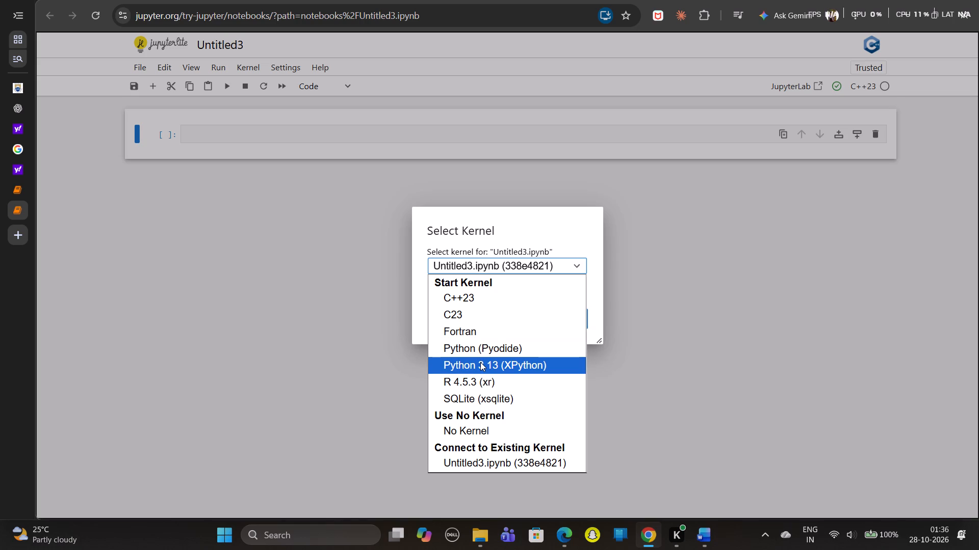
pyautogui.click(481, 363)
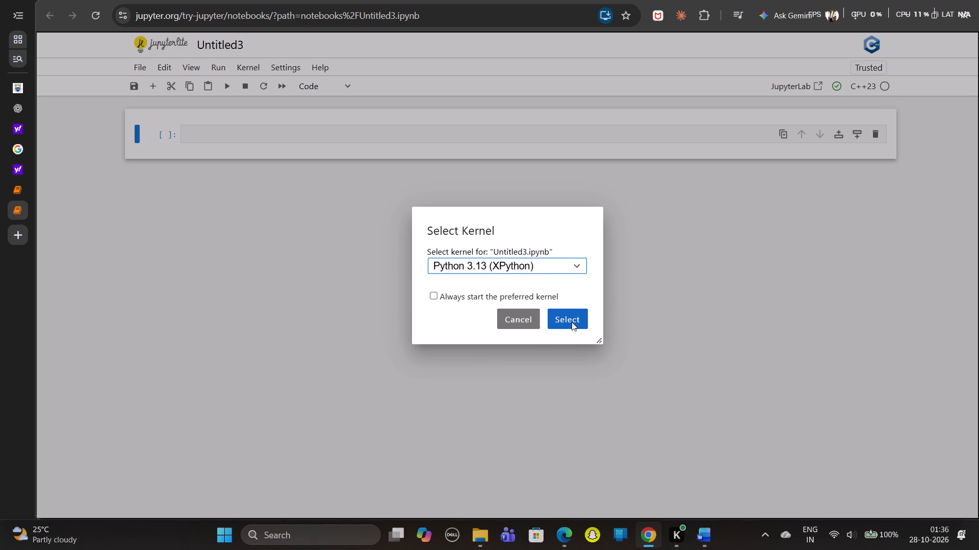
pyautogui.click(572, 322)
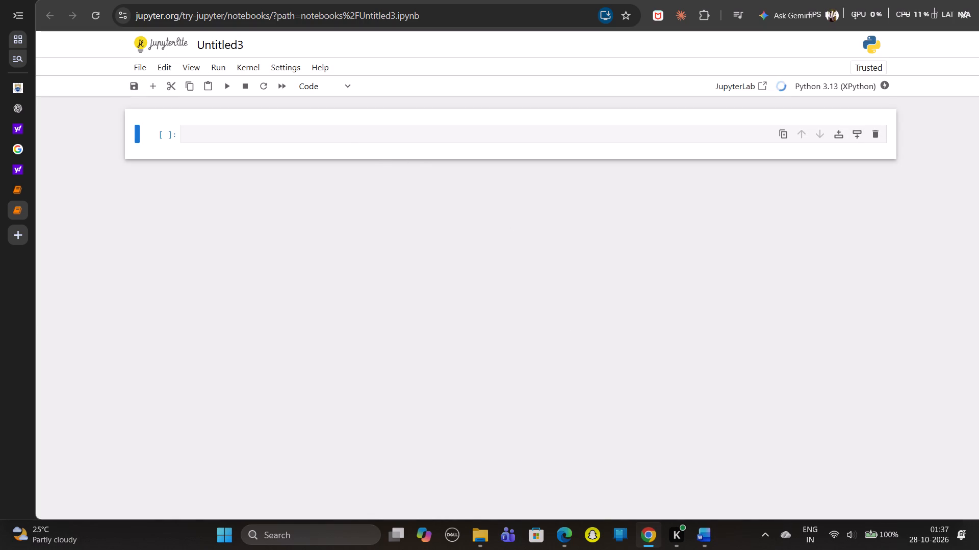
# Paste the copied TensorFlow CNN code into the notebook's empty cell and run that cell.
pyautogui.click(305, 131)
pyautogui.hotkey('ctrl', 'v')
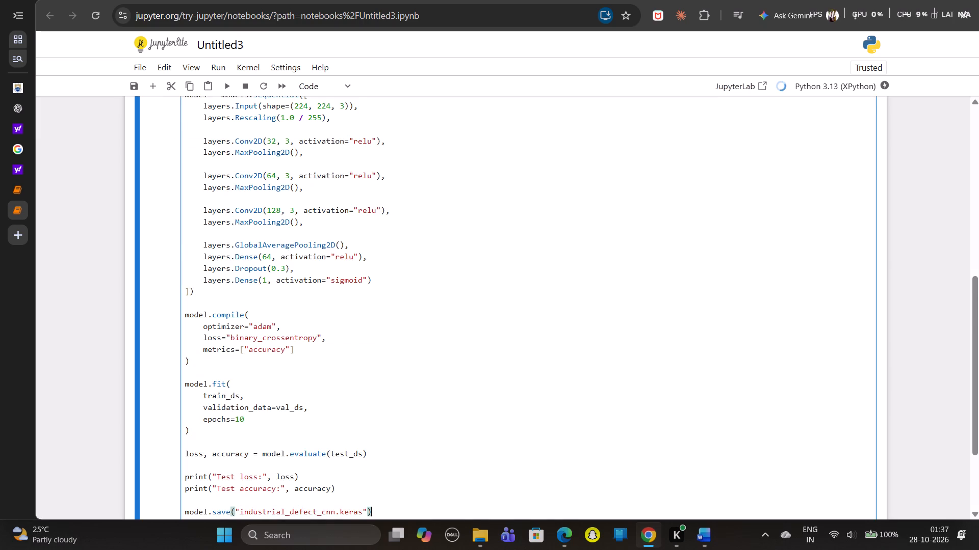
pyautogui.scroll(-3, 305, 131)
pyautogui.scroll(7, 305, 131)
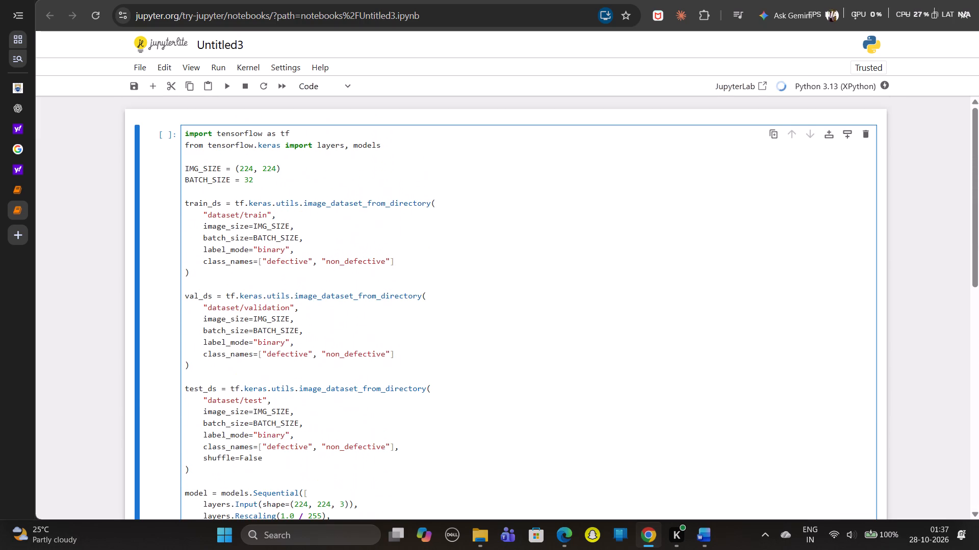
pyautogui.click(230, 87)
pyautogui.scroll(-1, 230, 87)
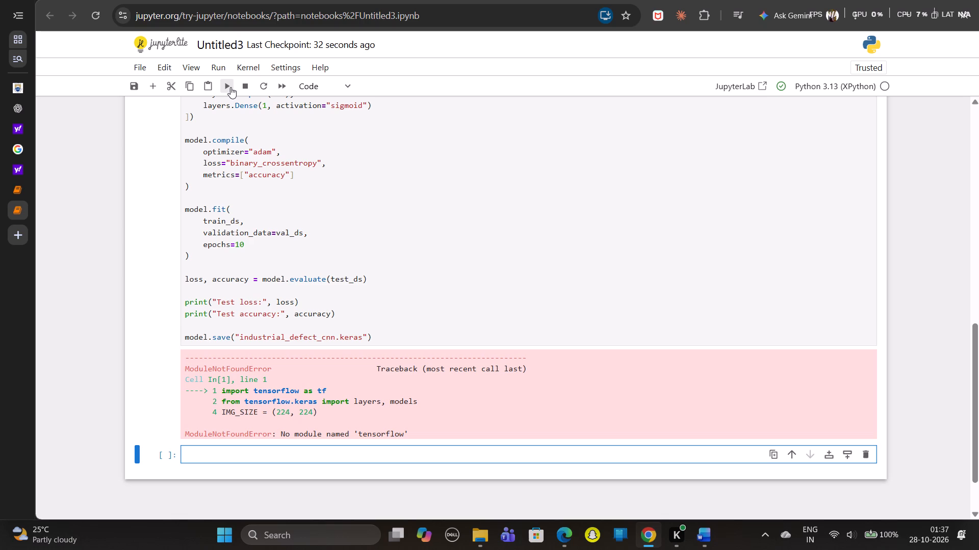
pyautogui.scroll(2, 274, 150)
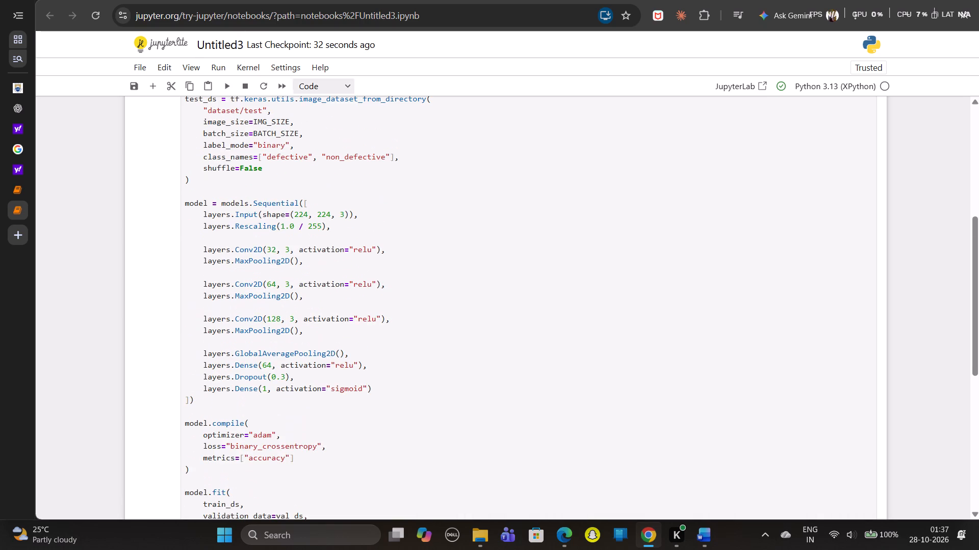
pyautogui.scroll(3, 309, 162)
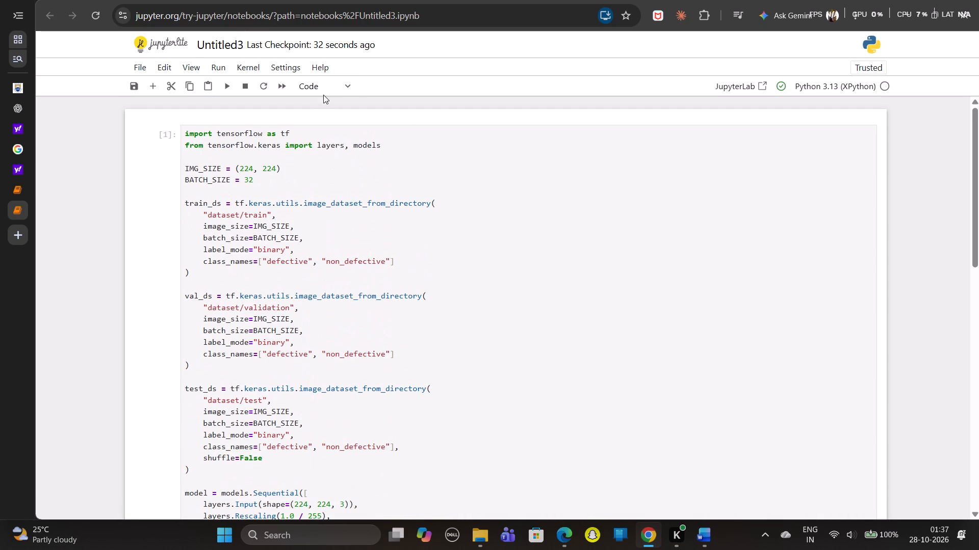
# Set the empty cell below the CNN code to the Raw cell type and run the selected cell.
pyautogui.click(321, 93)
pyautogui.click(319, 129)
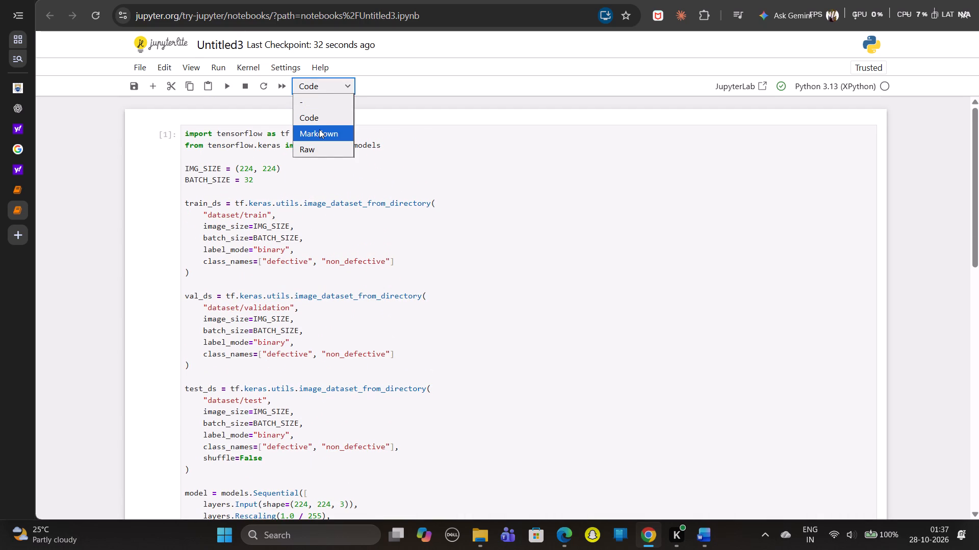
pyautogui.click(323, 87)
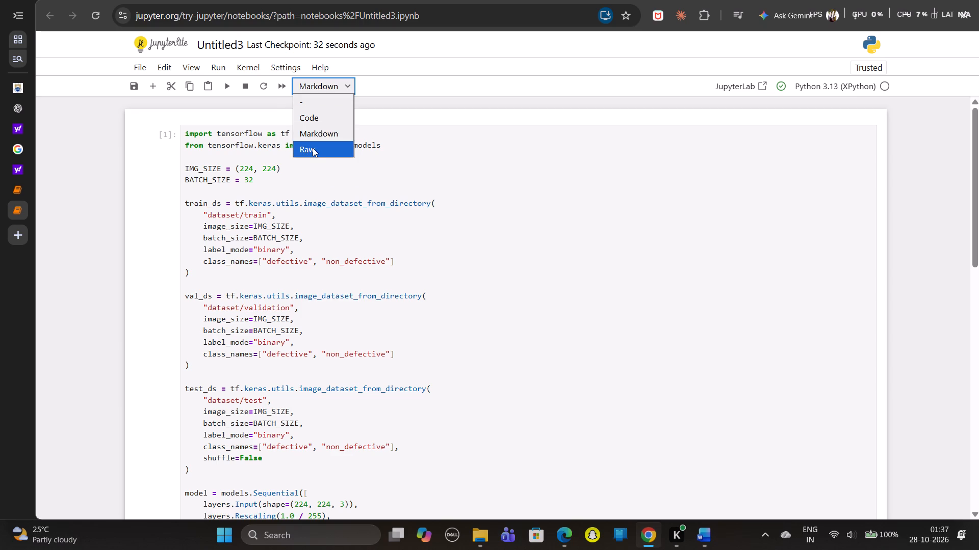
pyautogui.click(313, 148)
pyautogui.click(222, 66)
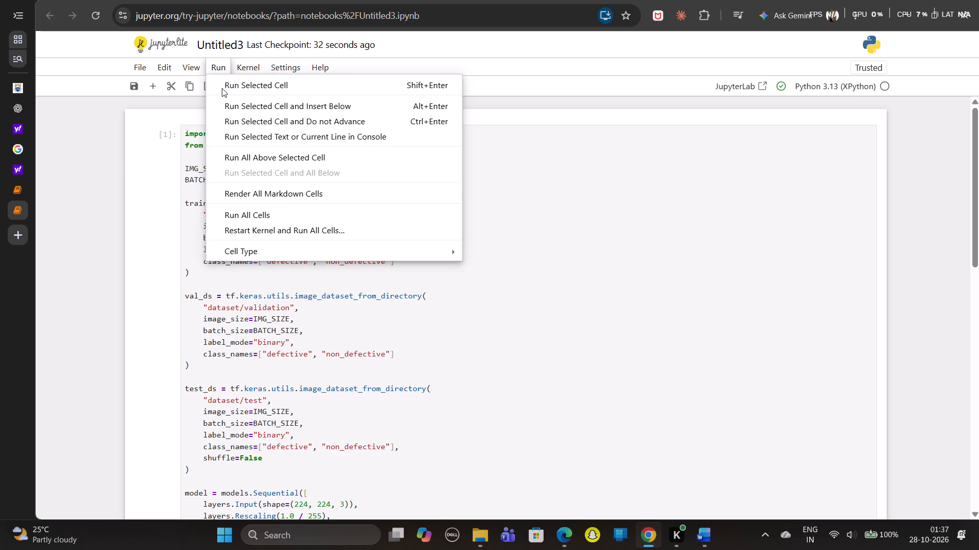
pyautogui.click(222, 88)
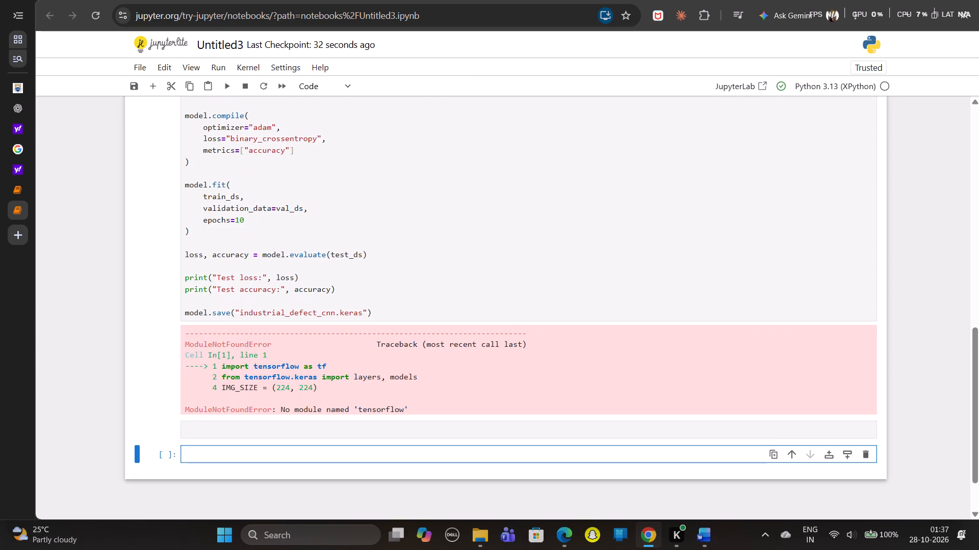
pyautogui.scroll(-1, 331, 279)
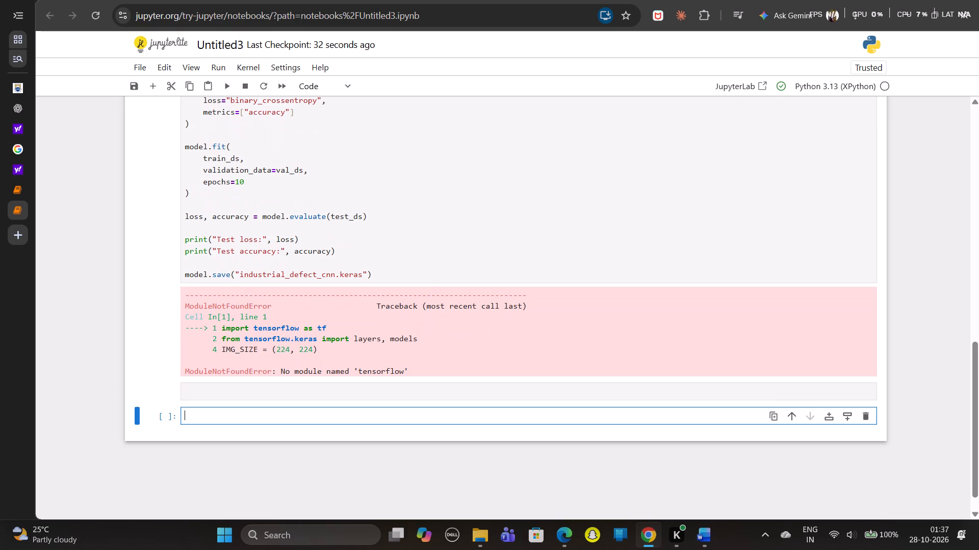
pyautogui.click(185, 310)
pyautogui.click(185, 308)
pyautogui.moveTo(185, 308); pyautogui.dragTo(383, 361)
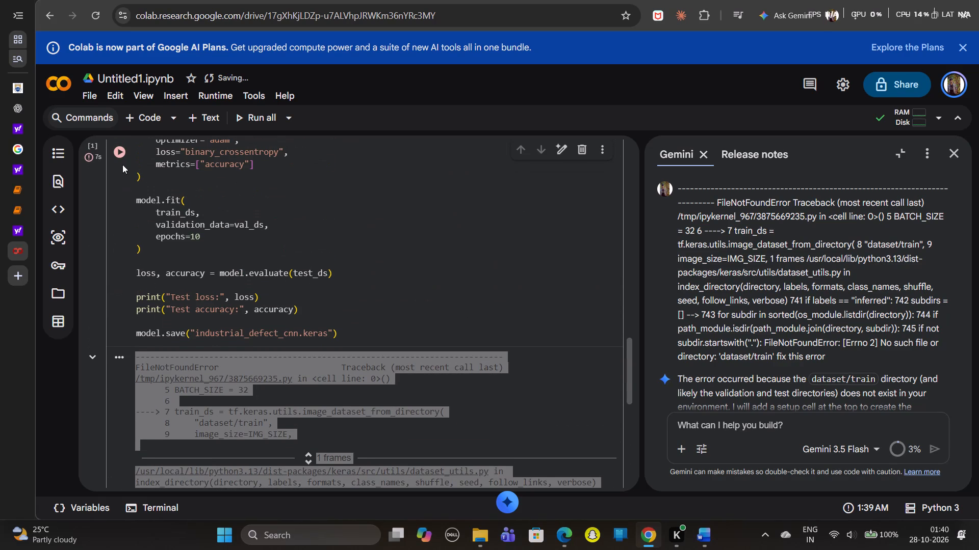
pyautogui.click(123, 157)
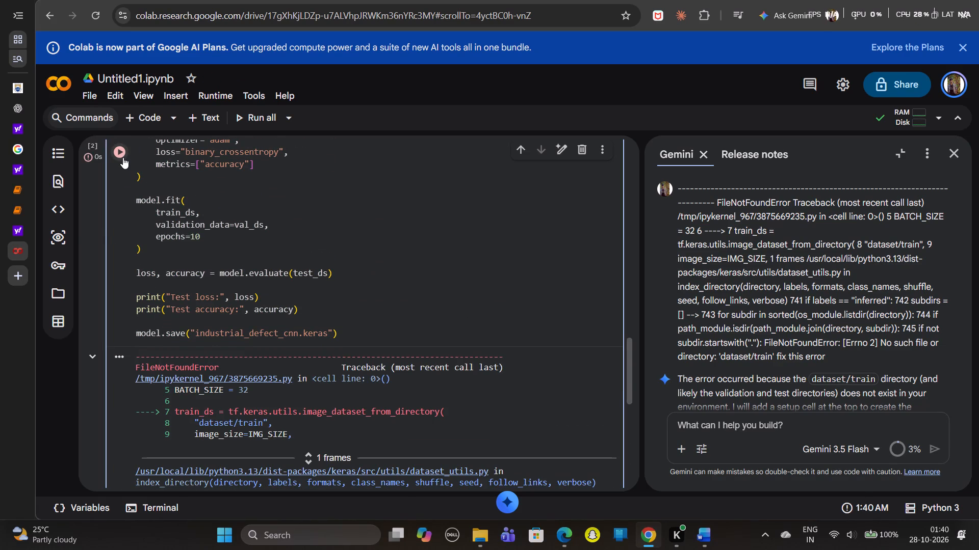
# Run the setup cell at the top of the notebook that creates the dataset folders and dummy images.
pyautogui.scroll(7, 373, 212)
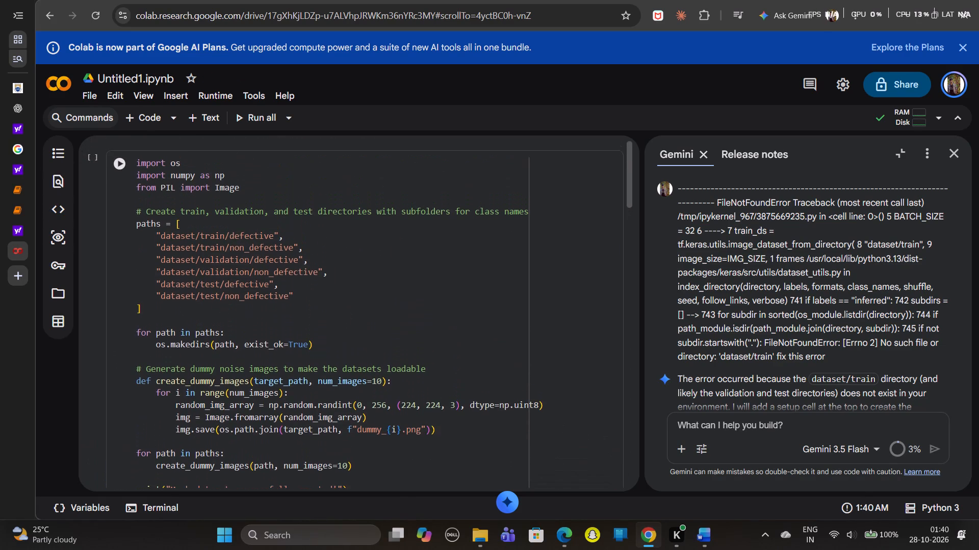
pyautogui.scroll(1, 373, 212)
pyautogui.click(114, 166)
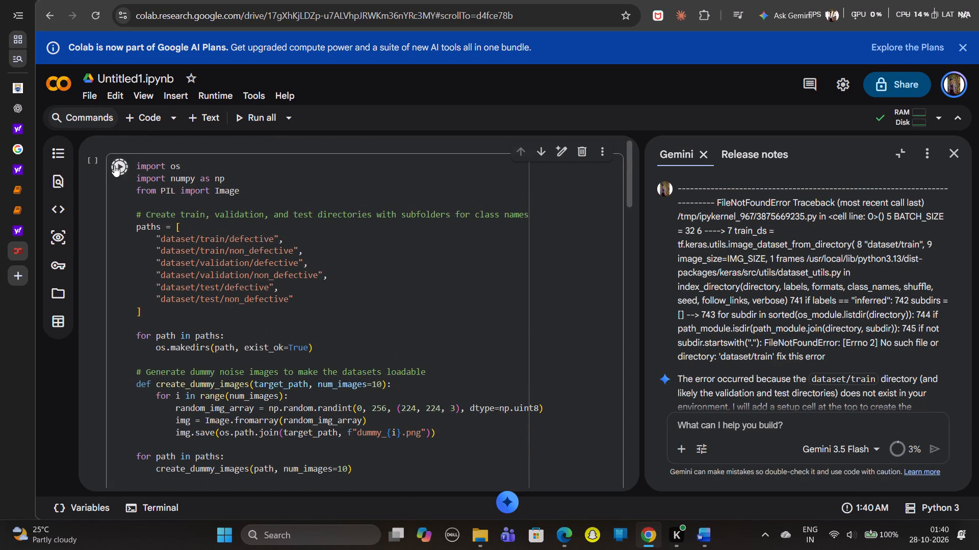
# Run the CNN training cell again using the newly generated mock dataset.
pyautogui.scroll(-2, 312, 296)
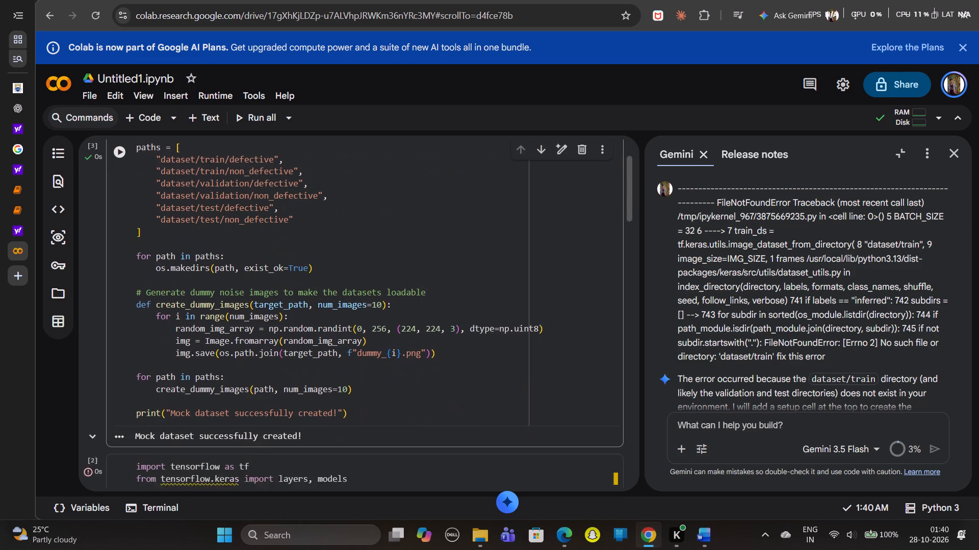
pyautogui.scroll(-2, 312, 296)
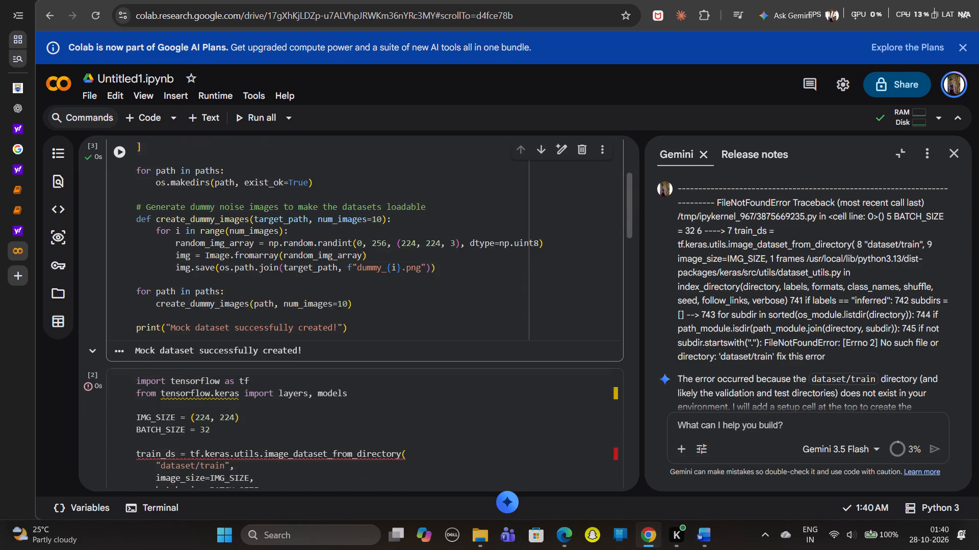
pyautogui.scroll(-2, 312, 296)
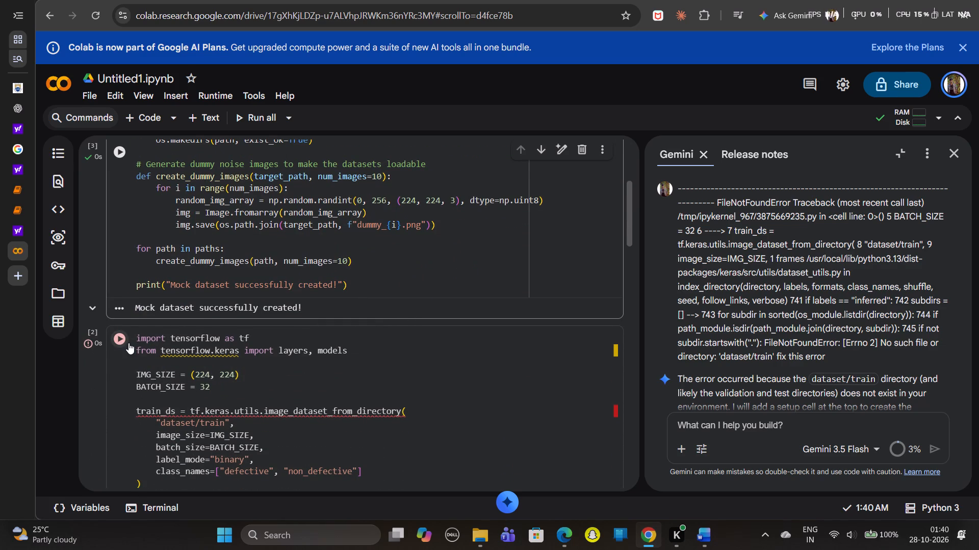
pyautogui.click(123, 341)
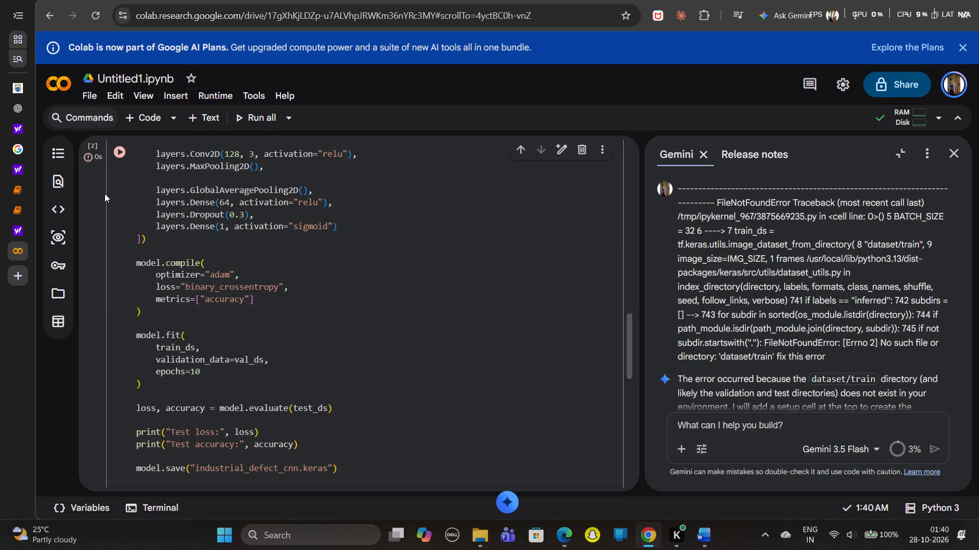
pyautogui.click(118, 149)
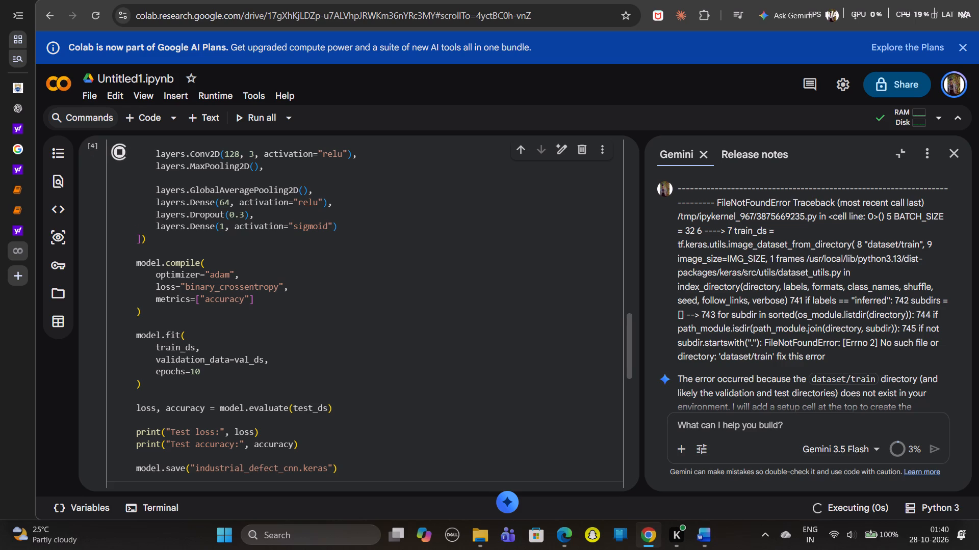
# Examine the running CNN cell and the training progress output below its last code line.
pyautogui.scroll(4, 149, 233)
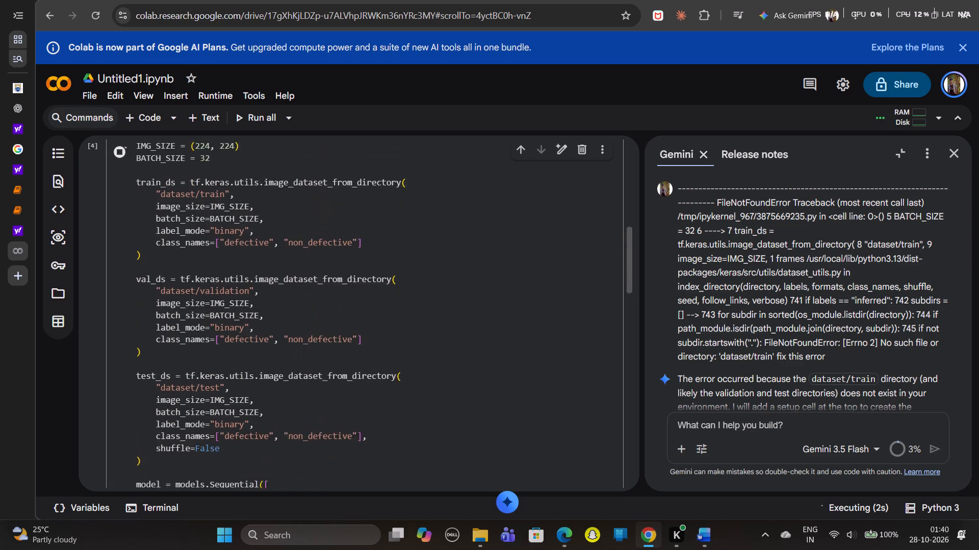
pyautogui.scroll(1, 149, 233)
pyautogui.scroll(-4, 149, 233)
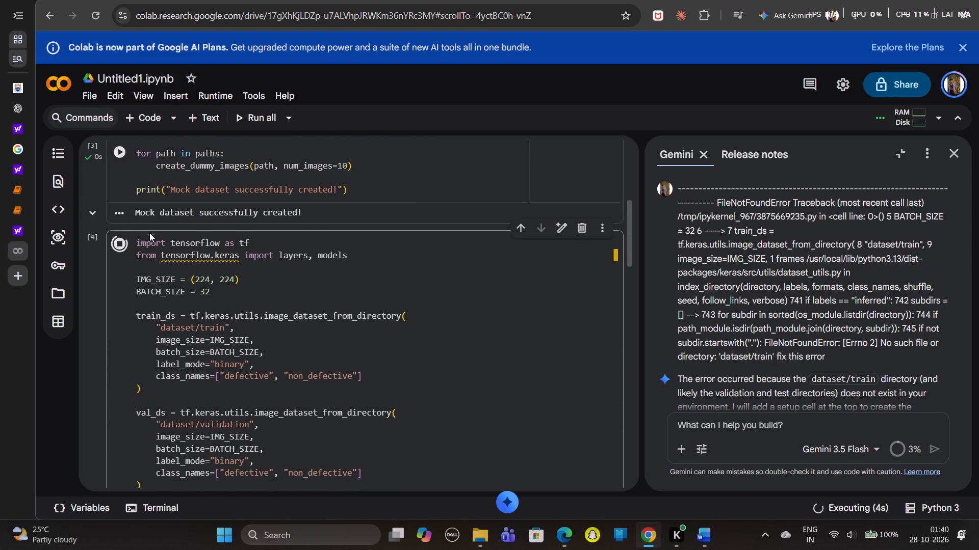
pyautogui.scroll(-5, 149, 233)
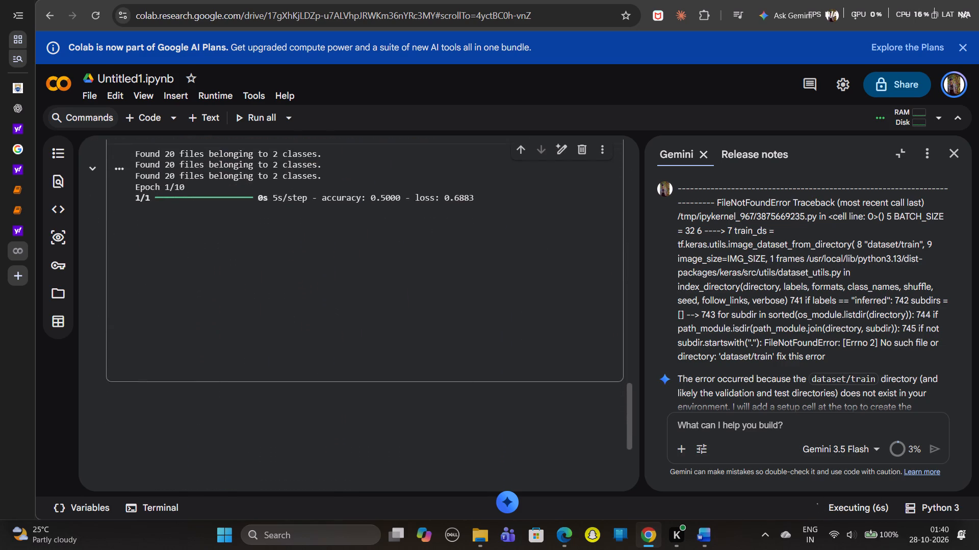
pyautogui.scroll(1, 149, 233)
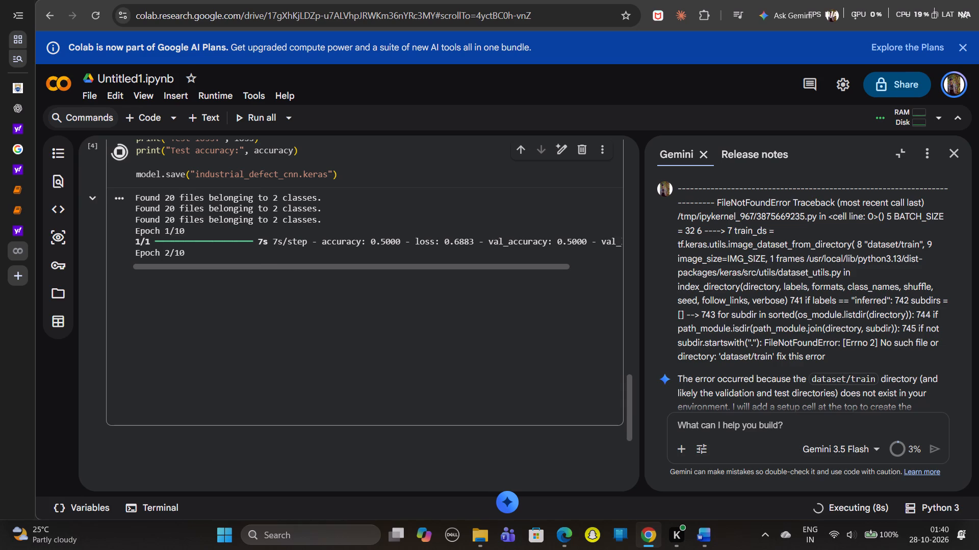
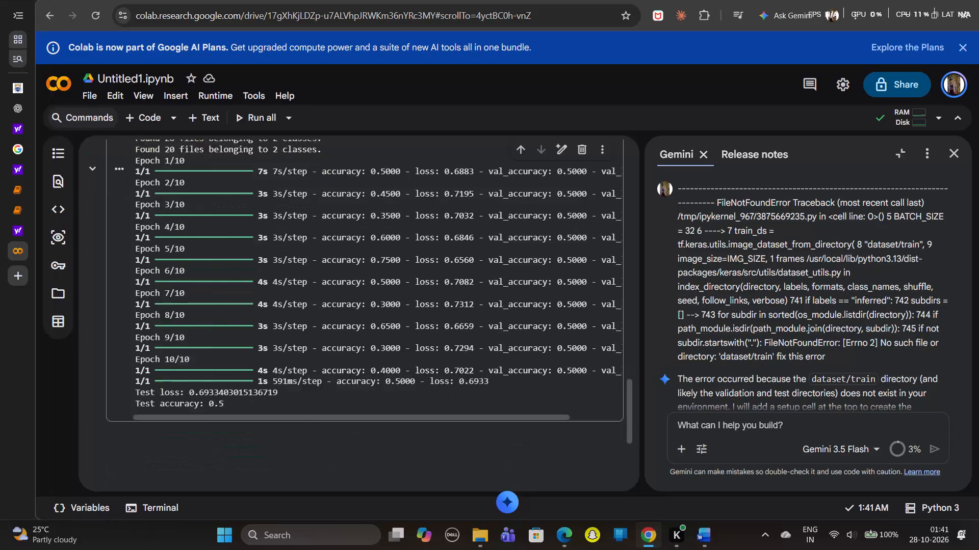
# Examine the finished CNN training output, including the epoch metrics, their cut-off ends, and the test loss and accuracy lines.
pyautogui.scroll(-1, 220, 290)
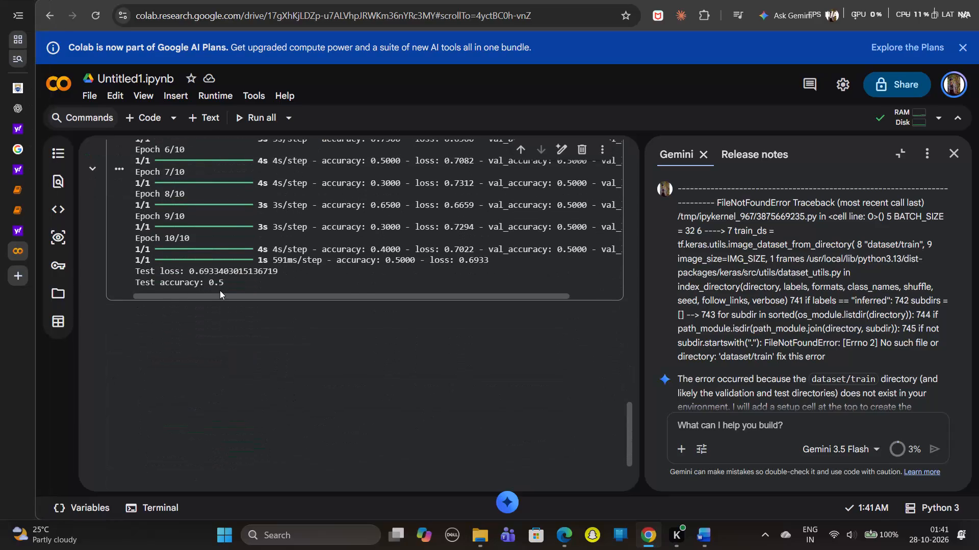
pyautogui.scroll(-1, 220, 290)
pyautogui.scroll(2, 220, 290)
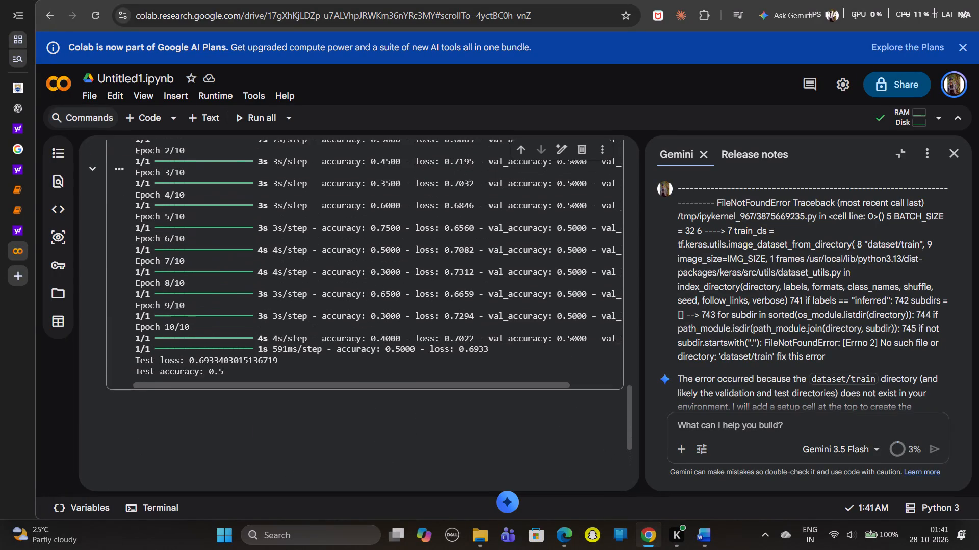
pyautogui.scroll(2, 220, 290)
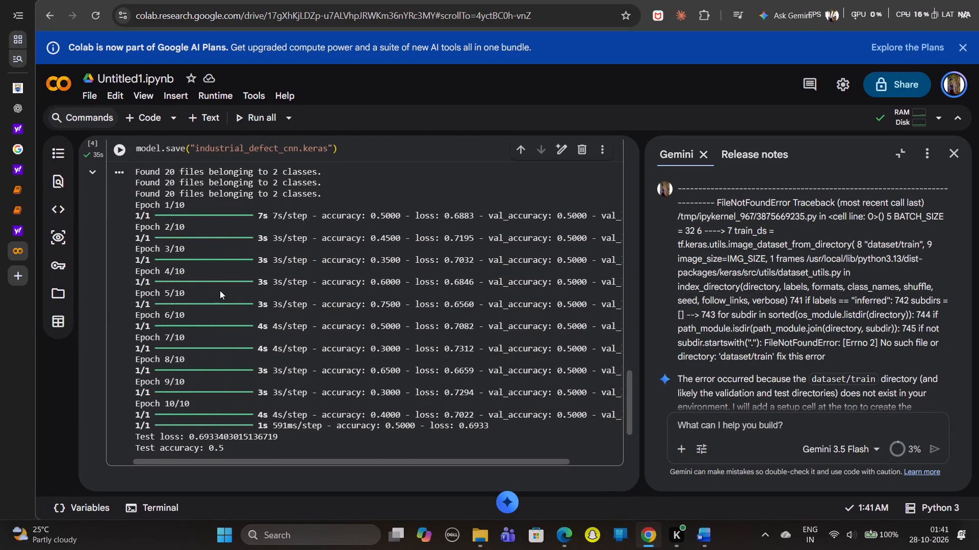
pyautogui.hscroll(-4, 220, 290)
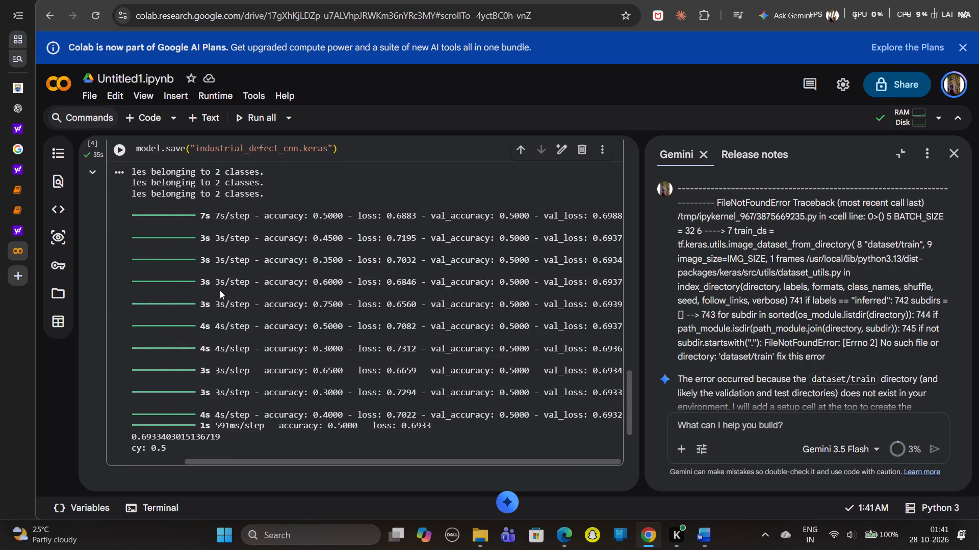
pyautogui.hscroll(1, 290, 307)
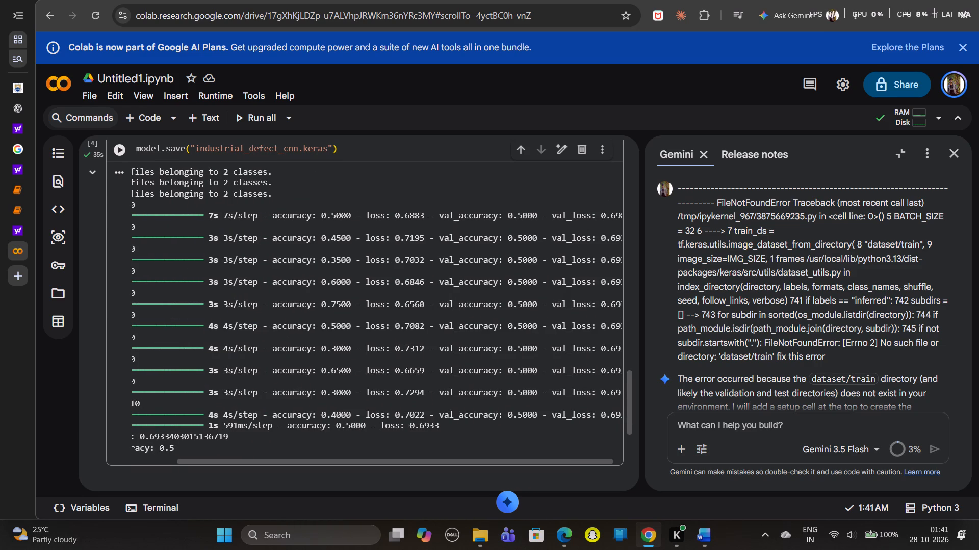
pyautogui.hscroll(2, 290, 307)
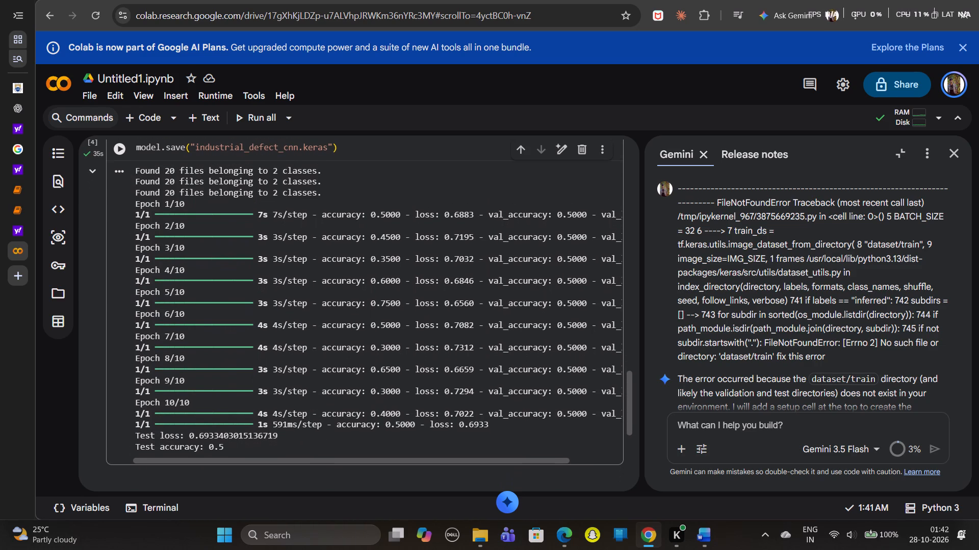
# Capture a screenshot of the training output area, from the file-count lines through the test accuracy, and copy it.
pyautogui.press('shift+super+s')
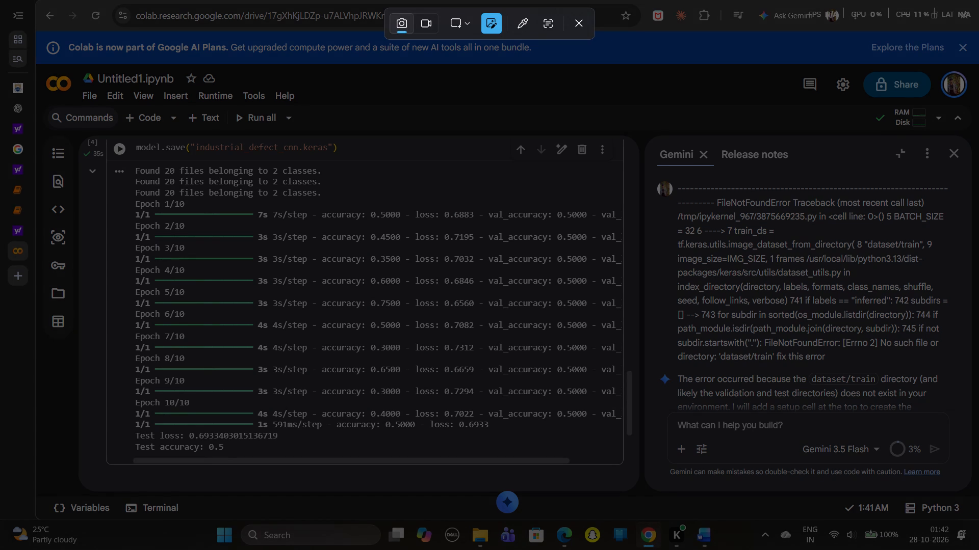
pyautogui.moveTo(132, 170); pyautogui.dragTo(333, 400)
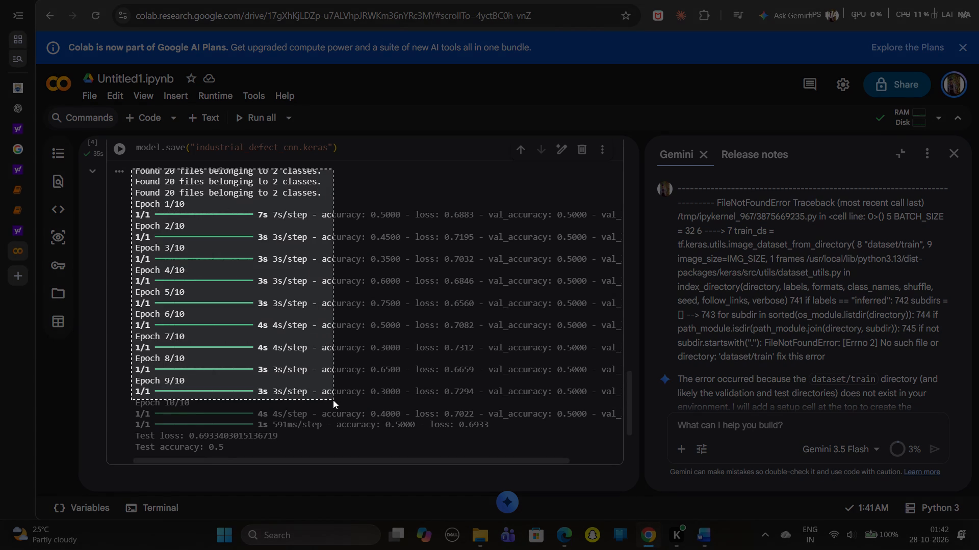
pyautogui.moveTo(333, 400); pyautogui.dragTo(451, 445)
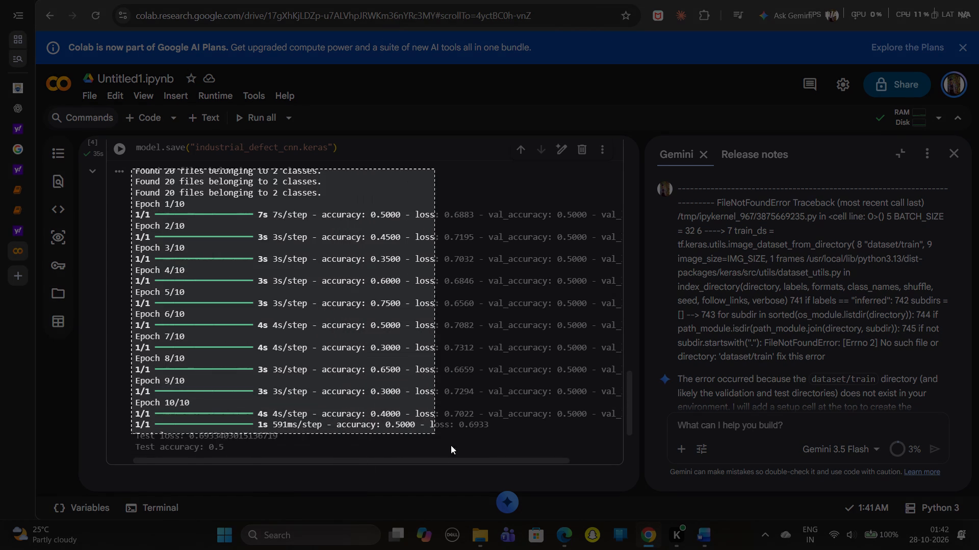
pyautogui.moveTo(451, 445); pyautogui.dragTo(608, 461)
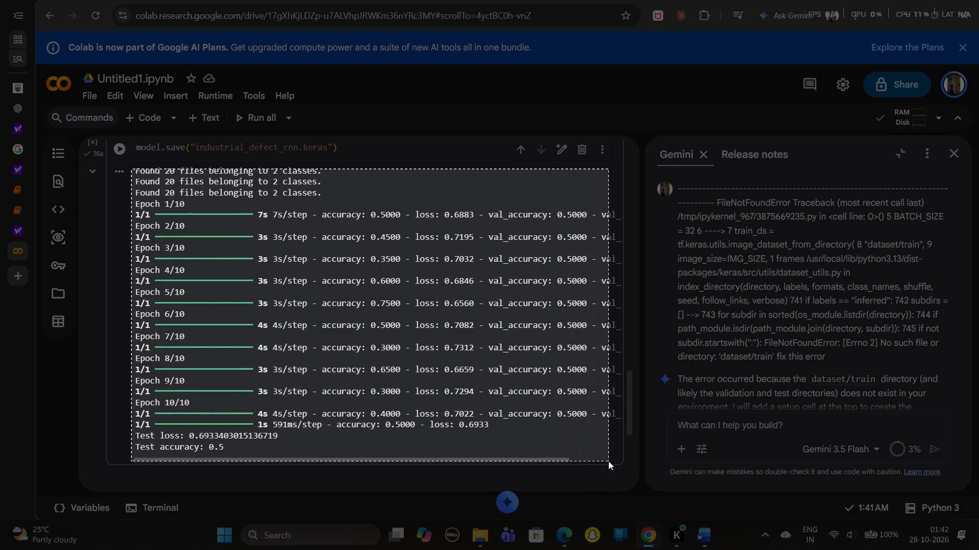
pyautogui.moveTo(608, 461); pyautogui.dragTo(609, 459)
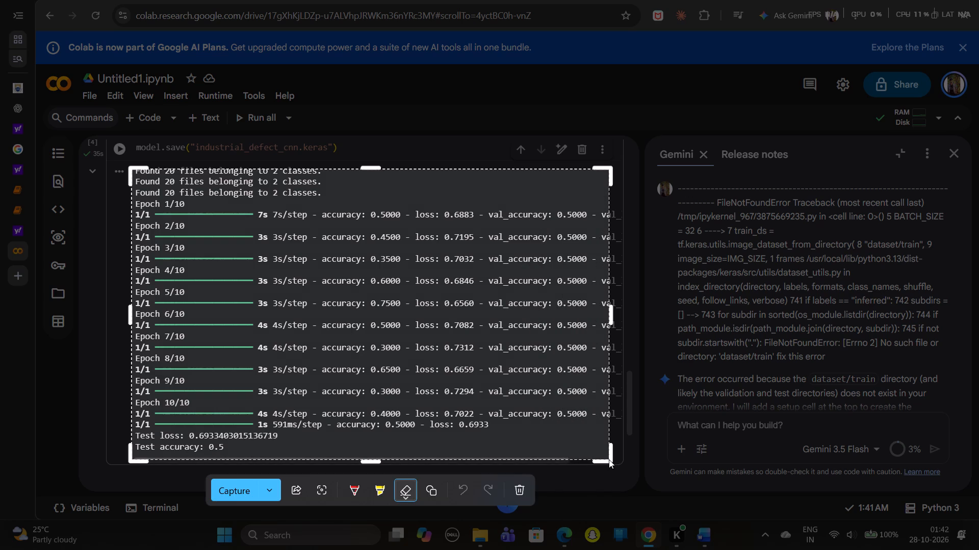
pyautogui.hotkey('ctrl', 'c')
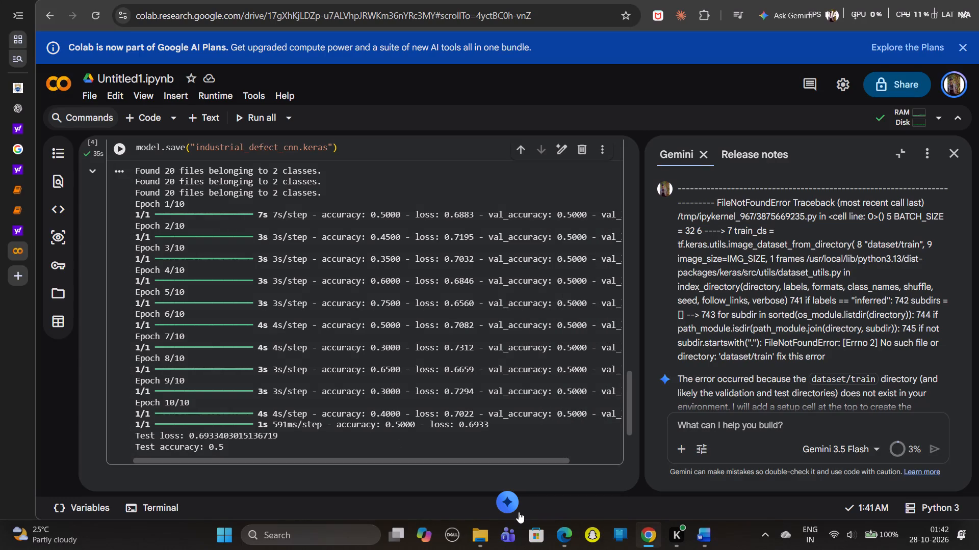
# Switch to the Word case study and add "OUT PUT" after a blank line below the code's model.save line, before the Note.
pyautogui.click(711, 548)
pyautogui.scroll(-3, 578, 311)
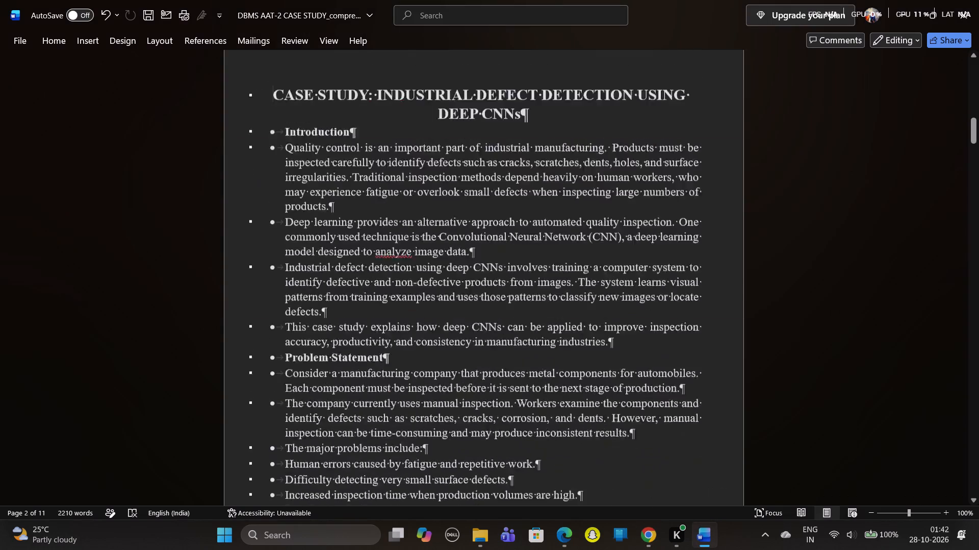
pyautogui.scroll(-9, 578, 311)
pyautogui.scroll(3, 578, 311)
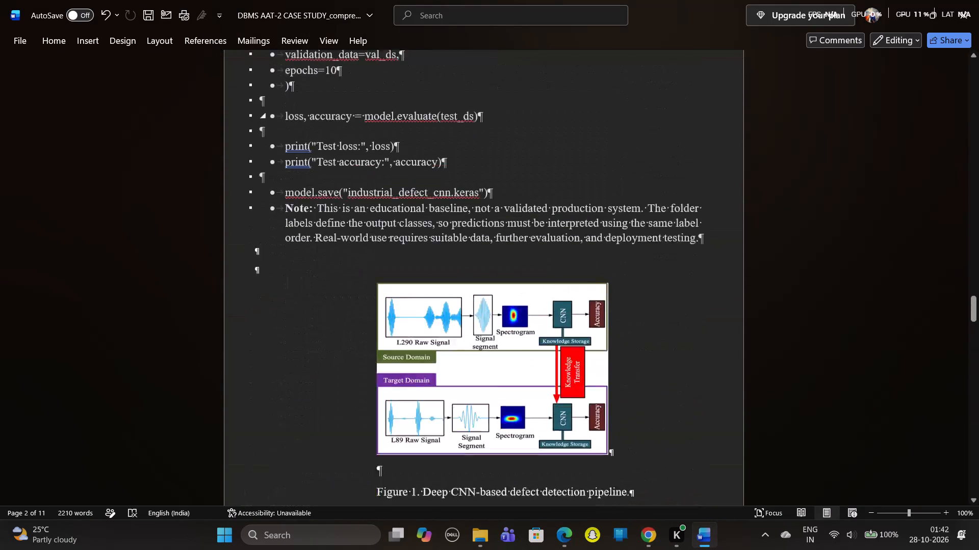
pyautogui.scroll(1, 578, 311)
pyautogui.scroll(-3, 578, 311)
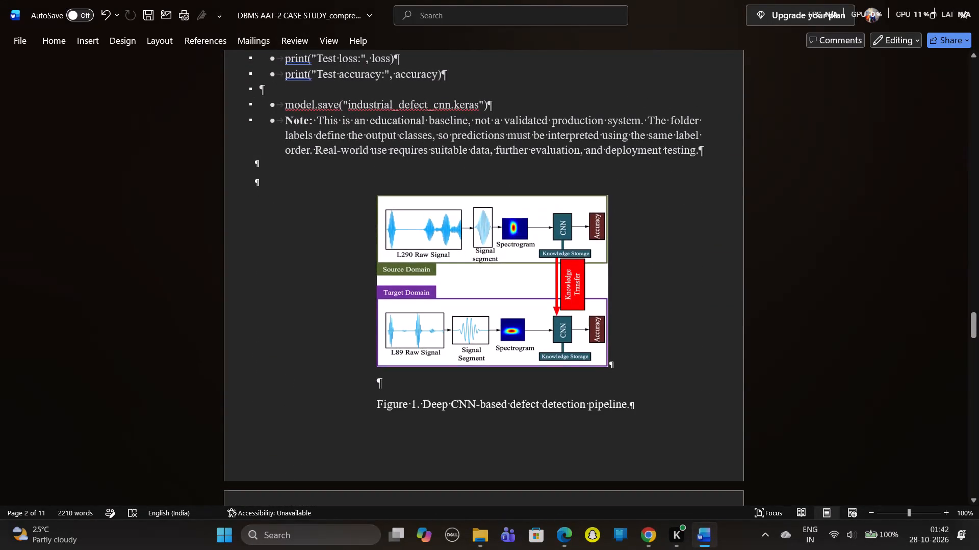
pyautogui.click(417, 405)
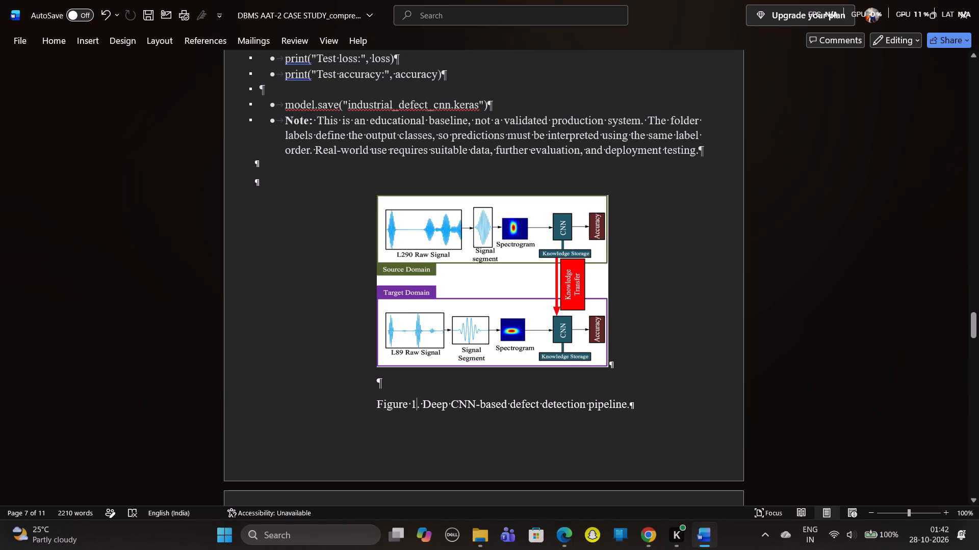
pyautogui.scroll(1, 459, 161)
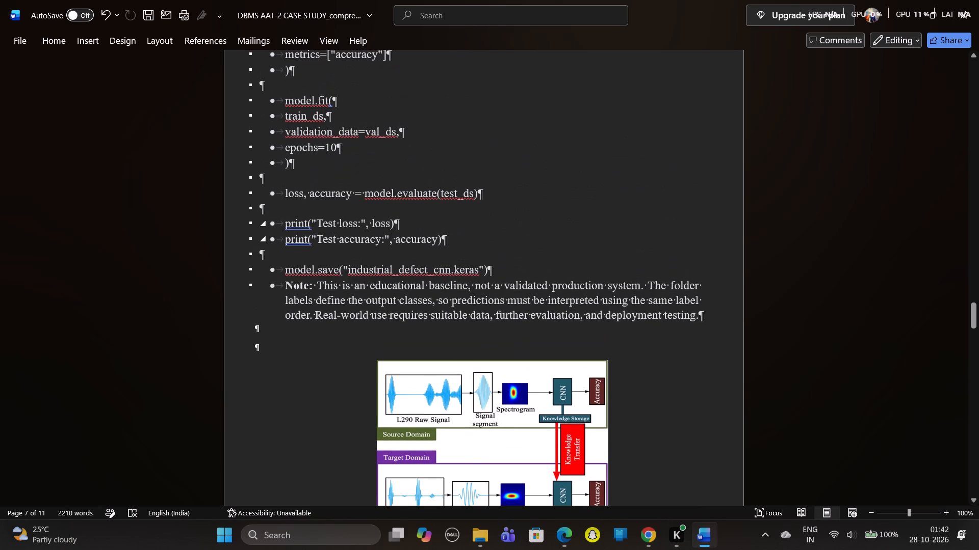
pyautogui.click(494, 275)
pyautogui.press('Return')
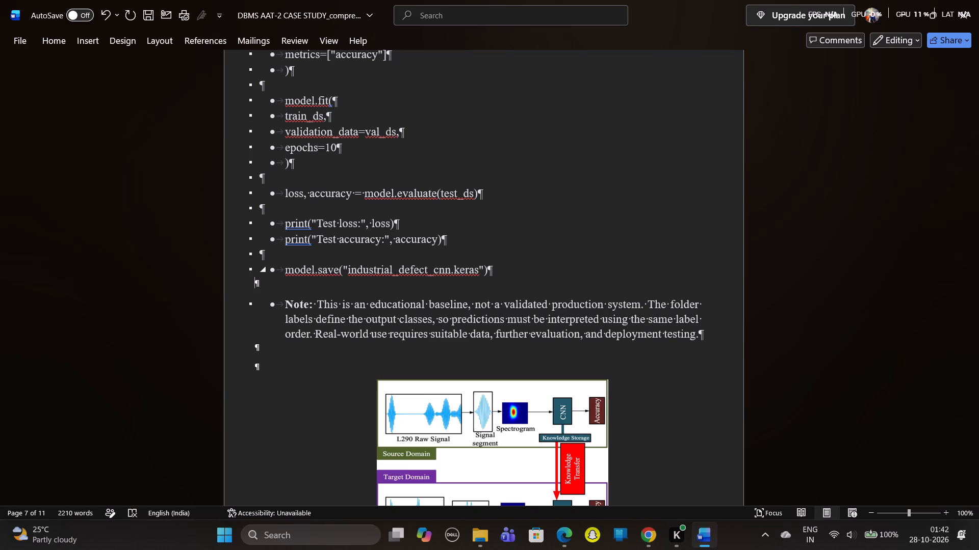
pyautogui.press('Return')
pyautogui.write('Out')
pyautogui.press('BackSpace')
pyautogui.press('BackSpace')
pyautogui.press('BackSpace')
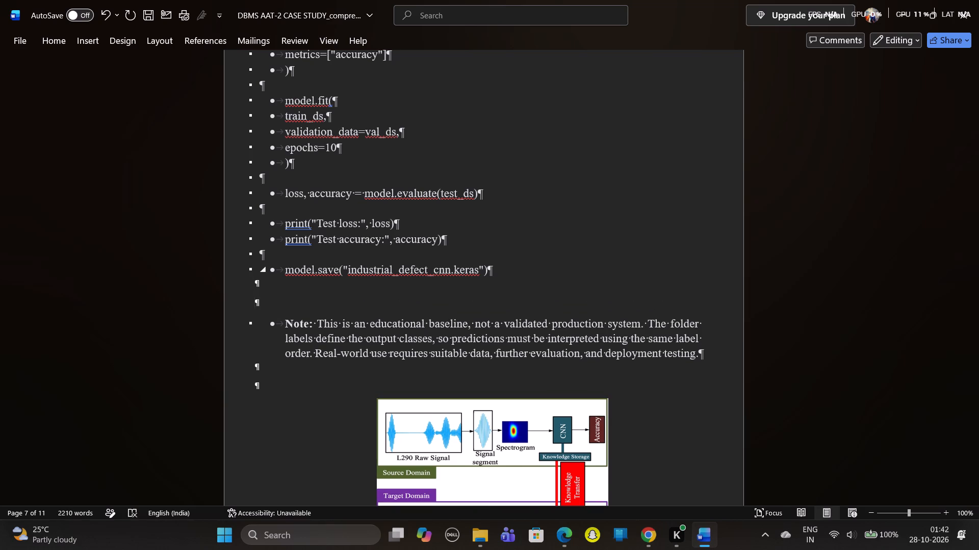
pyautogui.write('OUT PUT')
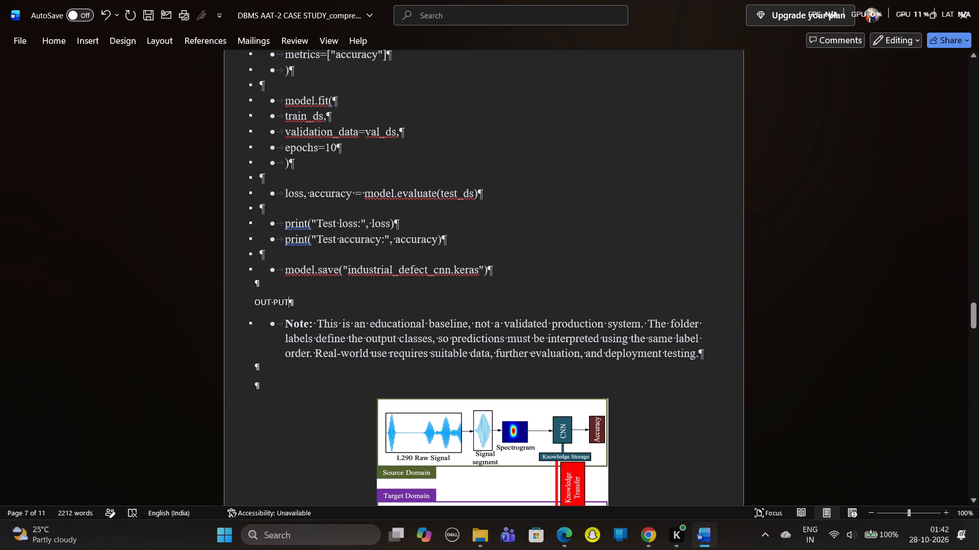
# Format the "OUT PUT" heading as bold Times New Roman at size 16.
pyautogui.click(253, 299)
pyautogui.moveTo(253, 299); pyautogui.dragTo(282, 302)
pyautogui.moveTo(282, 302); pyautogui.dragTo(291, 302)
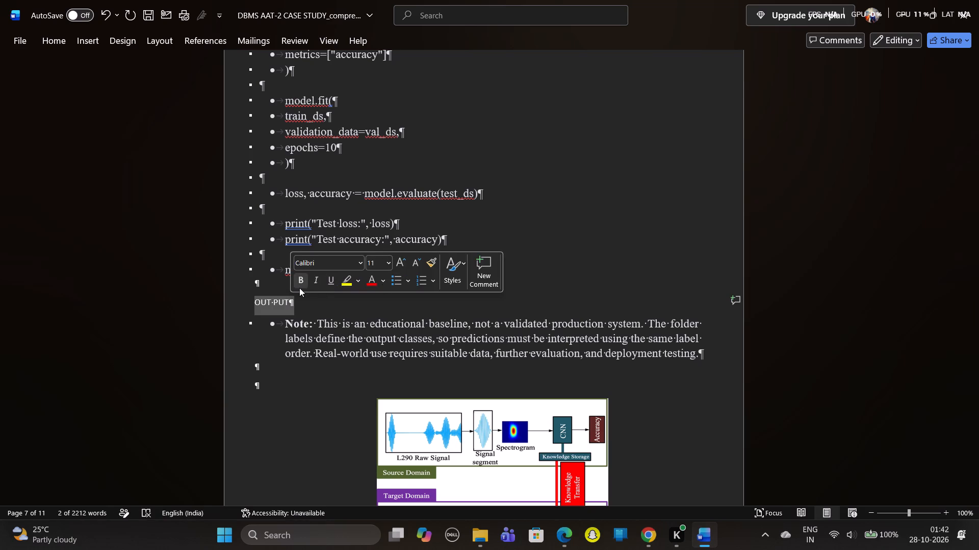
pyautogui.click(299, 288)
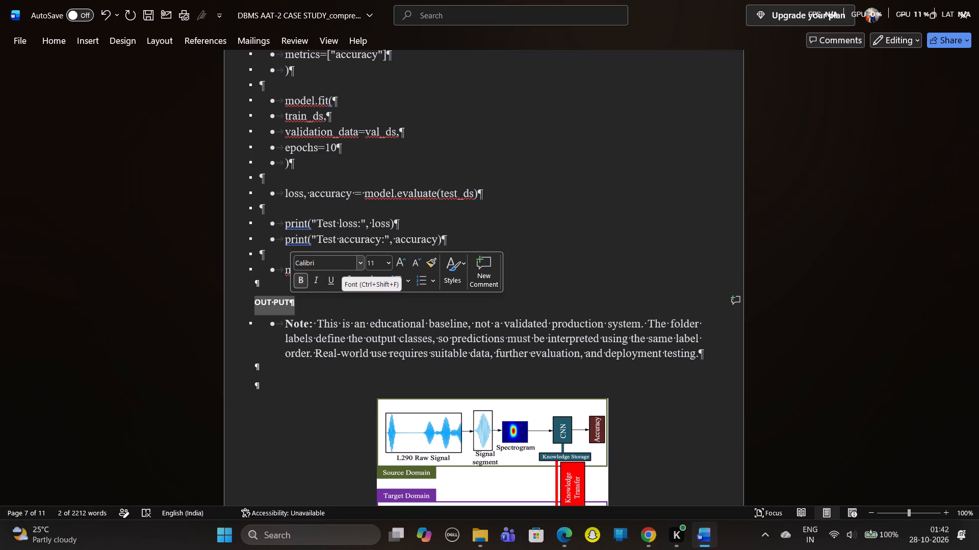
pyautogui.click(359, 264)
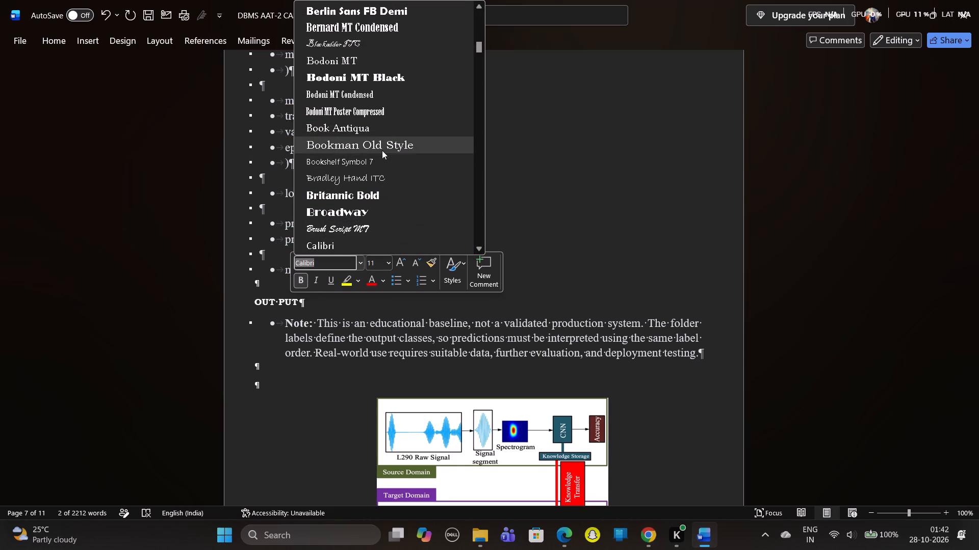
pyautogui.scroll(4, 382, 150)
pyautogui.click(363, 79)
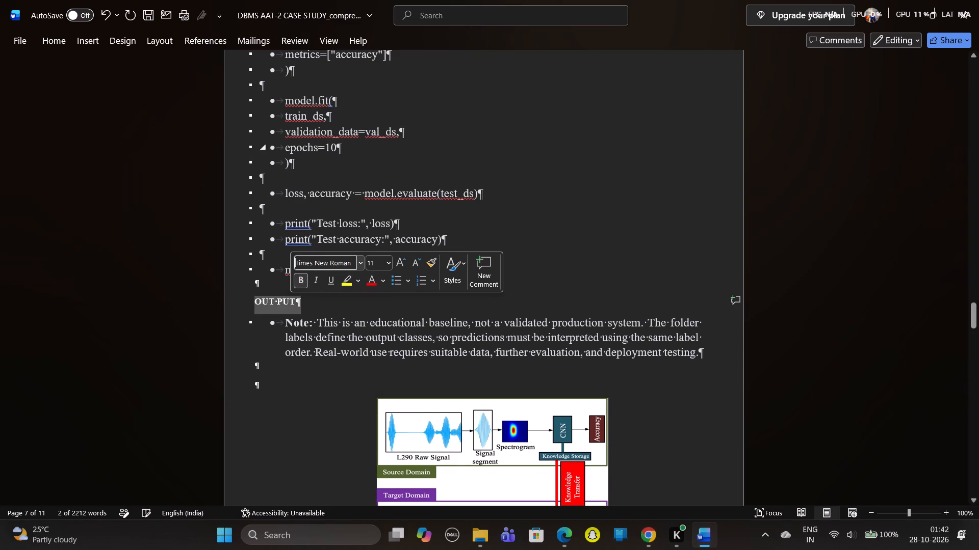
pyautogui.click(388, 264)
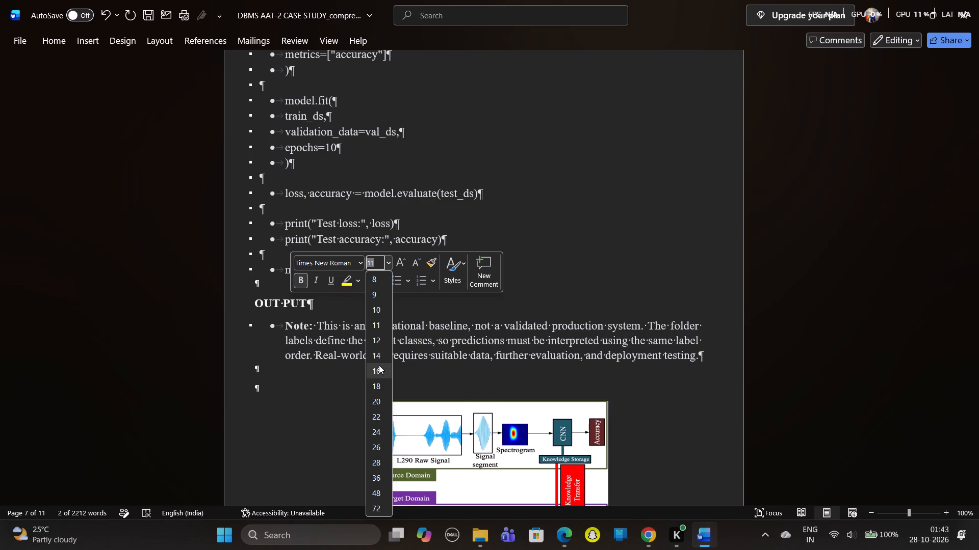
pyautogui.click(379, 367)
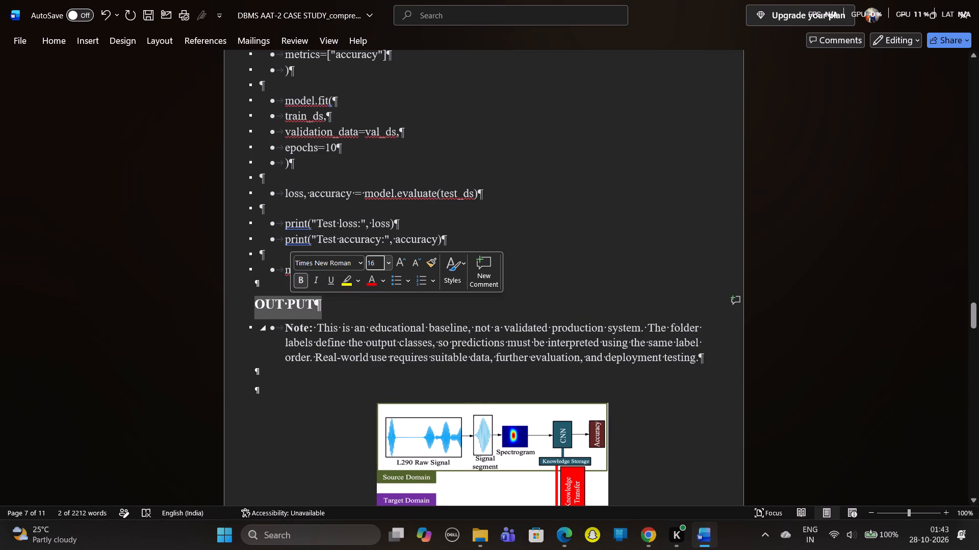
pyautogui.click(351, 320)
# Paste the training output screenshot on a new line below the "OUT PUT" heading.
pyautogui.click(328, 300)
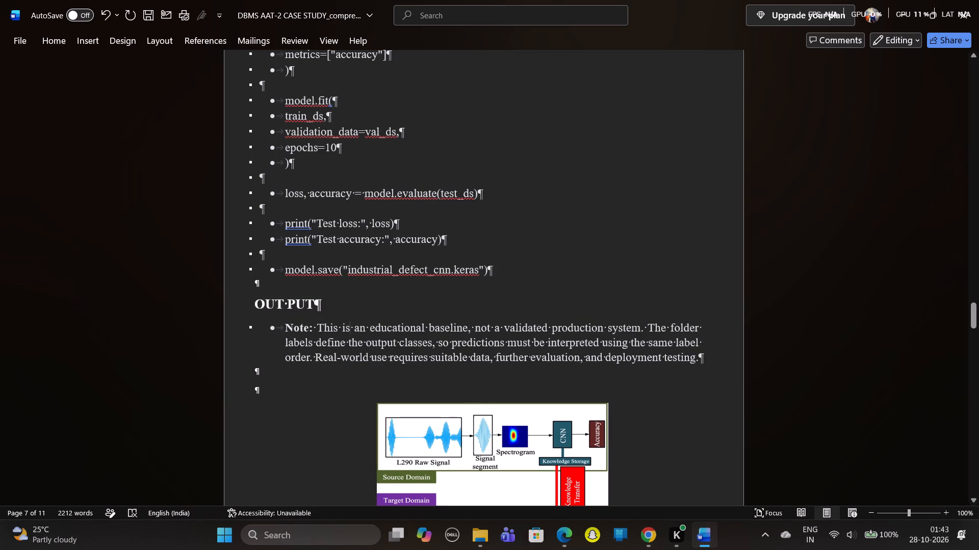
pyautogui.press('Return')
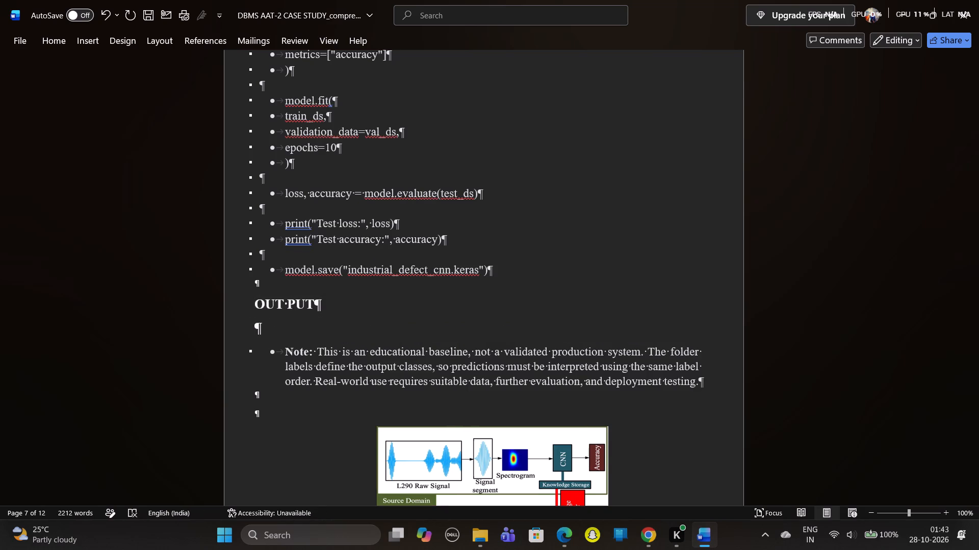
pyautogui.hotkey('ctrl', 'v')
# Review the pasted output screenshot and the layout of the surrounding pages, back up to the case study's title.
pyautogui.scroll(-1, 328, 300)
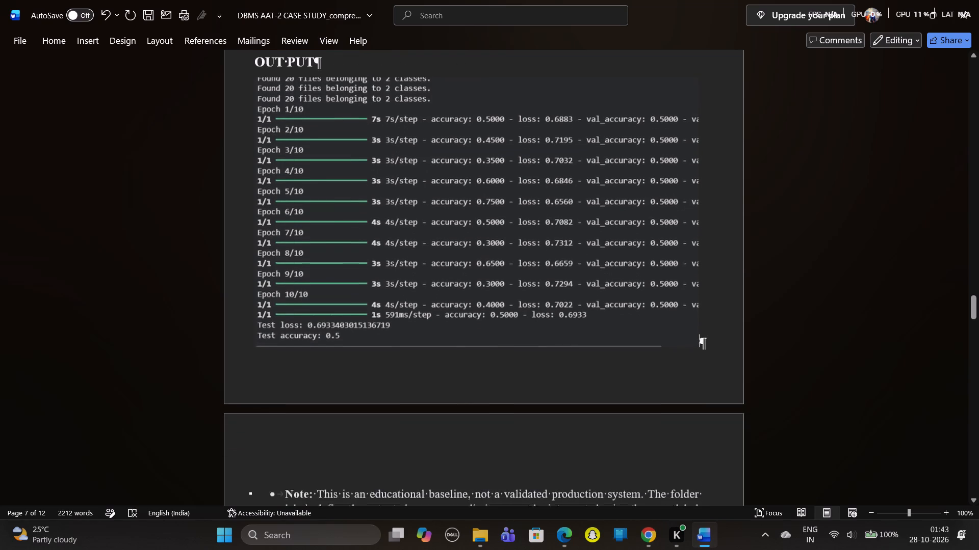
pyautogui.scroll(-2, 328, 300)
pyautogui.scroll(1, 328, 300)
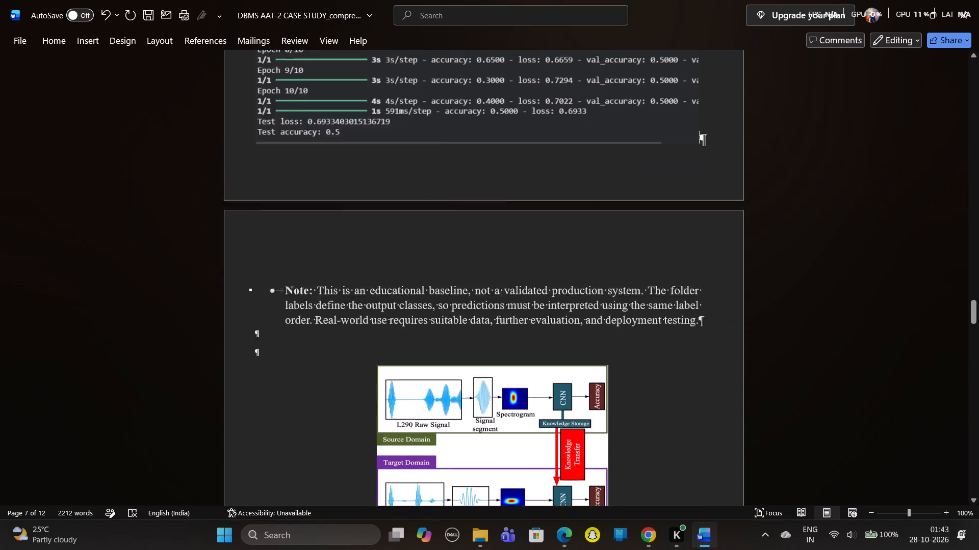
pyautogui.scroll(2, 328, 300)
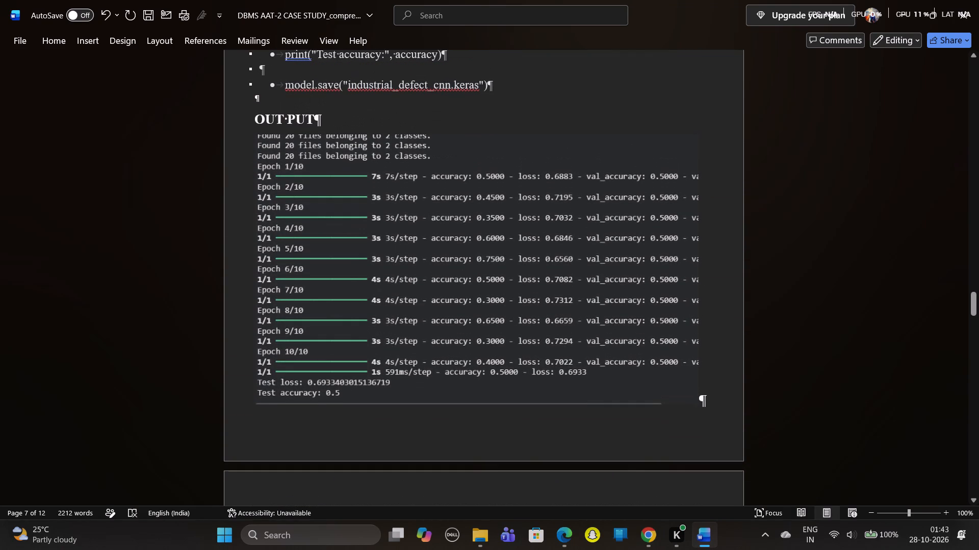
pyautogui.scroll(1, 328, 300)
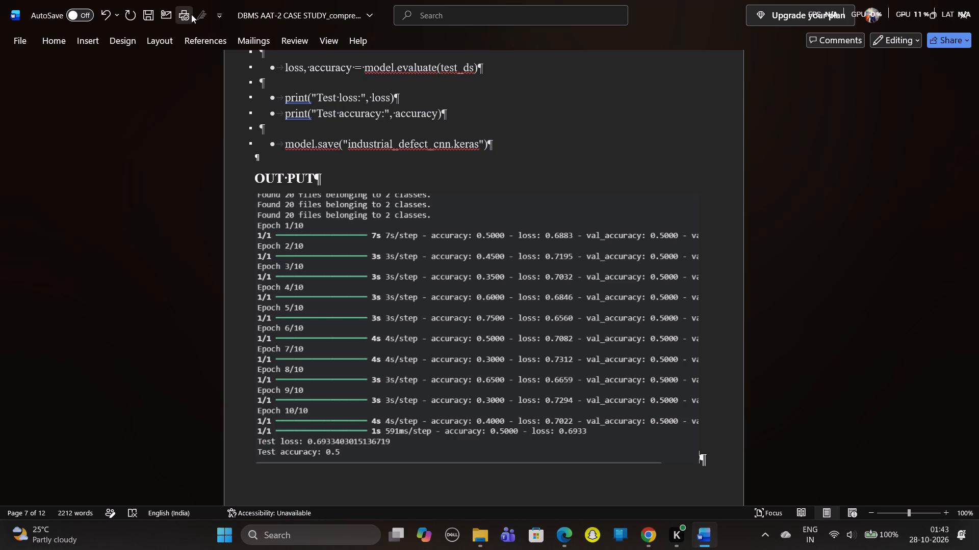
pyautogui.scroll(18, 324, 206)
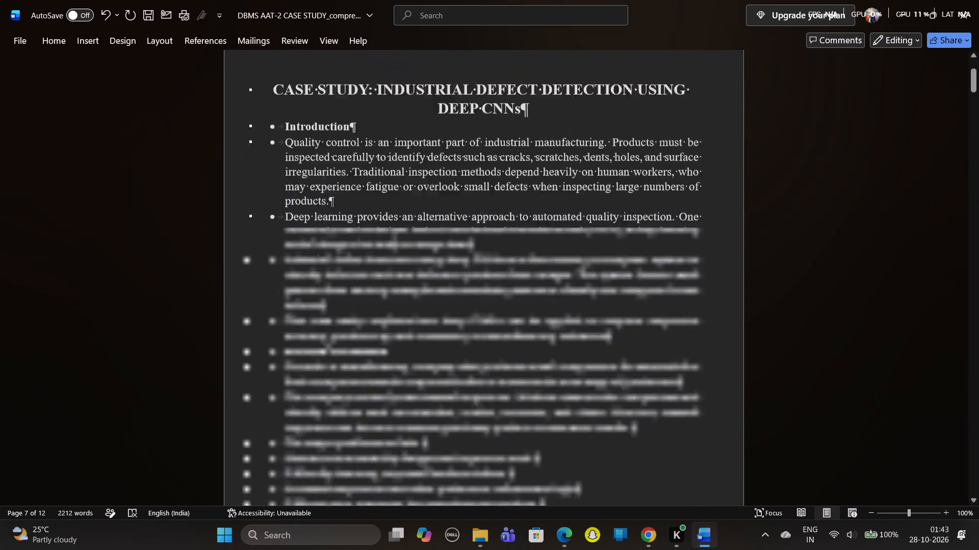
# Delete the AsyncImageGroup query paragraph above the "Dataset Collection and Preparation" heading.
pyautogui.scroll(10, 324, 206)
pyautogui.scroll(-4, 324, 206)
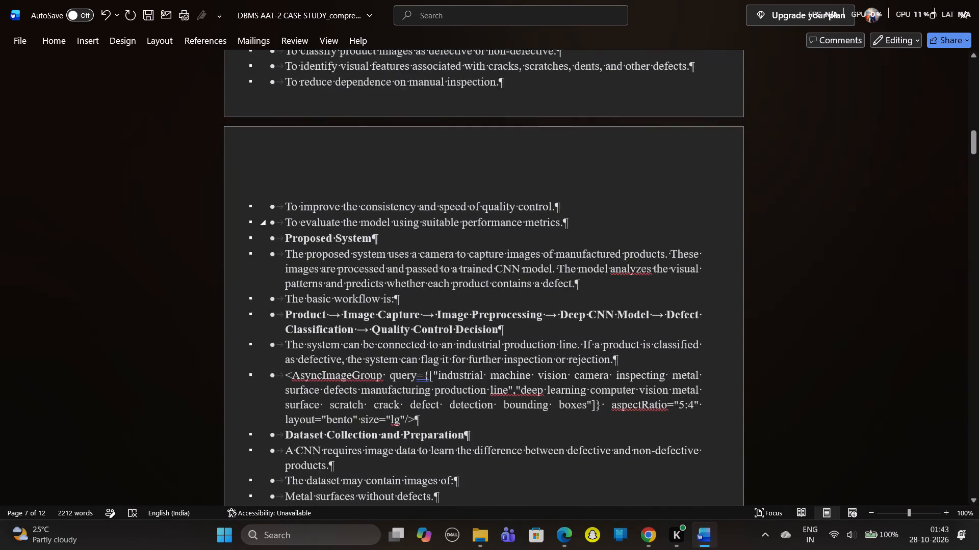
pyautogui.scroll(-1, 324, 206)
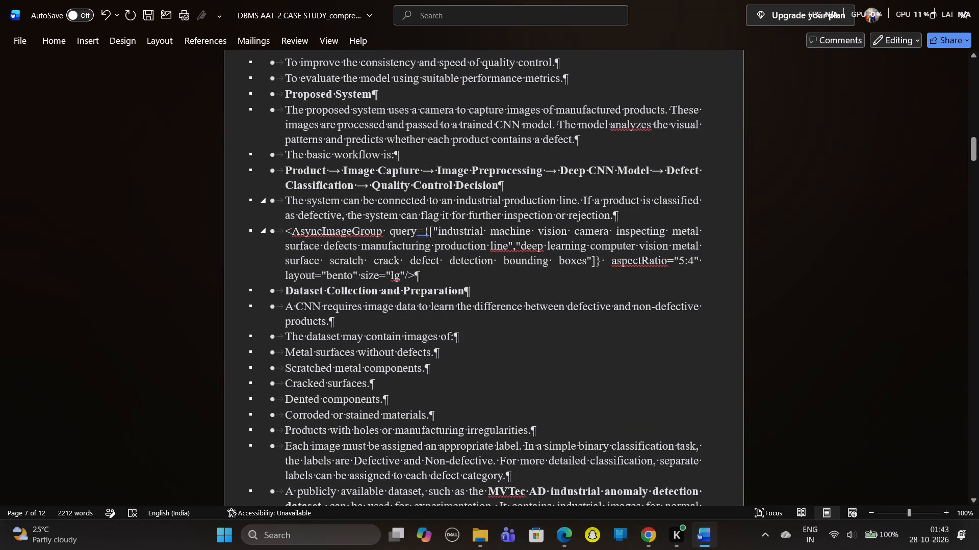
pyautogui.click(285, 229)
pyautogui.moveTo(285, 229); pyautogui.dragTo(437, 274)
pyautogui.press('BackSpace')
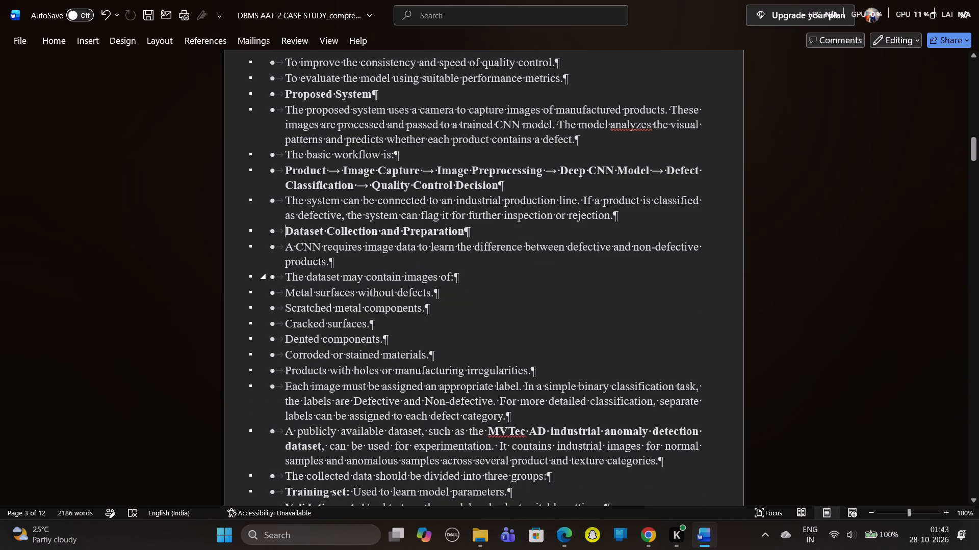
# Print the document to PDF, replacing the existing "DL case study aat1" file in Downloads.
pyautogui.scroll(2, 458, 231)
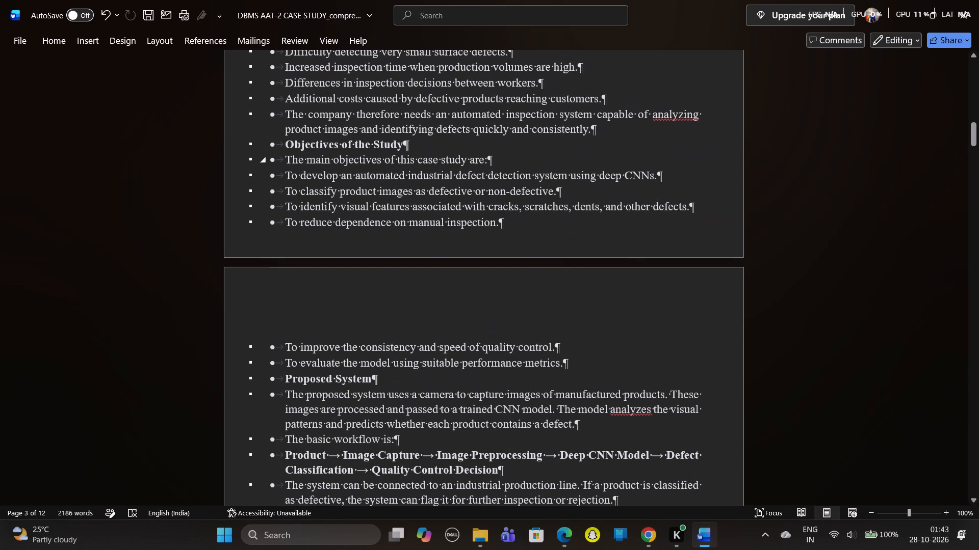
pyautogui.click(187, 19)
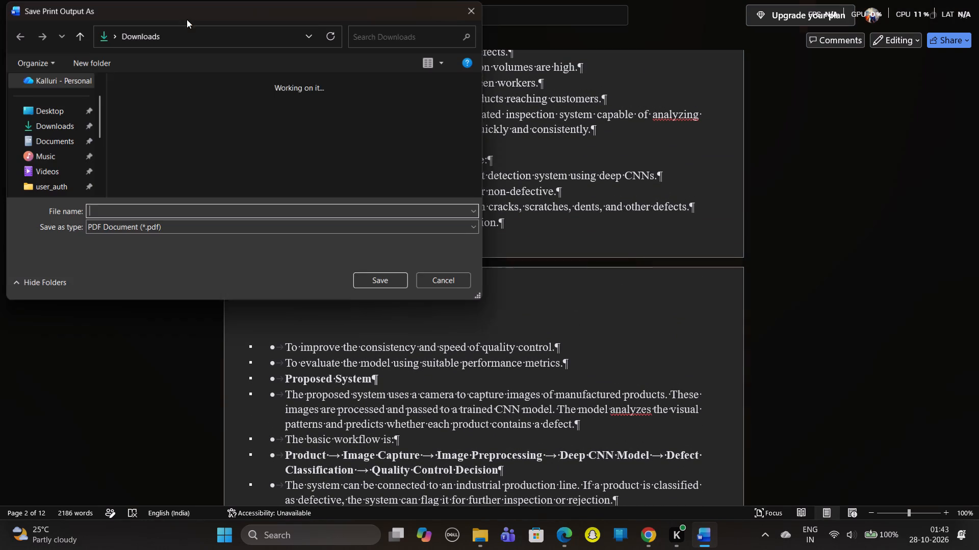
pyautogui.click(163, 101)
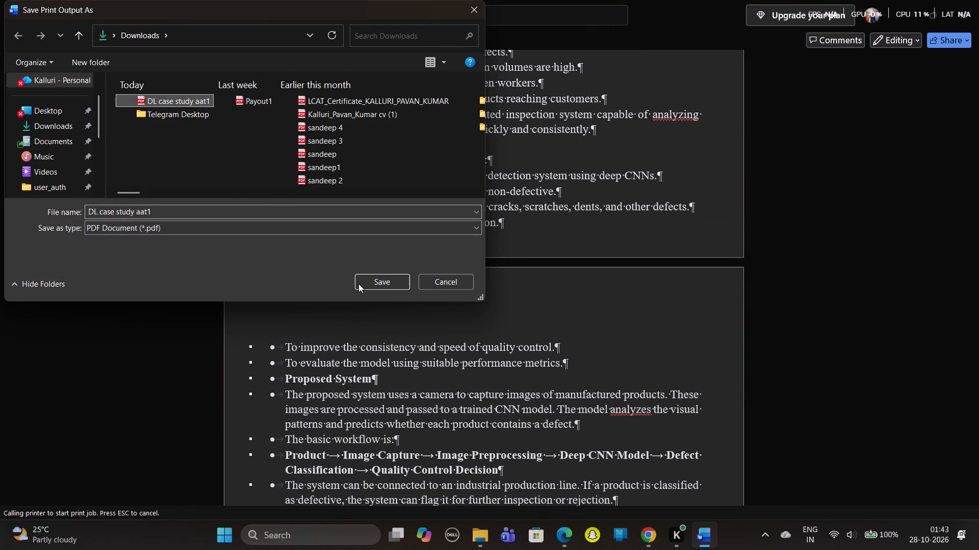
pyautogui.click(365, 283)
pyautogui.click(526, 263)
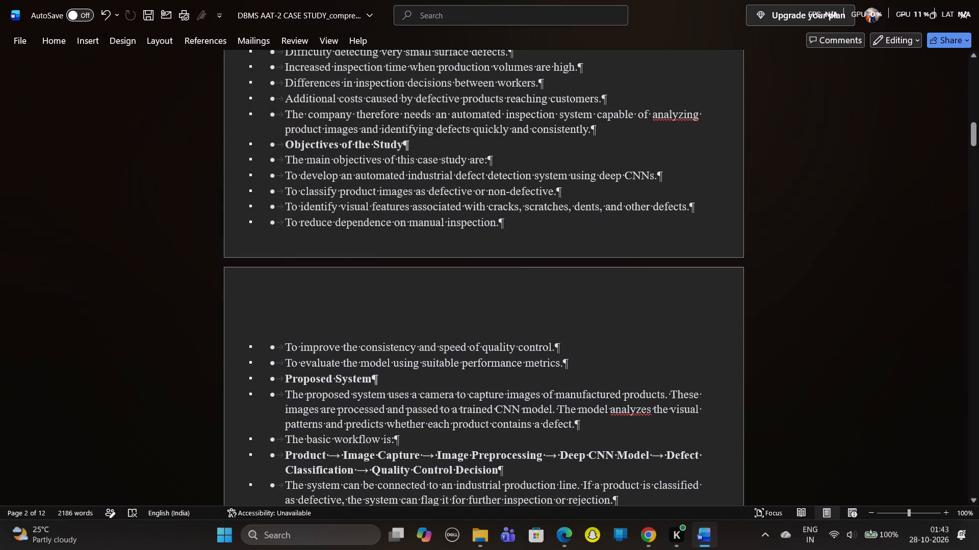
# Open the "DL case study aat1" PDF from the recent files in File Explorer.
pyautogui.click(485, 541)
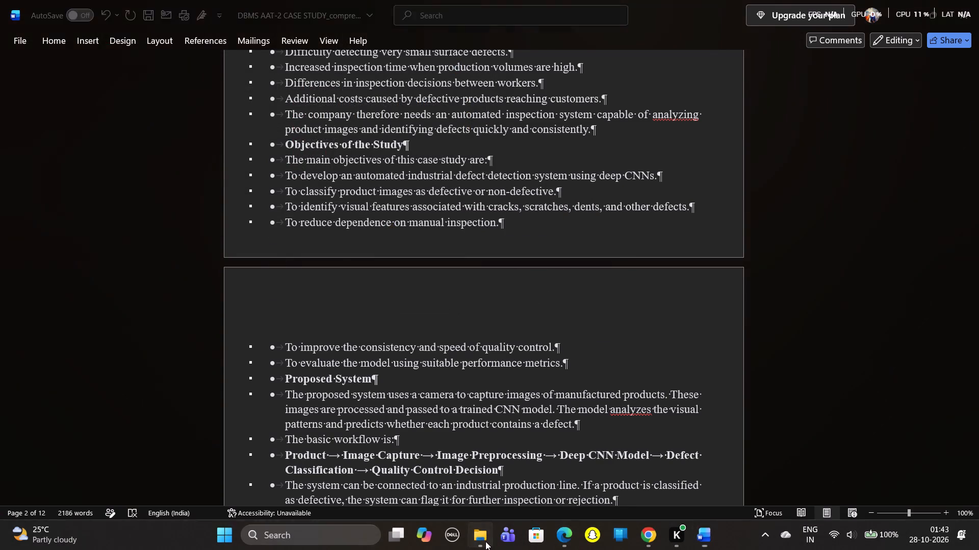
pyautogui.click(568, 536)
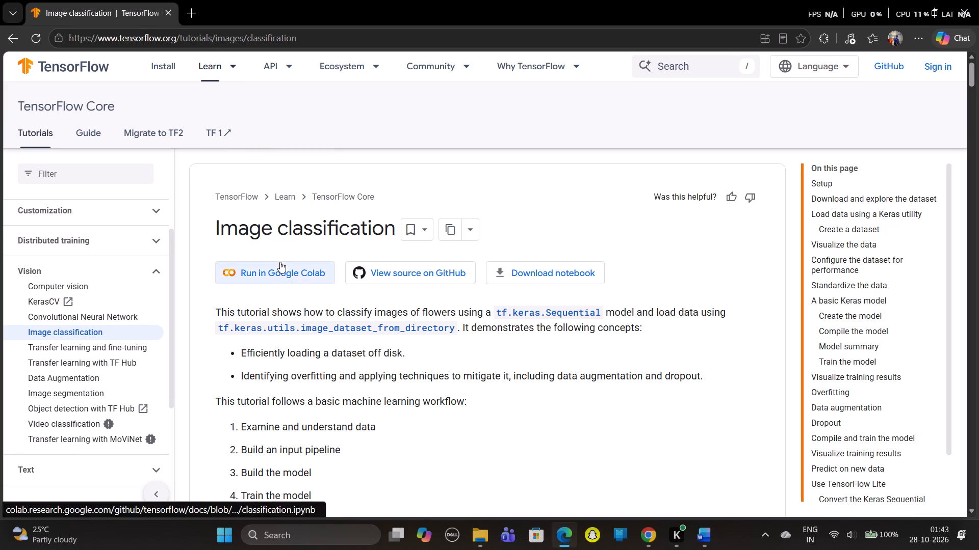
pyautogui.click(478, 536)
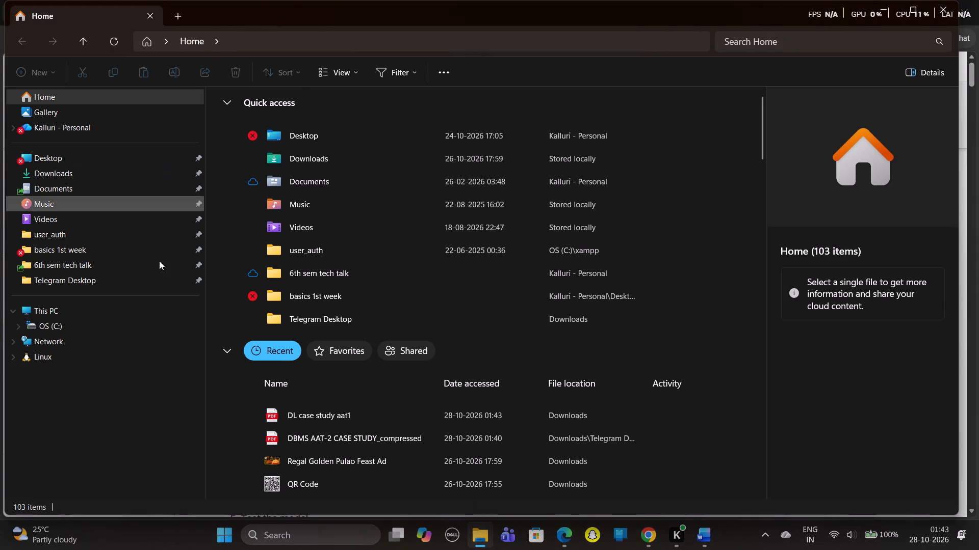
pyautogui.doubleClick(345, 414)
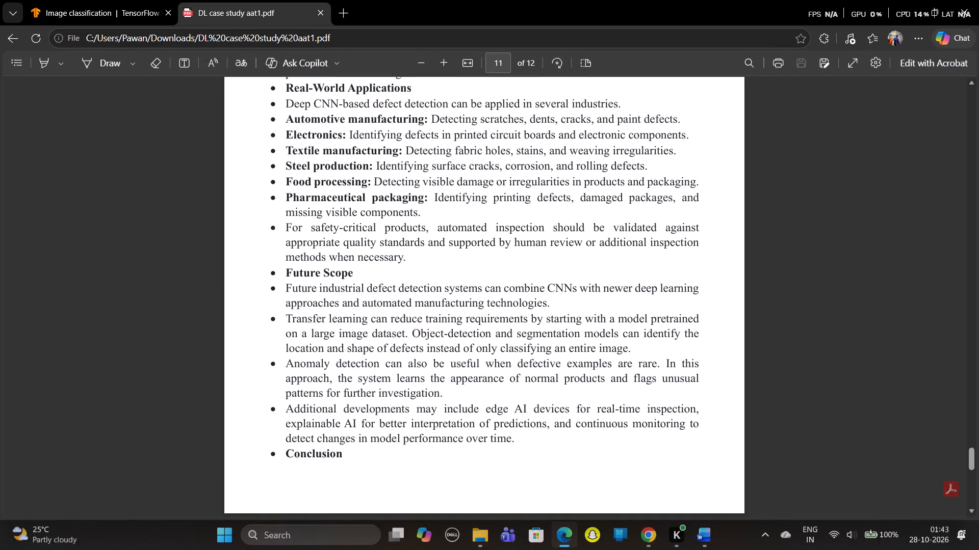
# Review the exported PDF from the cover page through the Python code to the OUT PUT section.
pyautogui.scroll(13, 349, 286)
pyautogui.scroll(8, 349, 286)
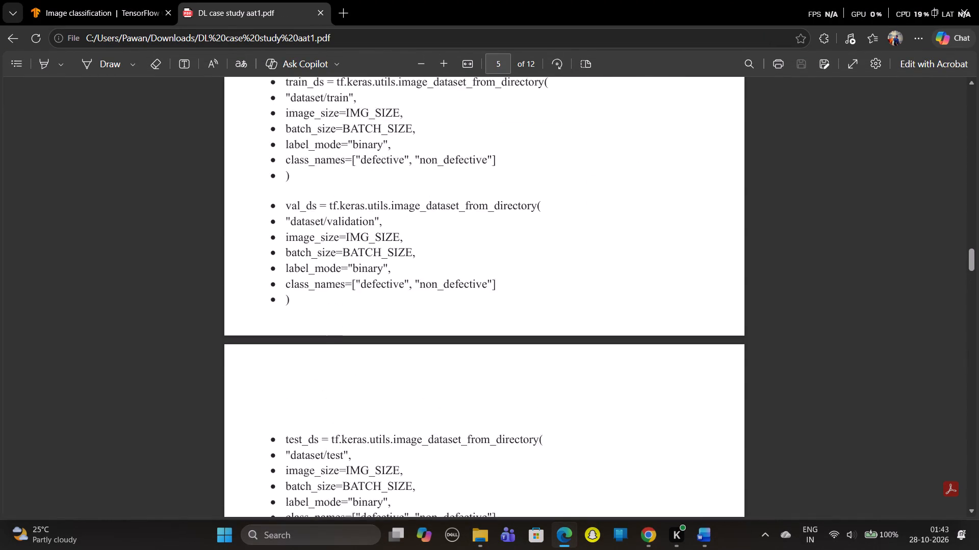
pyautogui.scroll(11, 349, 286)
pyautogui.scroll(-3, 349, 286)
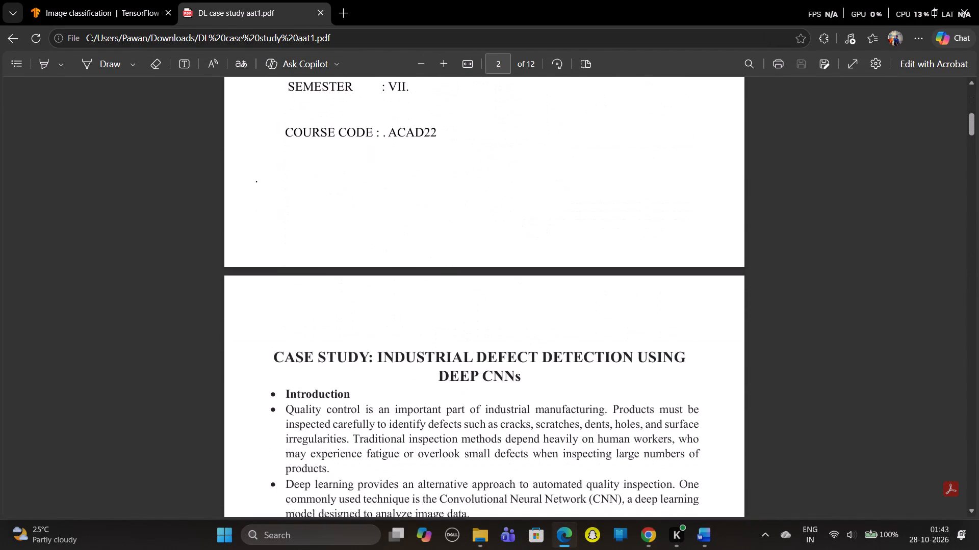
pyautogui.scroll(-2, 349, 286)
pyautogui.scroll(2, 349, 286)
pyautogui.scroll(-1, 349, 286)
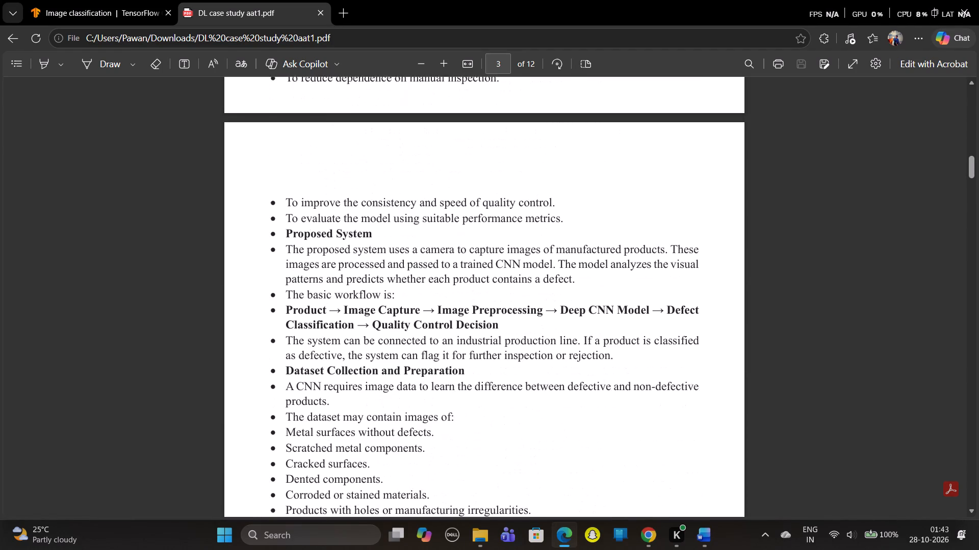
pyautogui.scroll(-5, 349, 286)
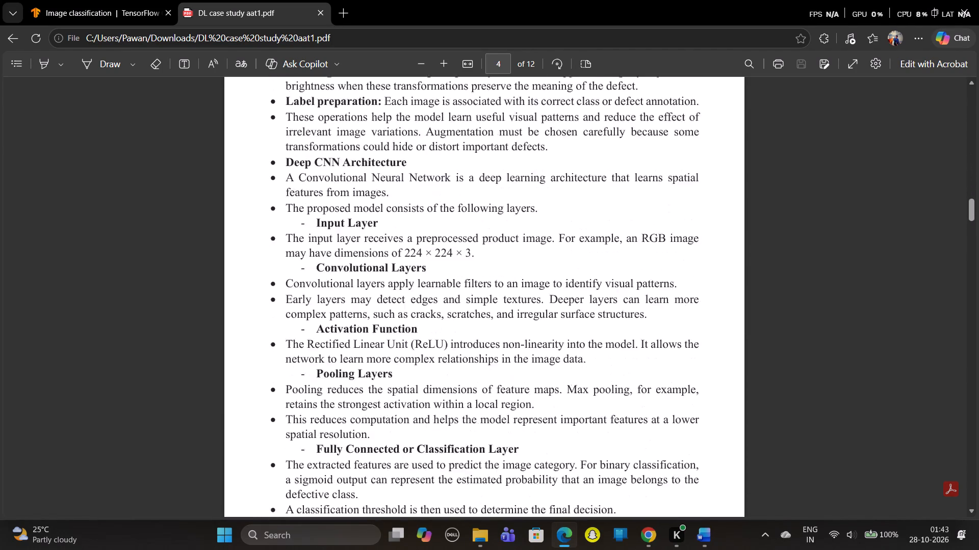
pyautogui.scroll(-3, 349, 286)
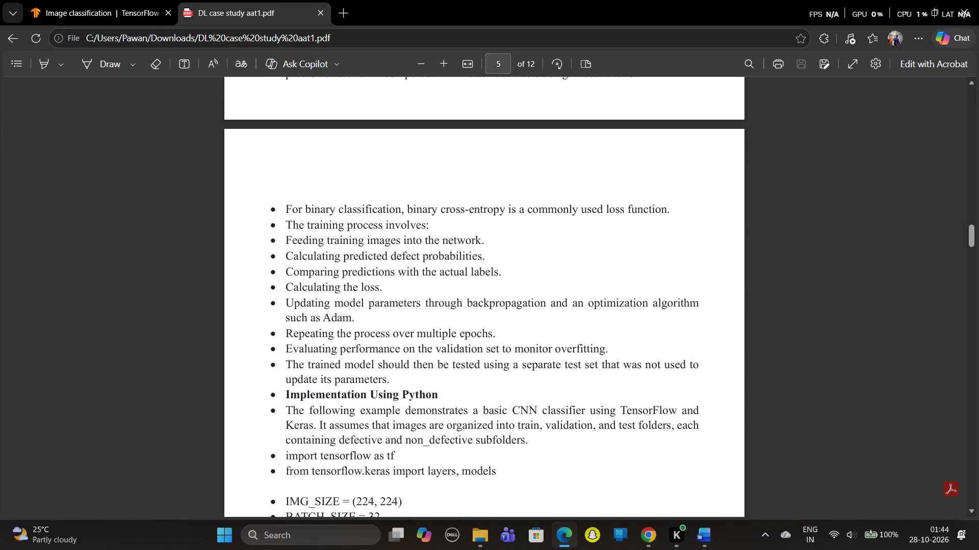
pyautogui.scroll(-5, 349, 286)
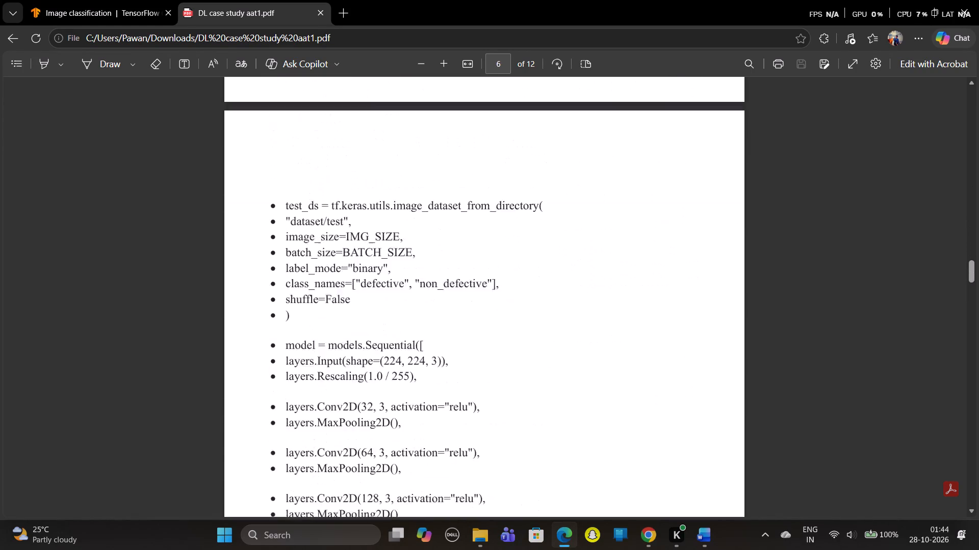
pyautogui.scroll(-3, 349, 286)
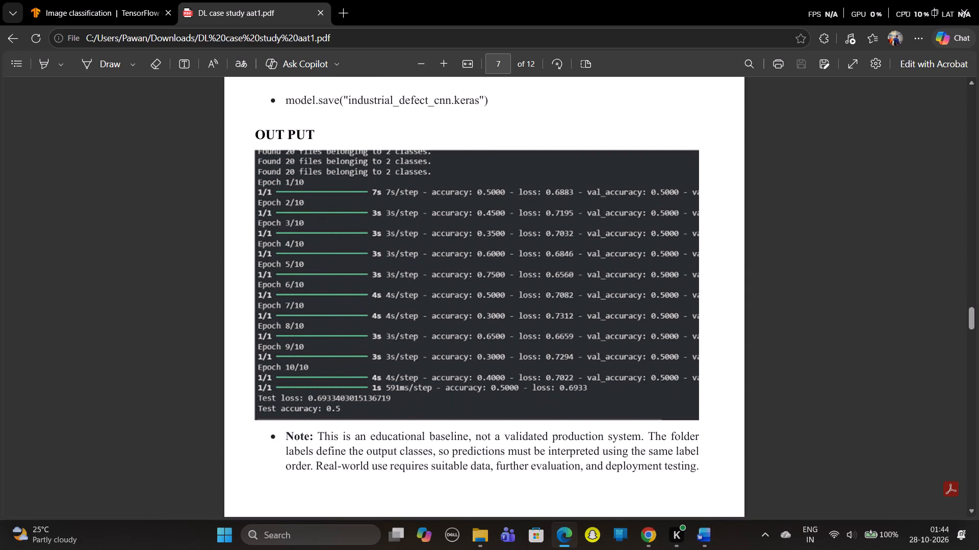
# Examine the PDF pages after the output screenshot, covering Figures 1 and 2 and the Performance Evaluation section.
pyautogui.scroll(-2, 349, 286)
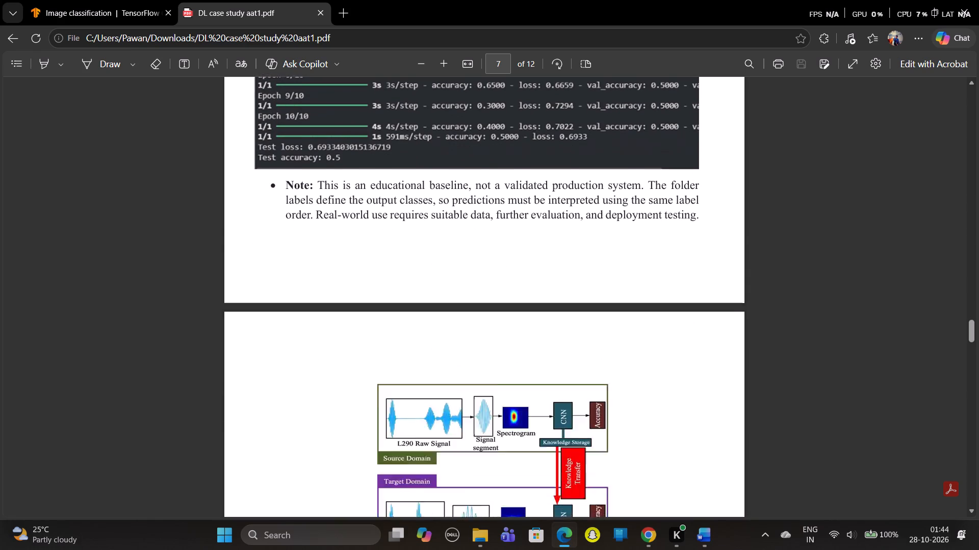
pyautogui.scroll(1, 349, 286)
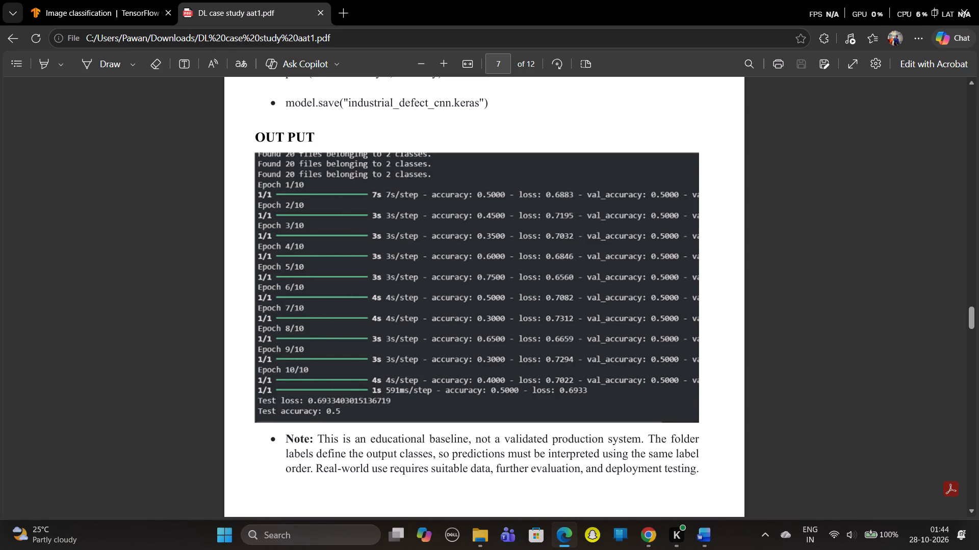
pyautogui.scroll(-5, 349, 286)
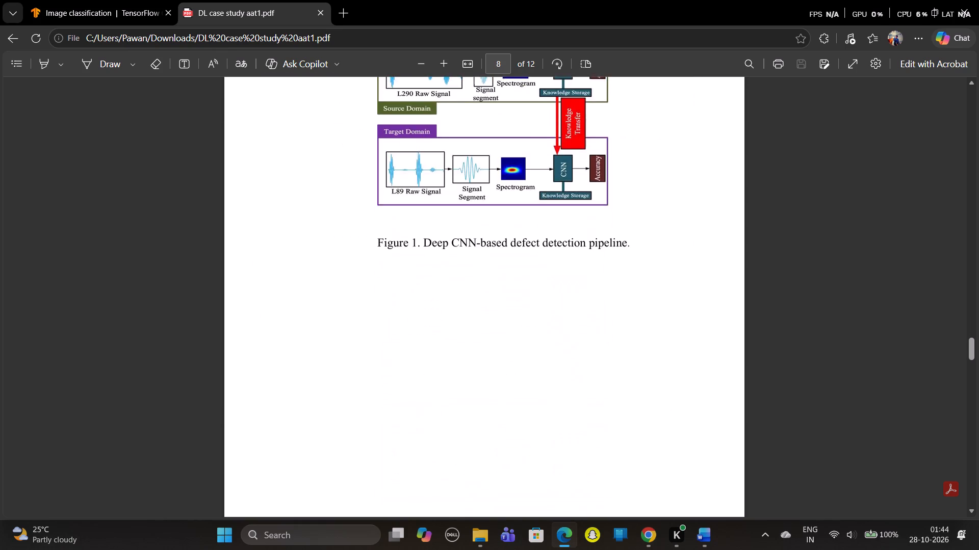
pyautogui.scroll(-3, 349, 286)
pyautogui.scroll(1, 349, 286)
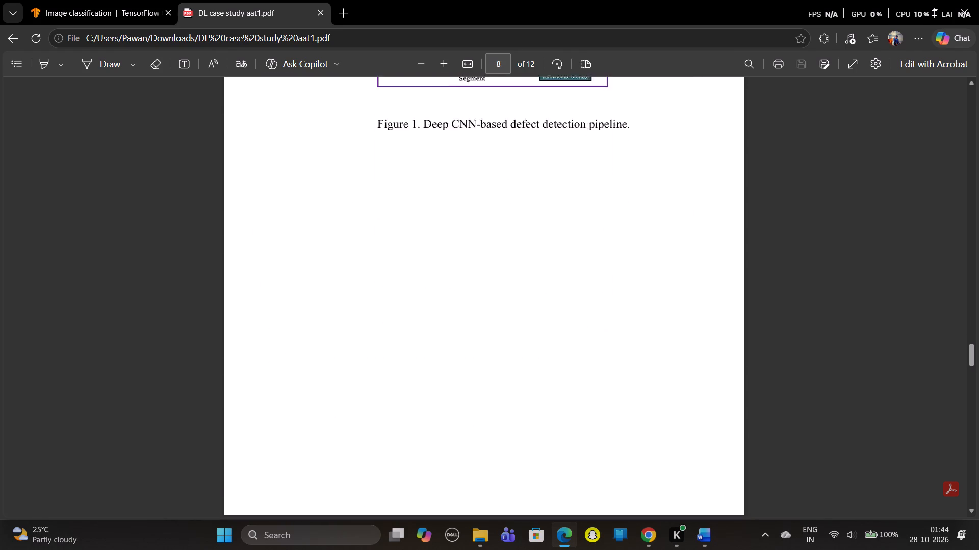
pyautogui.scroll(2, 349, 286)
pyautogui.scroll(-2, 349, 286)
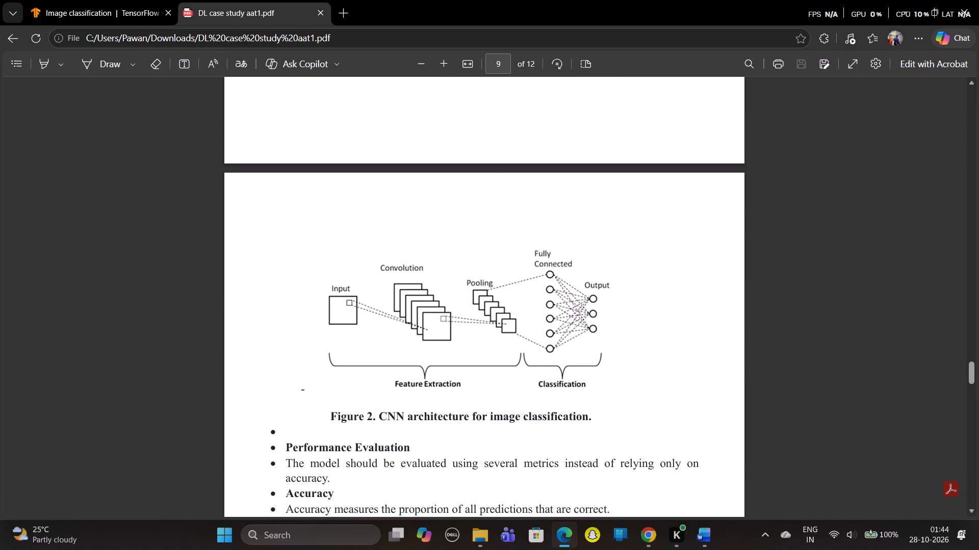
pyautogui.scroll(-2, 349, 286)
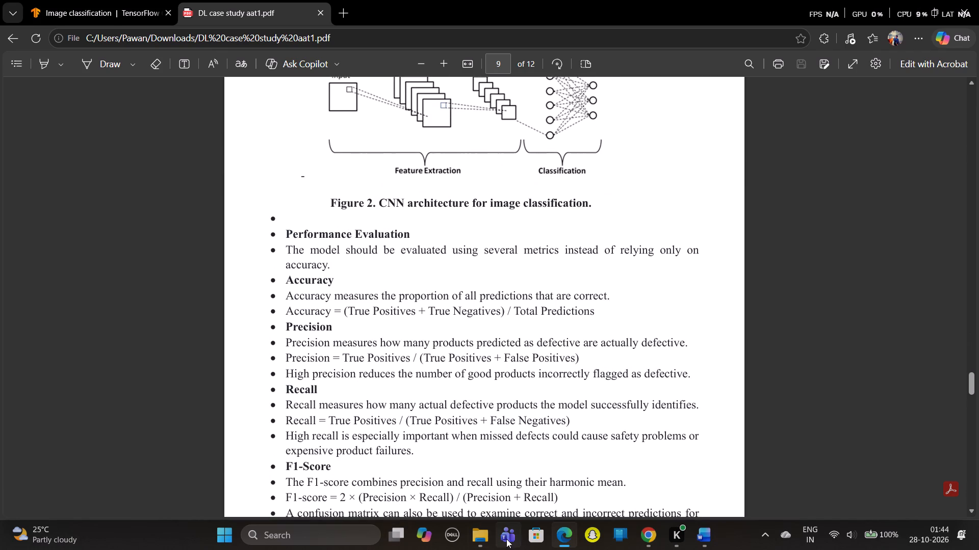
# Switch back to the Word case study and remove the stray dash list marker in front of the Figure 2 CNN architecture image.
pyautogui.click(703, 547)
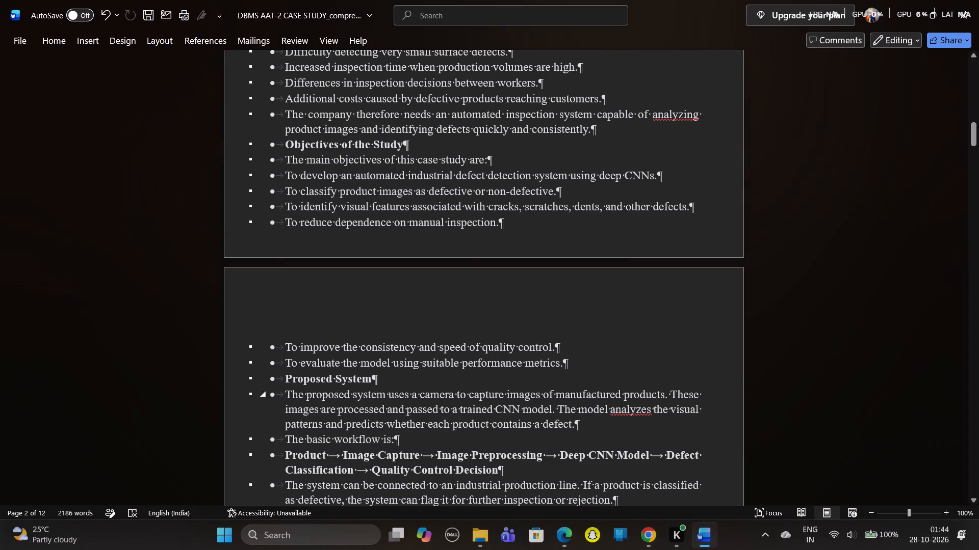
pyautogui.scroll(-7, 414, 349)
pyautogui.scroll(3, 414, 349)
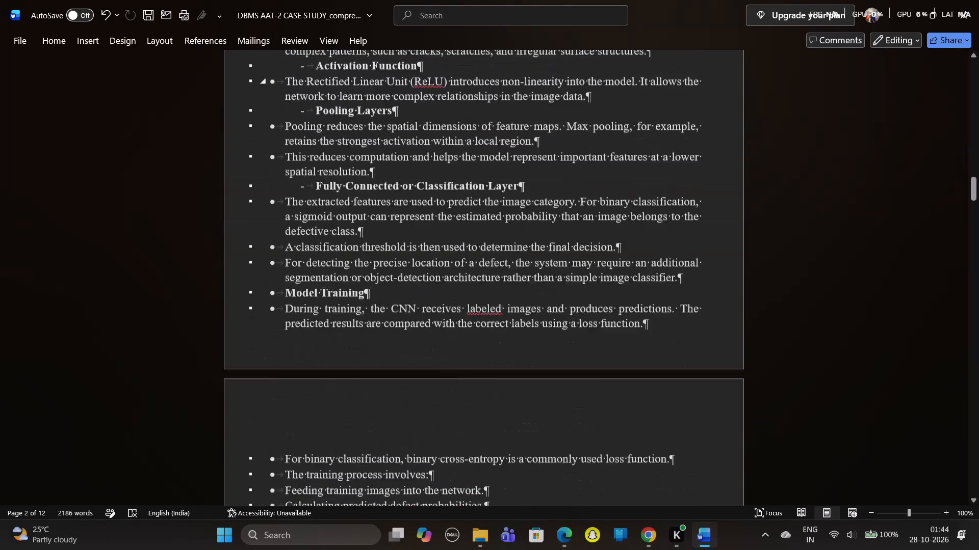
pyautogui.scroll(5, 414, 349)
pyautogui.scroll(-3, 414, 349)
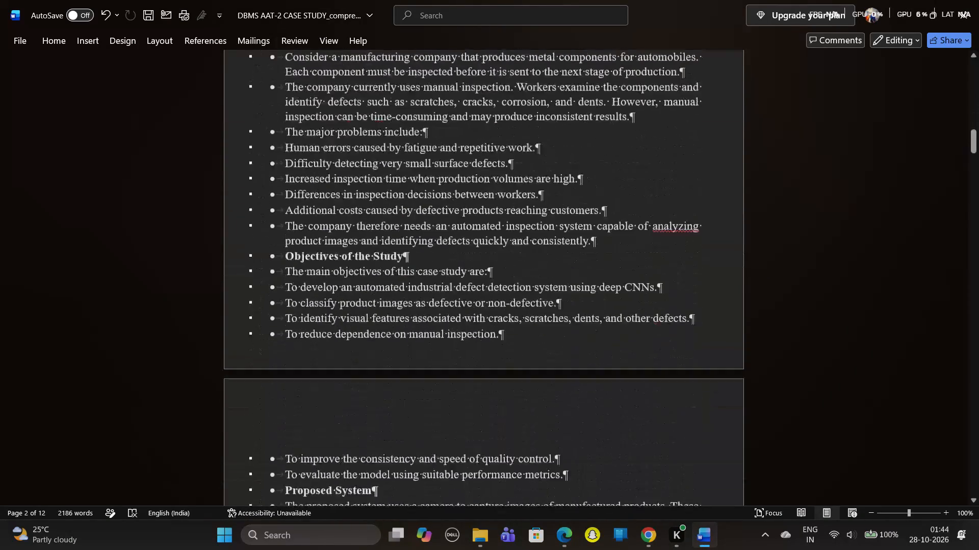
pyautogui.scroll(-7, 414, 349)
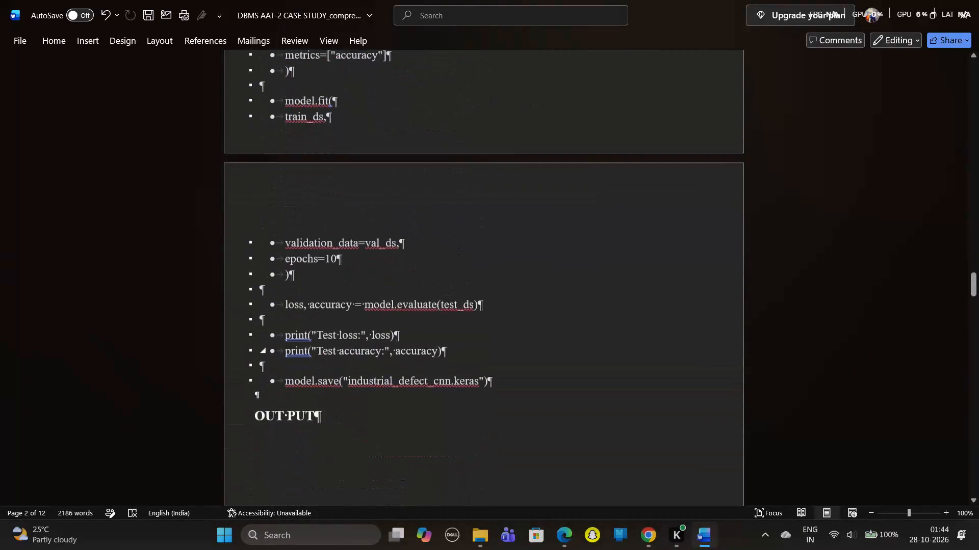
pyautogui.scroll(-7, 414, 349)
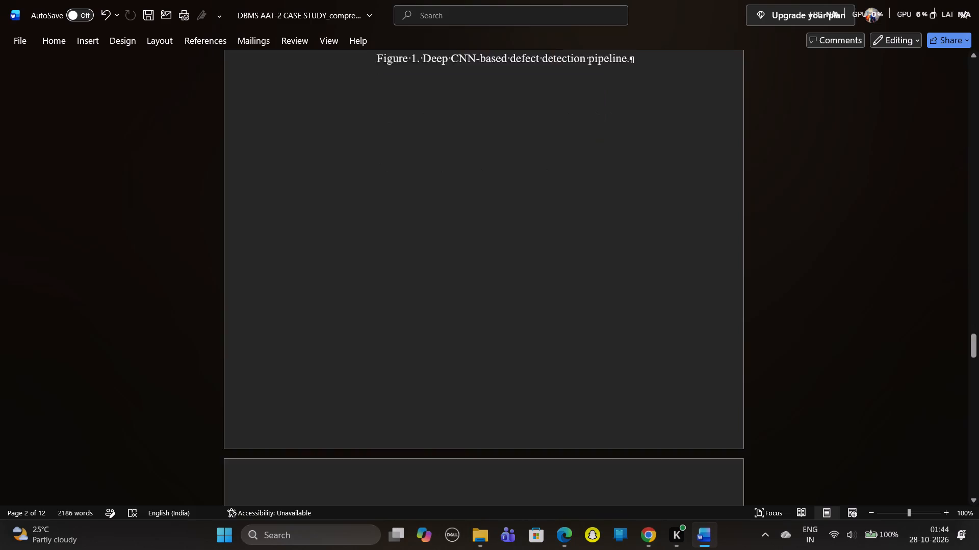
pyautogui.scroll(-3, 414, 349)
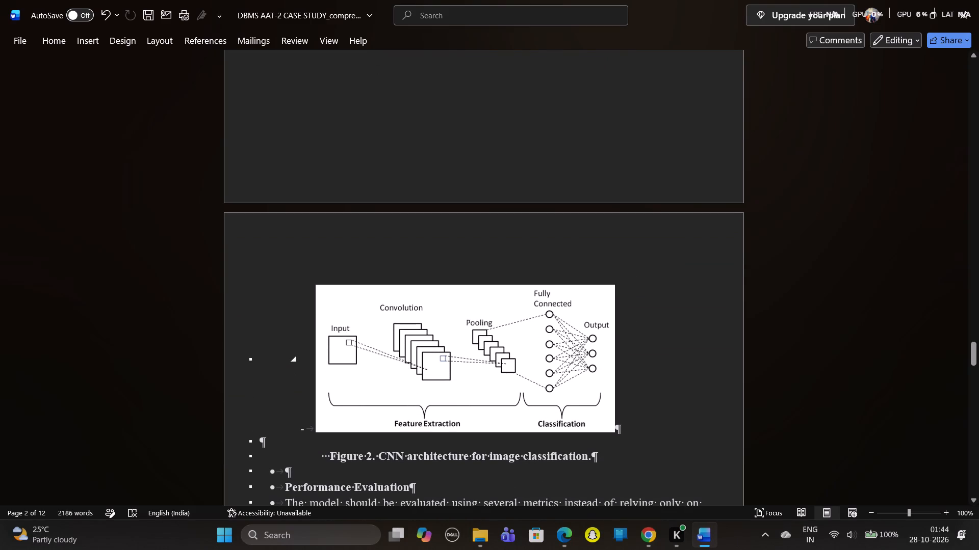
pyautogui.click(308, 293)
pyautogui.click(308, 293)
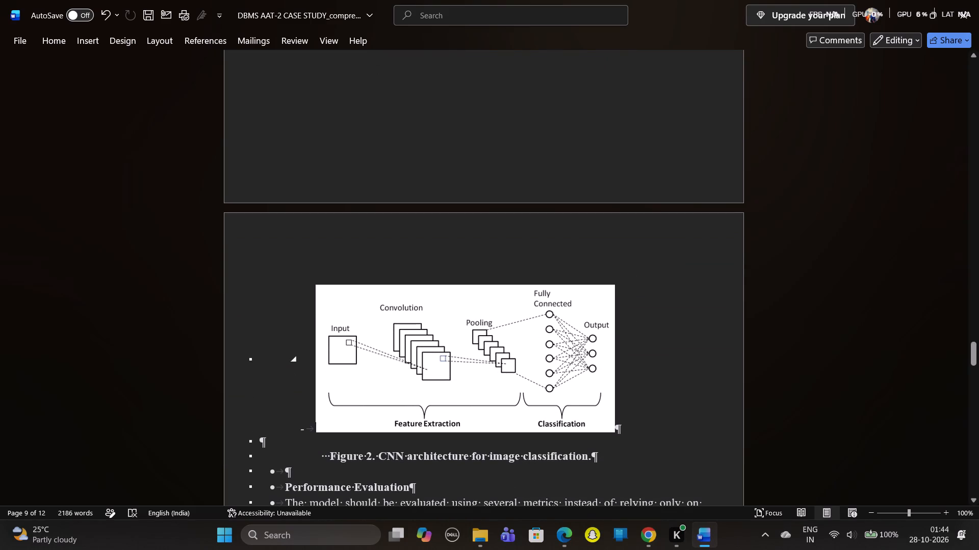
pyautogui.click(312, 288)
pyautogui.press('BackSpace')
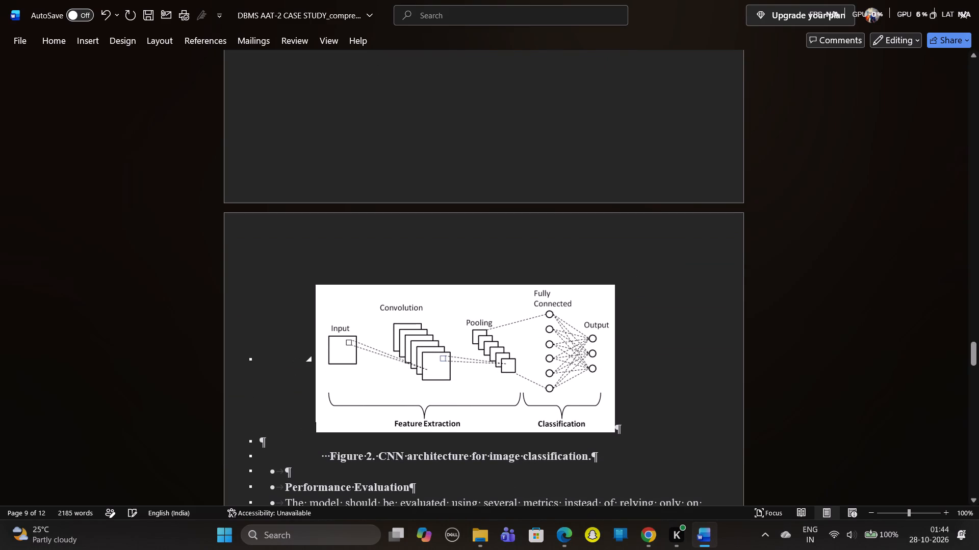
pyautogui.click(312, 288)
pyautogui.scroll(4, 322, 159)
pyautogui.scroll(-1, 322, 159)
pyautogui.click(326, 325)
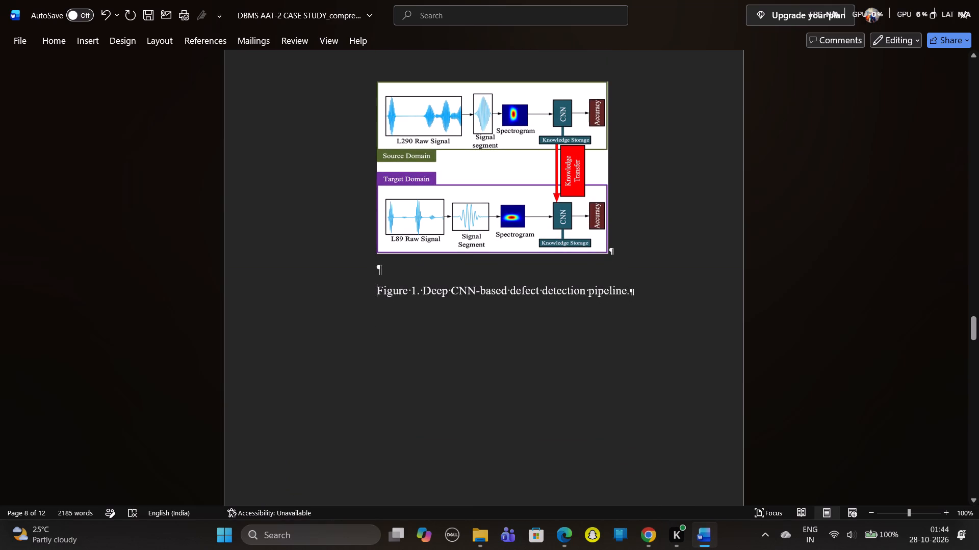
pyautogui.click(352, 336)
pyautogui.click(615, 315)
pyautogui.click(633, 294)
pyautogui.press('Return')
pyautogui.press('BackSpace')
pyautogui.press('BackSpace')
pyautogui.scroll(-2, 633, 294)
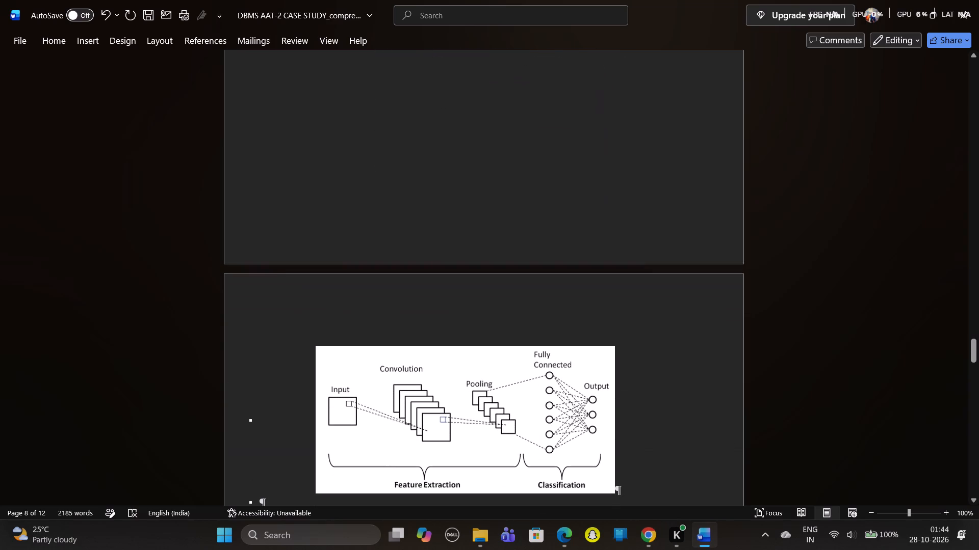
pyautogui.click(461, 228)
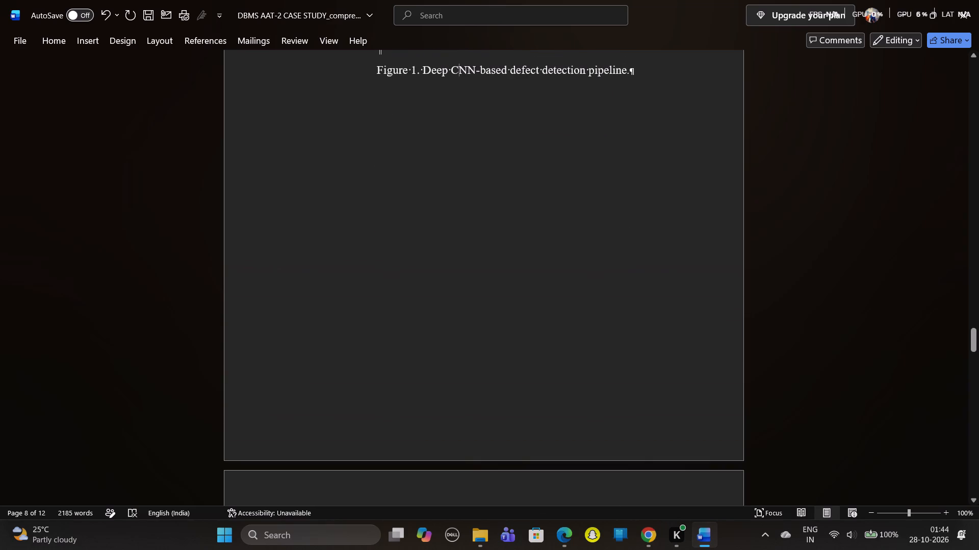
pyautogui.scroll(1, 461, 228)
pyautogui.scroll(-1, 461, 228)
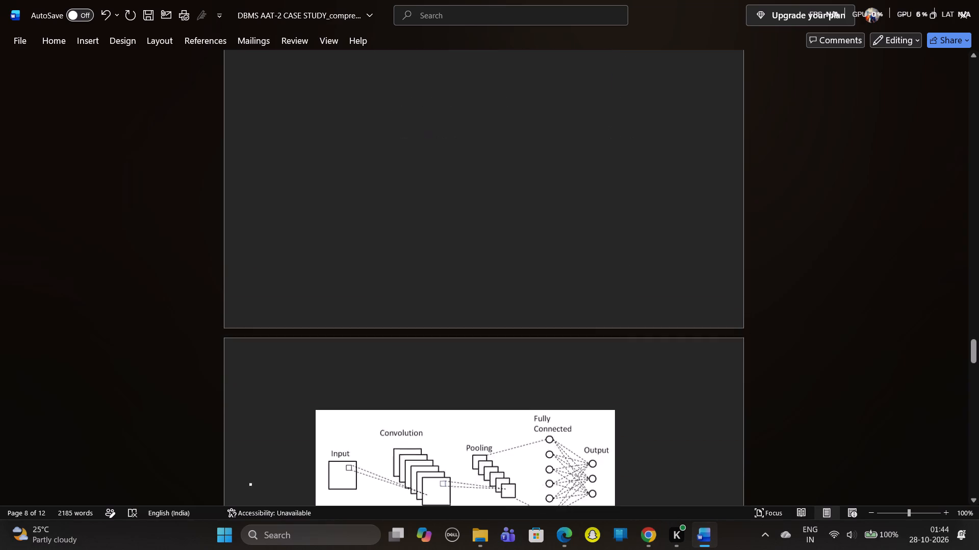
# Pull the Figure 2 CNN architecture image up to page 8 so it sits directly below the Figure 1 caption.
pyautogui.scroll(-1, 461, 228)
pyautogui.doubleClick(308, 141)
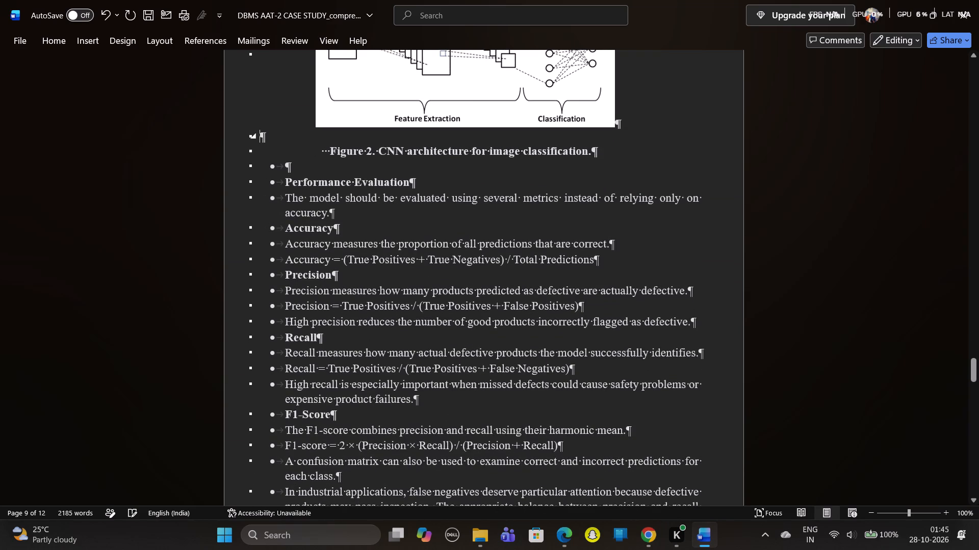
pyautogui.click(301, 92)
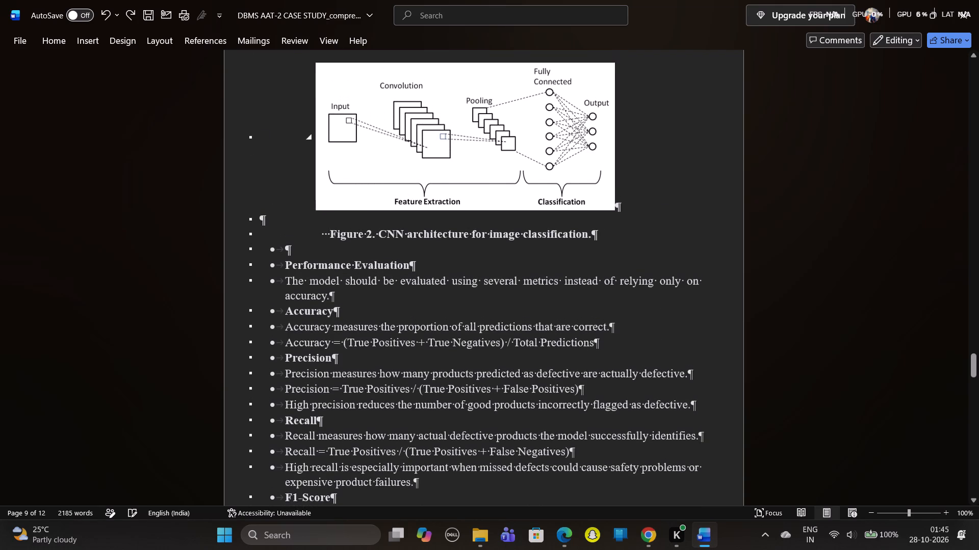
pyautogui.scroll(1, 393, 128)
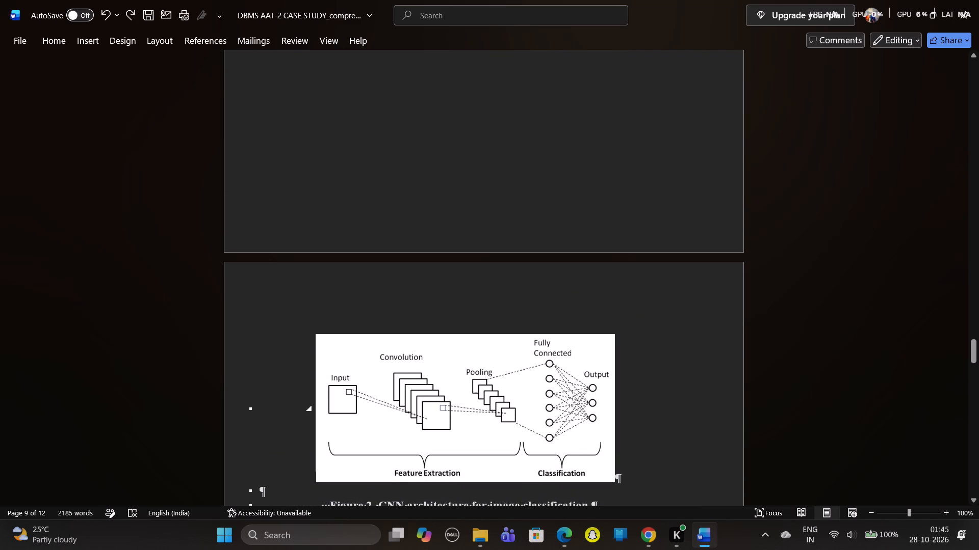
pyautogui.click(313, 338)
pyautogui.doubleClick(313, 338)
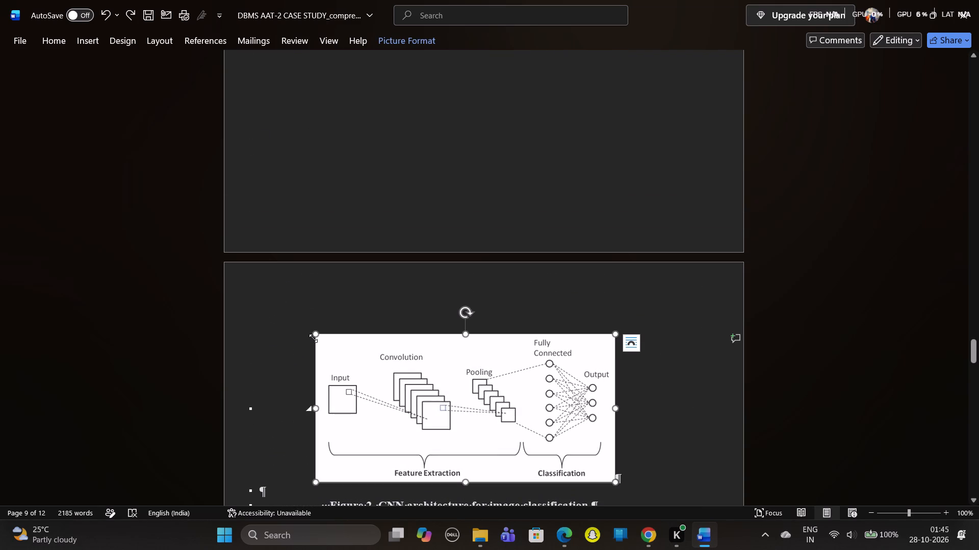
pyautogui.click(307, 344)
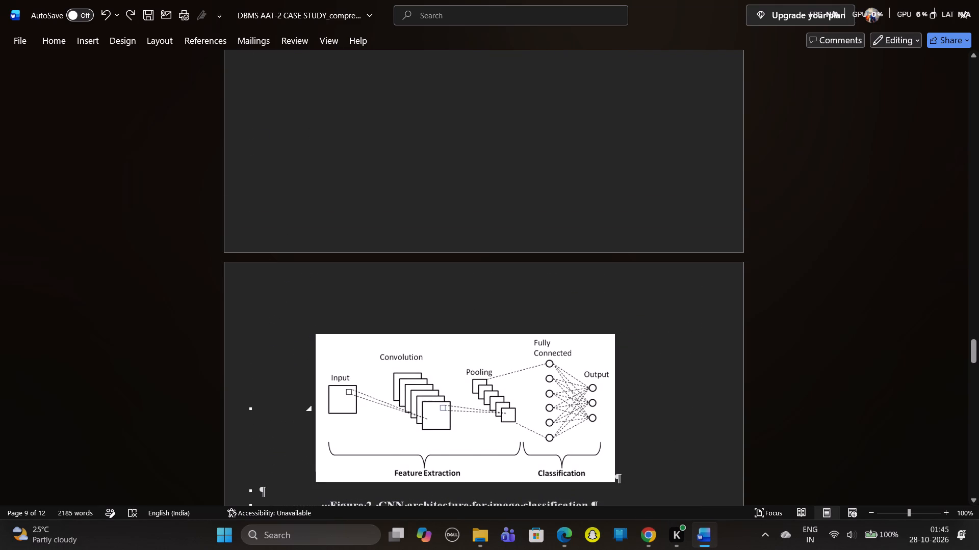
pyautogui.click(307, 342)
pyautogui.press('BackSpace')
pyautogui.press('BackSpace')
pyautogui.press('BackSpace')
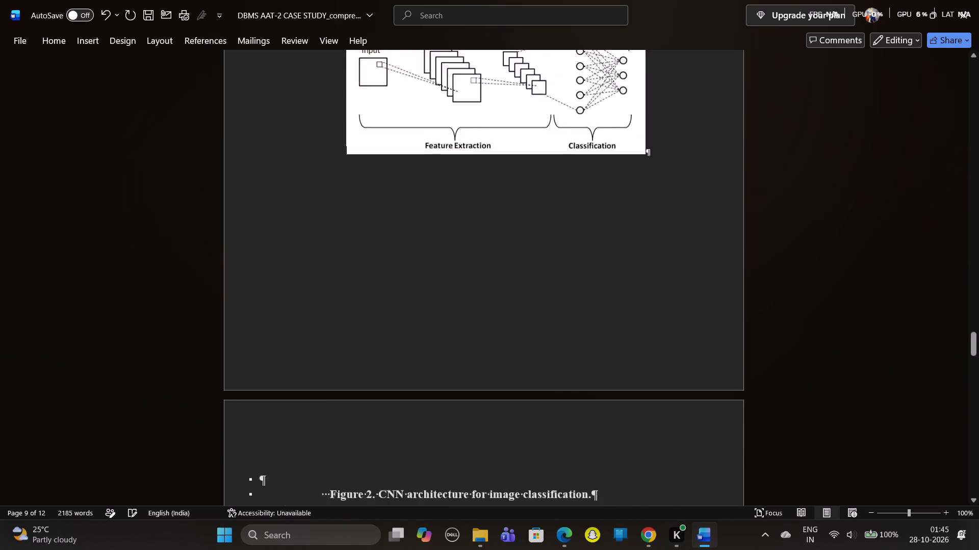
# Delete the period at the end of the Figure 1 caption, just before the CNN architecture image.
pyautogui.scroll(1, 307, 342)
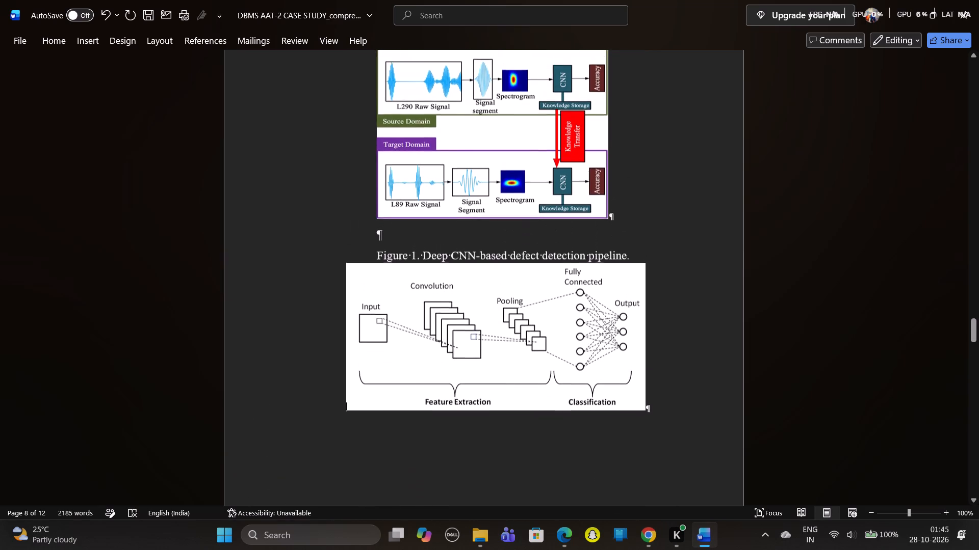
pyautogui.scroll(1, 307, 342)
pyautogui.scroll(-1, 307, 342)
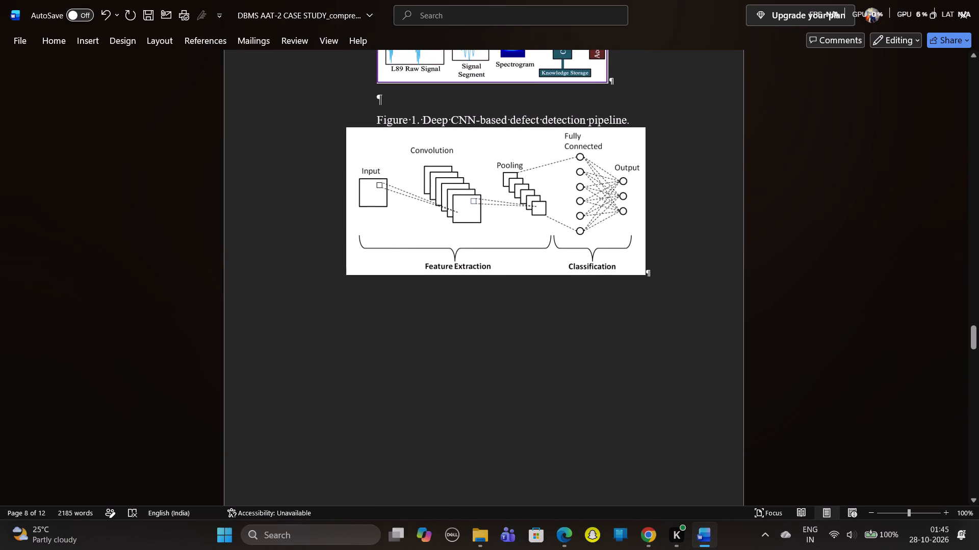
pyautogui.click(348, 321)
pyautogui.click(380, 311)
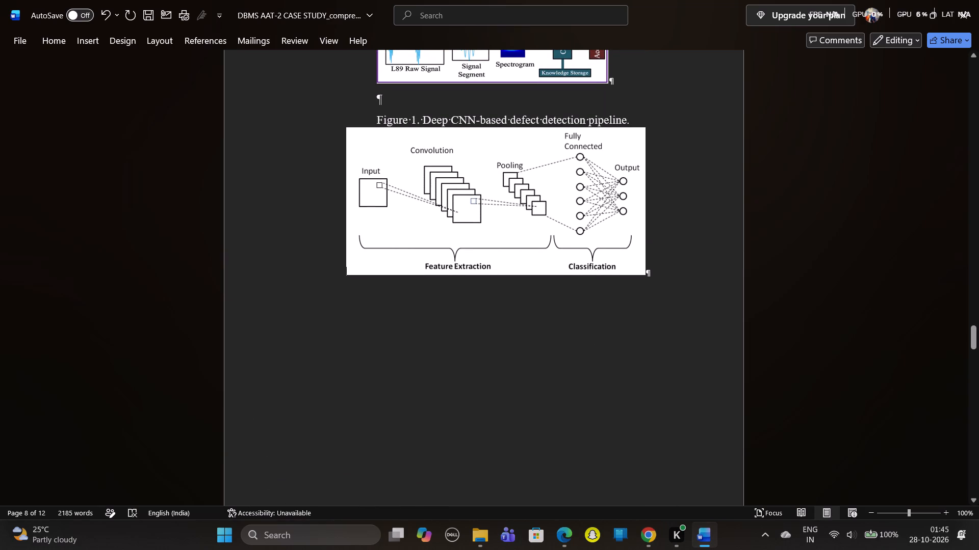
pyautogui.click(470, 305)
pyautogui.scroll(-3, 470, 305)
pyautogui.scroll(1, 470, 305)
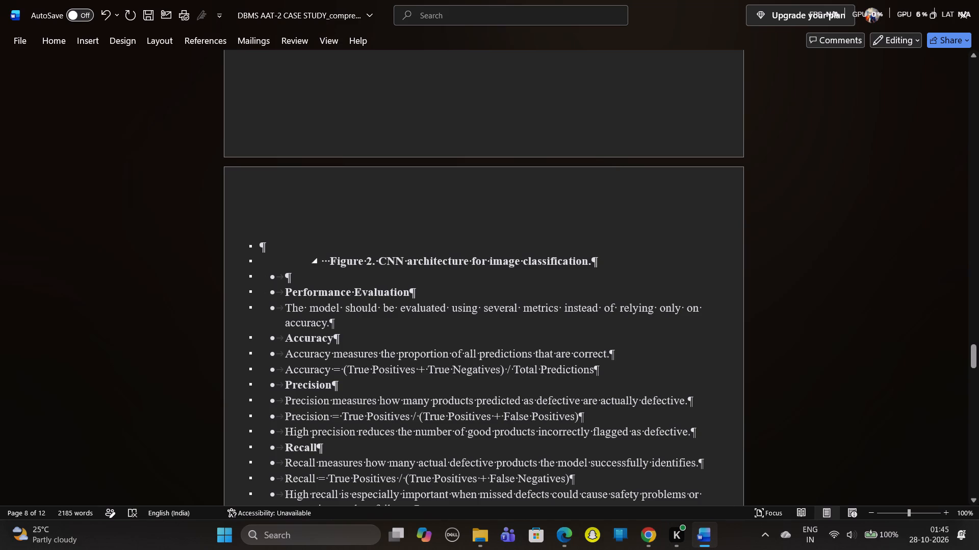
pyautogui.press('BackSpace')
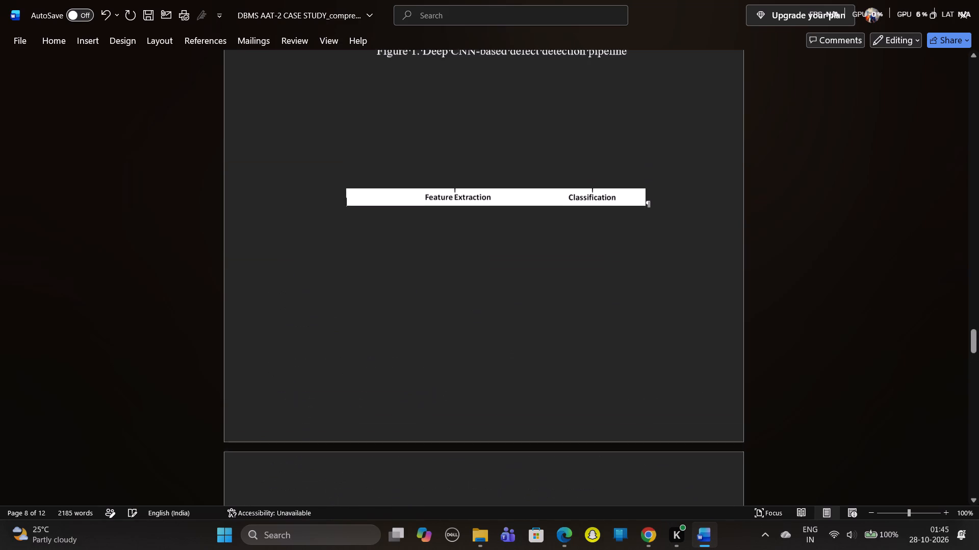
# Delete the empty paragraph above the Figure 2 caption on page 9.
pyautogui.scroll(-1, 281, 245)
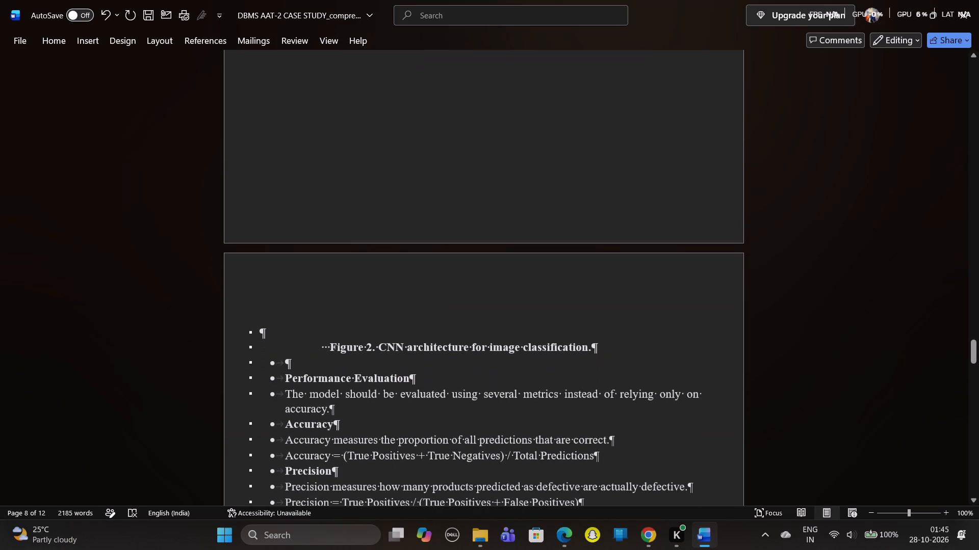
pyautogui.click(273, 336)
pyautogui.press('BackSpace')
pyautogui.press('BackSpace')
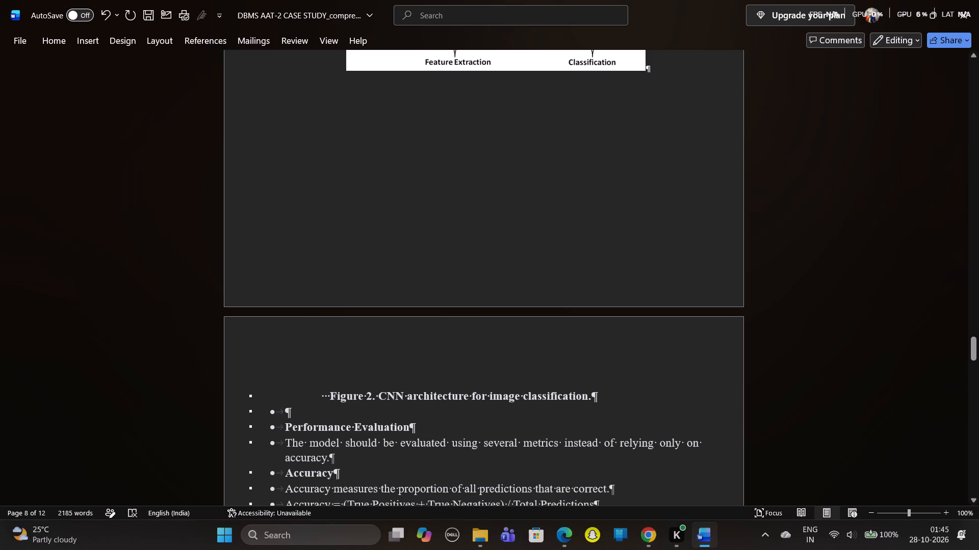
# Pull the Figure 2 caption up to page 8 and place it on its own line under the CNN architecture image.
pyautogui.click(315, 395)
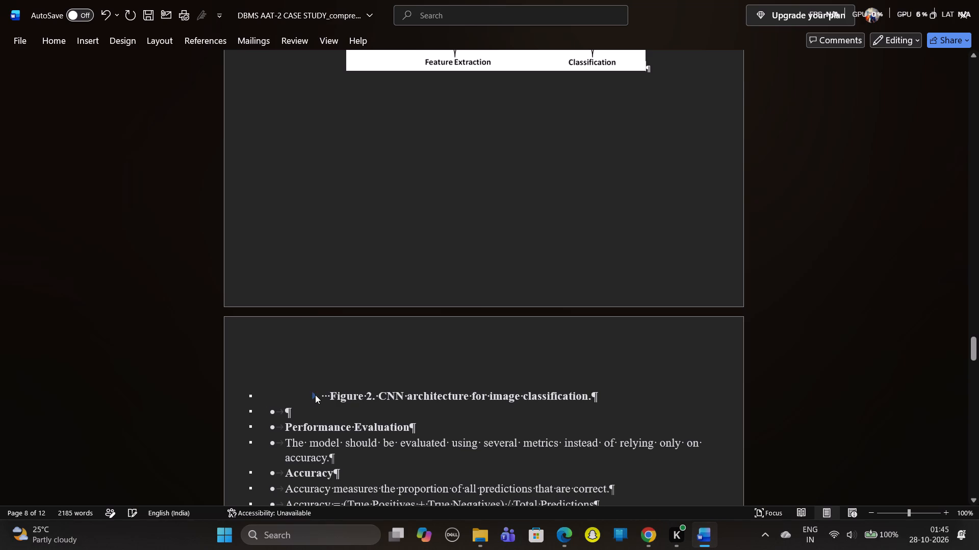
pyautogui.click(318, 395)
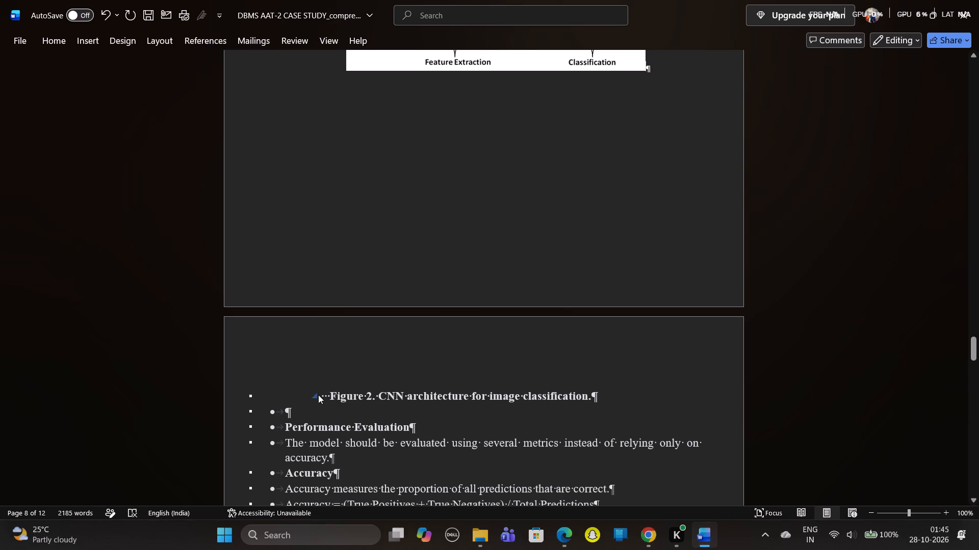
pyautogui.click(318, 395)
pyautogui.press('BackSpace')
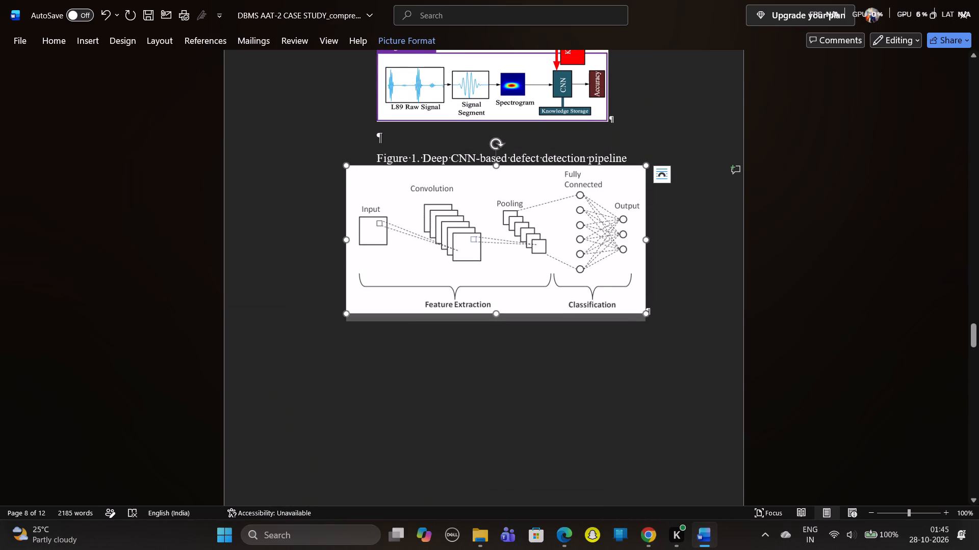
pyautogui.moveTo(425, 260); pyautogui.dragTo(437, 292)
pyautogui.scroll(-1, 437, 292)
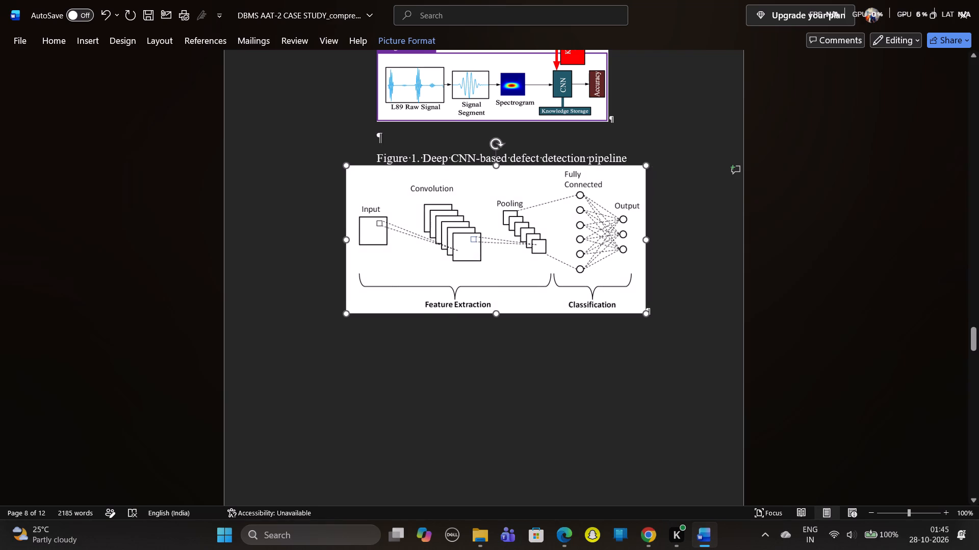
pyautogui.scroll(-1, 437, 292)
pyautogui.rightClick(437, 292)
pyautogui.click(301, 189)
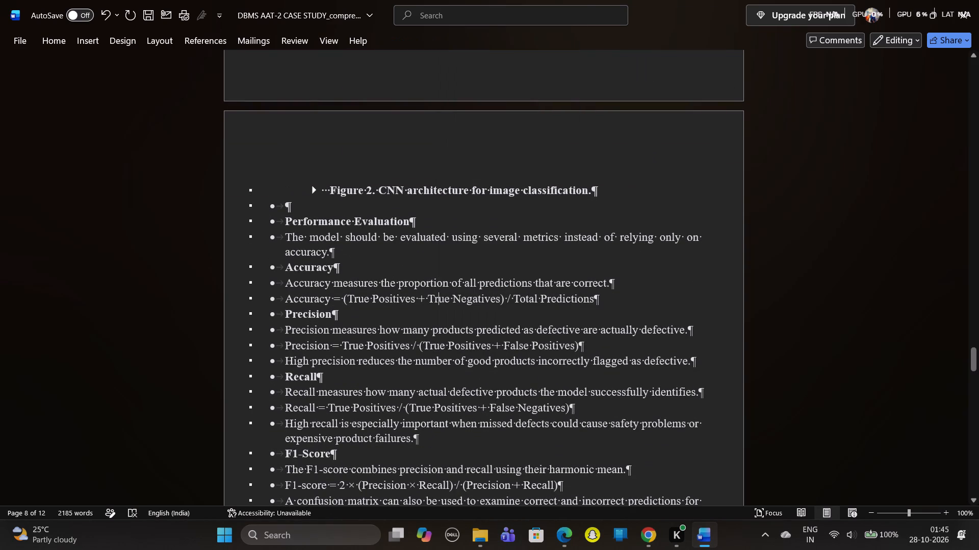
pyautogui.click(301, 189)
pyautogui.press('BackSpace')
pyautogui.press('BackSpace')
pyautogui.press('BackSpace')
pyautogui.press('BackSpace')
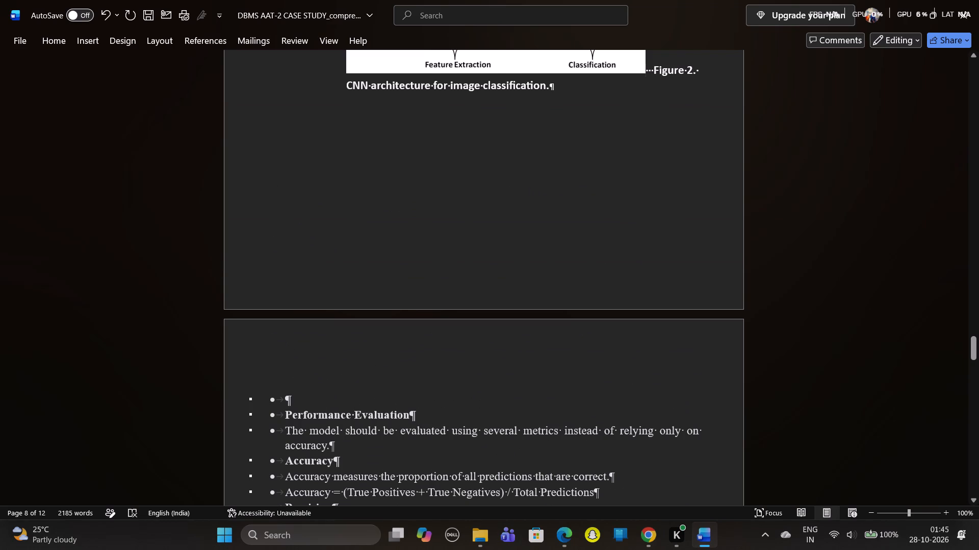
pyautogui.press('Return')
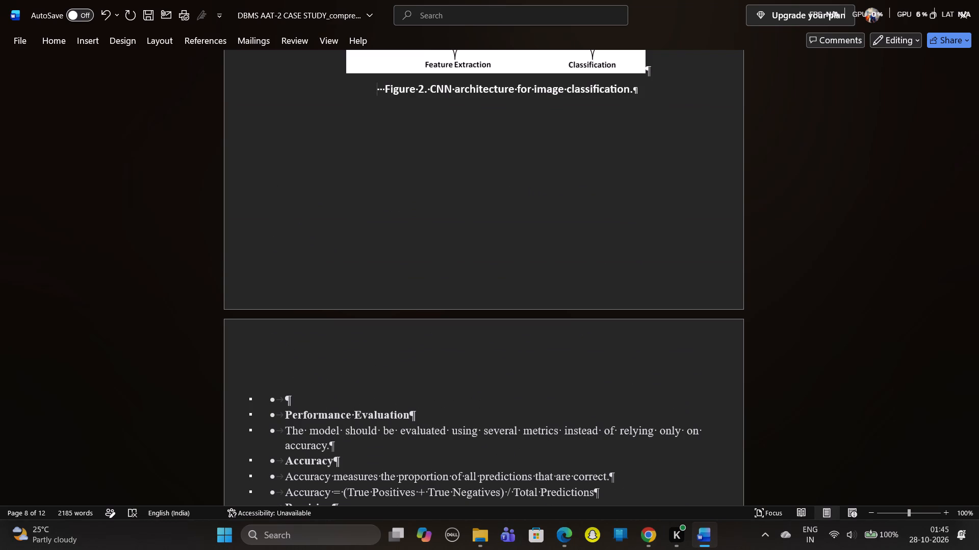
# Delete the empty bulleted paragraph above the Performance Evaluation heading.
pyautogui.scroll(1, 301, 189)
pyautogui.scroll(-3, 291, 217)
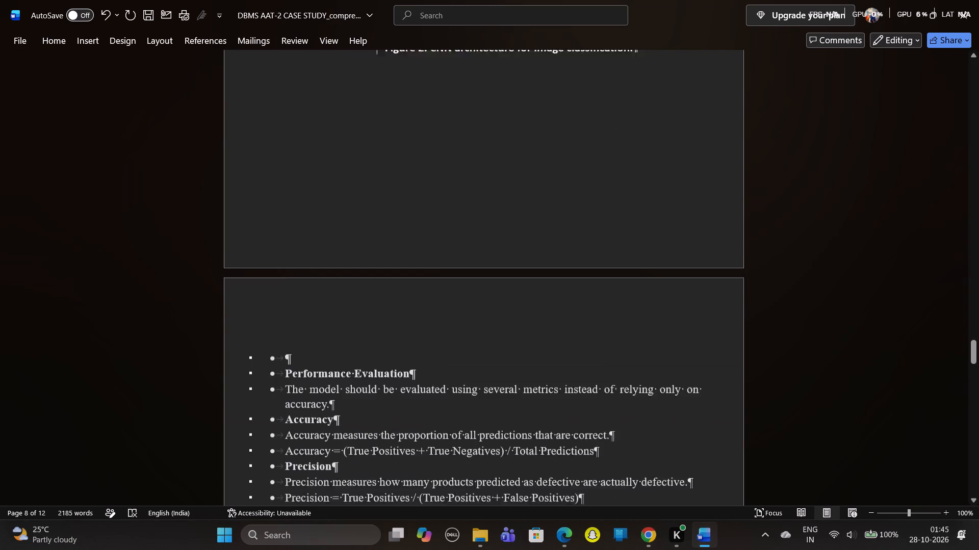
pyautogui.click(277, 233)
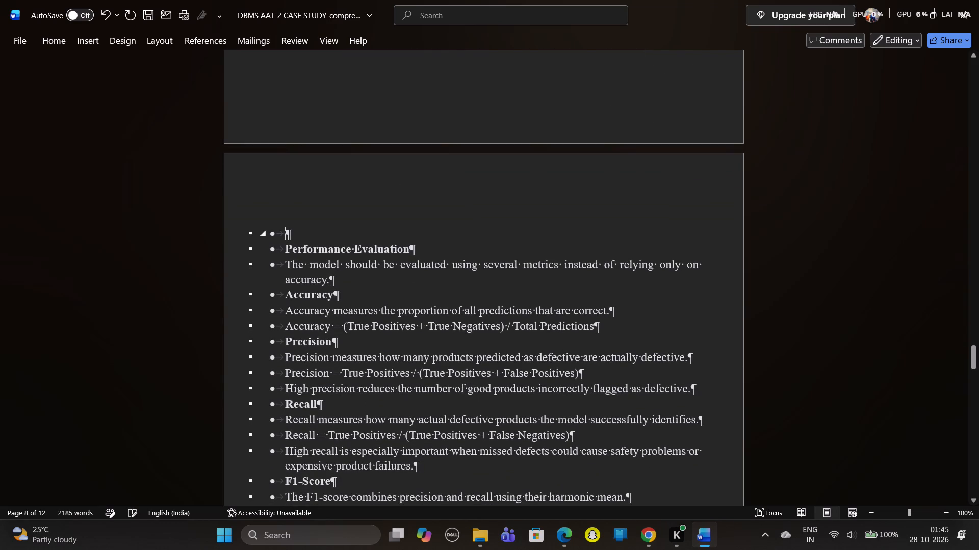
pyautogui.press('BackSpace')
pyautogui.press('BackSpace')
pyautogui.press('BackSpace')
pyautogui.press('BackSpace')
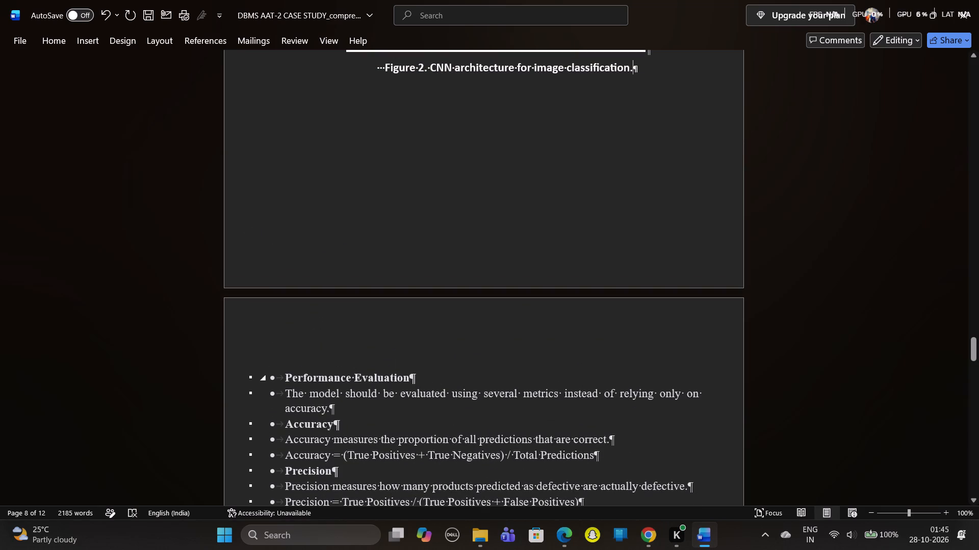
# Remove the Performance Evaluation heading's bullet and pull the heading up to its own line below the Figure 2 caption on page 8.
pyautogui.click(275, 378)
pyautogui.press('BackSpace')
pyautogui.press('BackSpace')
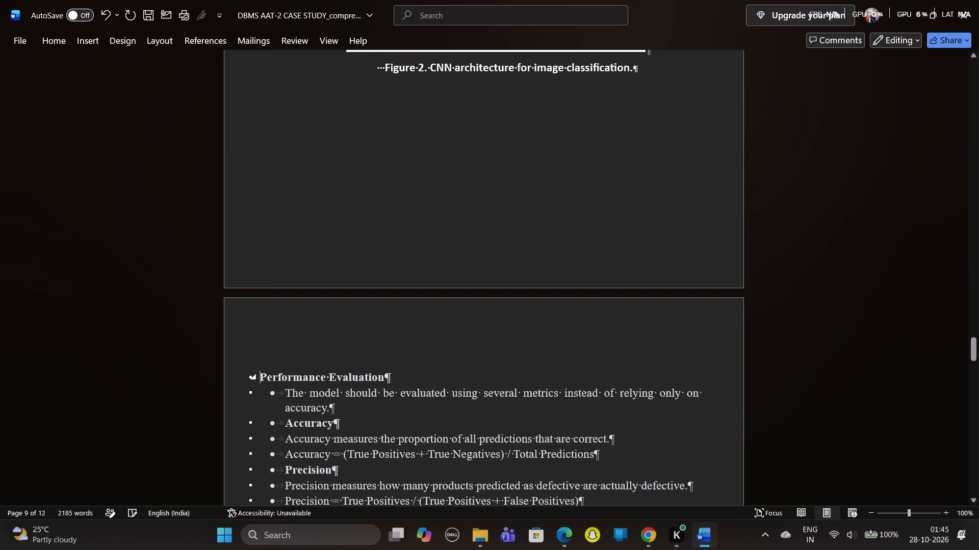
pyautogui.press('BackSpace')
pyautogui.press('BackSpace')
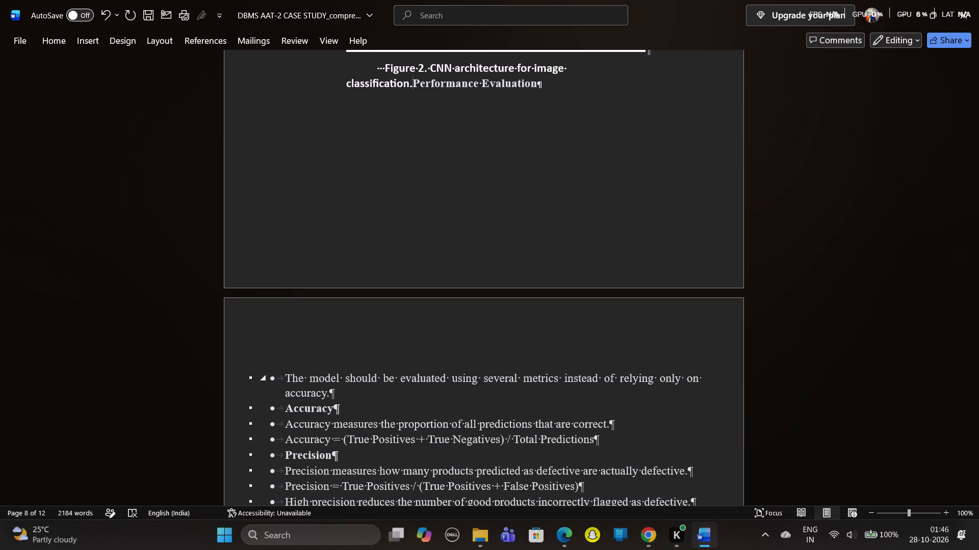
pyautogui.press('Return')
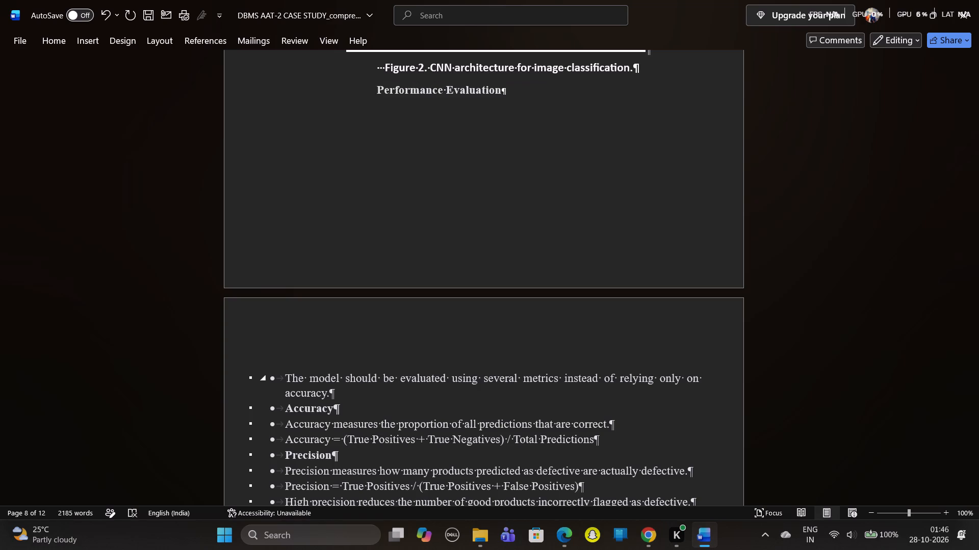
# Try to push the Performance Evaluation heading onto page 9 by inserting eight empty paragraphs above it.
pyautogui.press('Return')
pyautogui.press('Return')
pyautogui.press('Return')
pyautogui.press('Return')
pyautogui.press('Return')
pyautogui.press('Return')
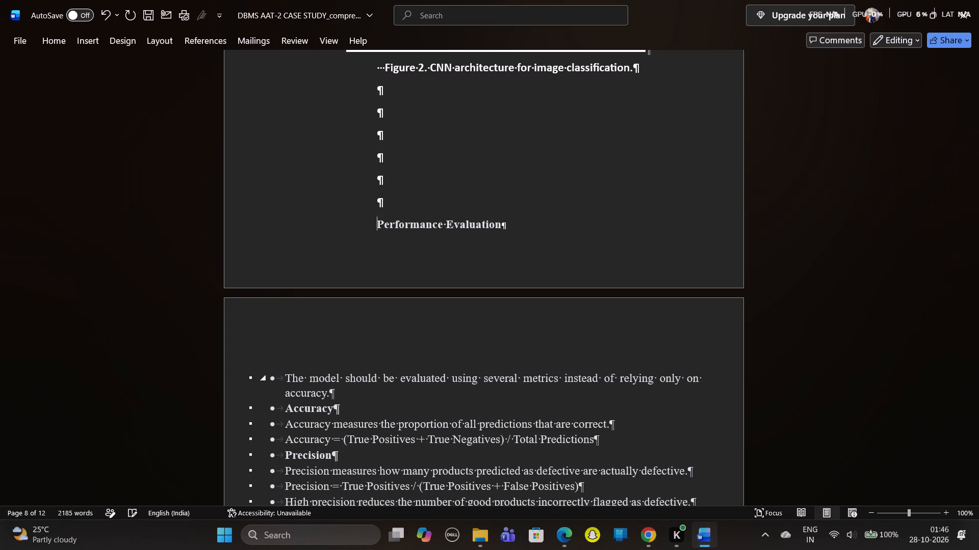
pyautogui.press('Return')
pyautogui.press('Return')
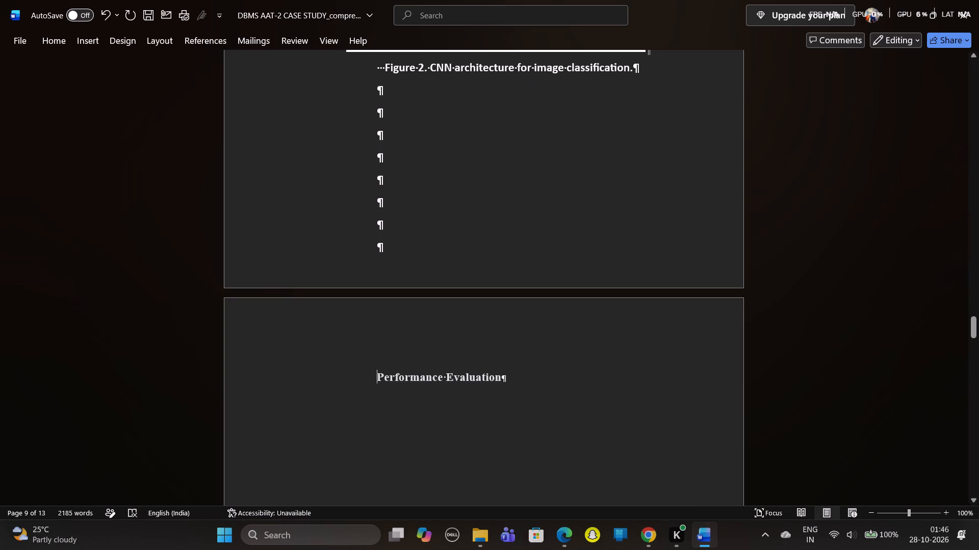
# Undo the inserted empty paragraphs and the heading's move, back to Performance Evaluation at the top of page 9.
pyautogui.hotkey('ctrl', 'z')
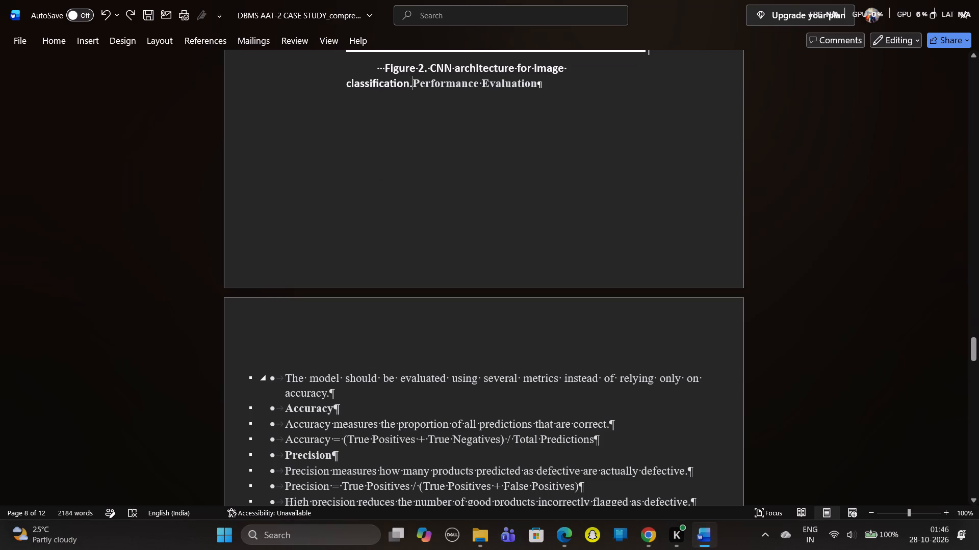
pyautogui.hotkey('ctrl', 'z')
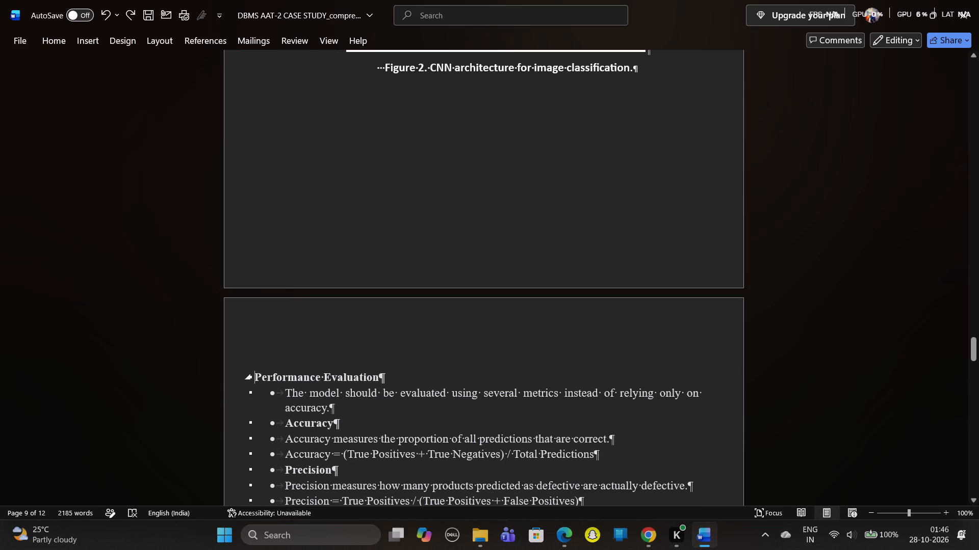
# Print the case study to PDF in Downloads, replacing the existing file DL case study aat1.
pyautogui.scroll(3, 275, 378)
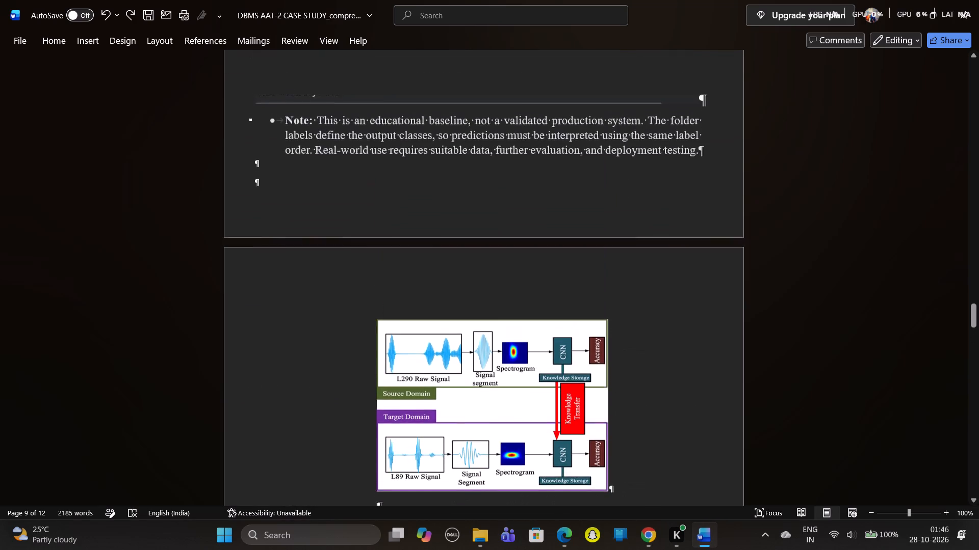
pyautogui.scroll(-1, 275, 378)
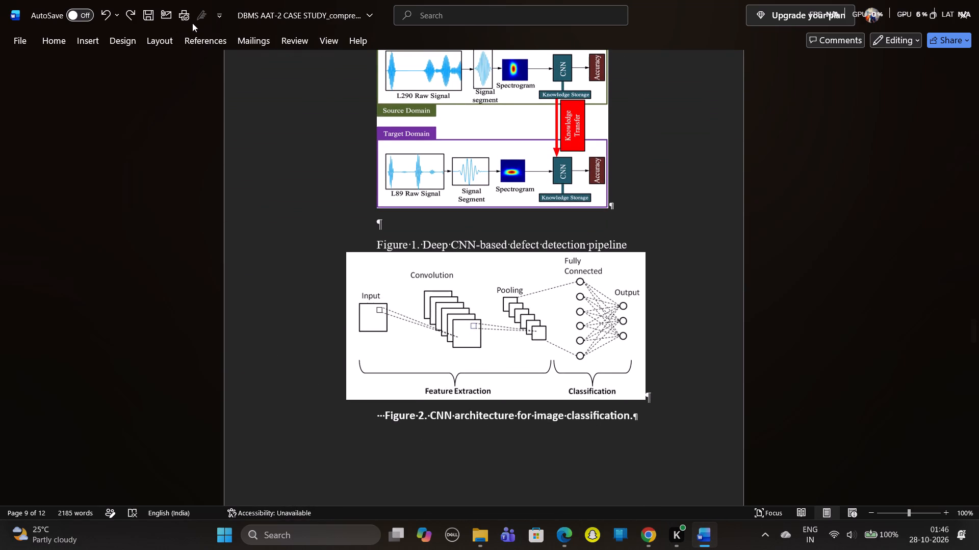
pyautogui.click(192, 23)
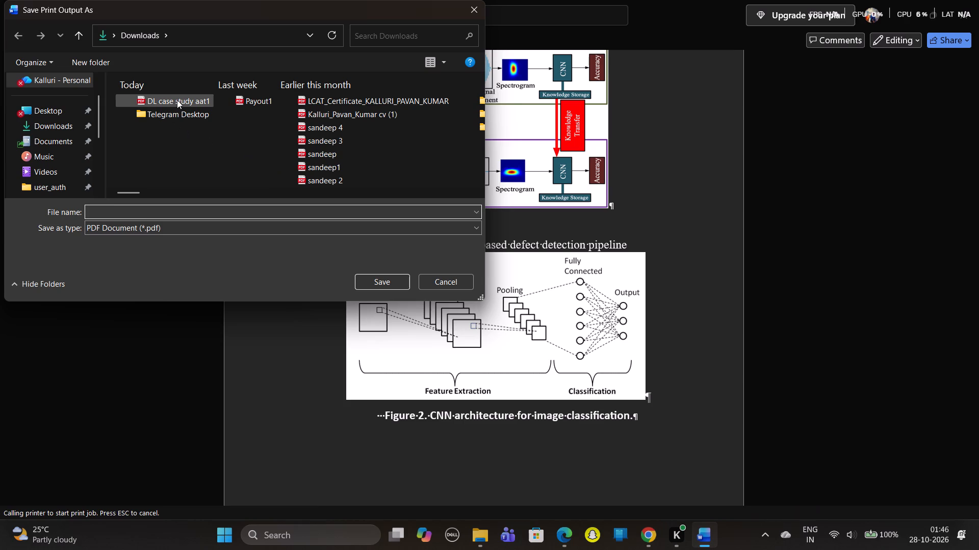
pyautogui.click(177, 100)
pyautogui.click(380, 279)
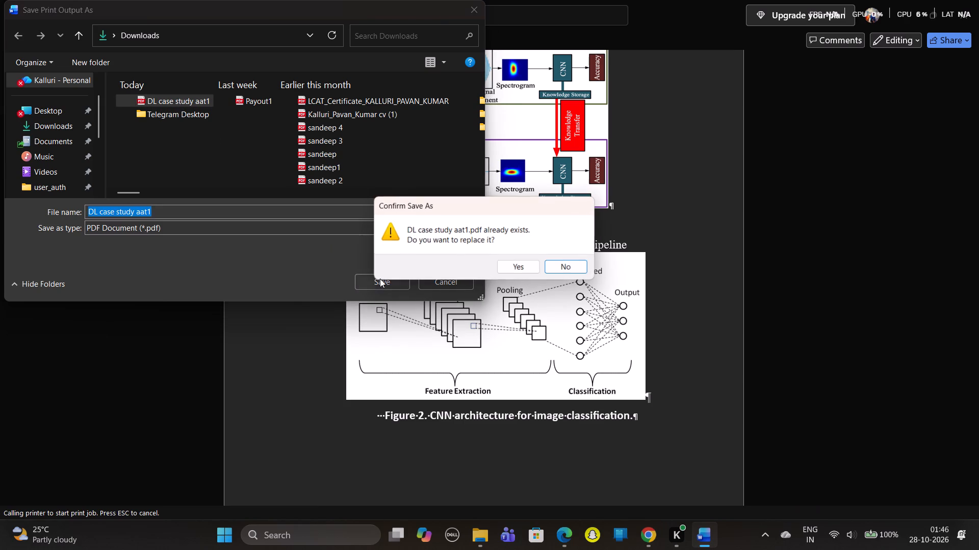
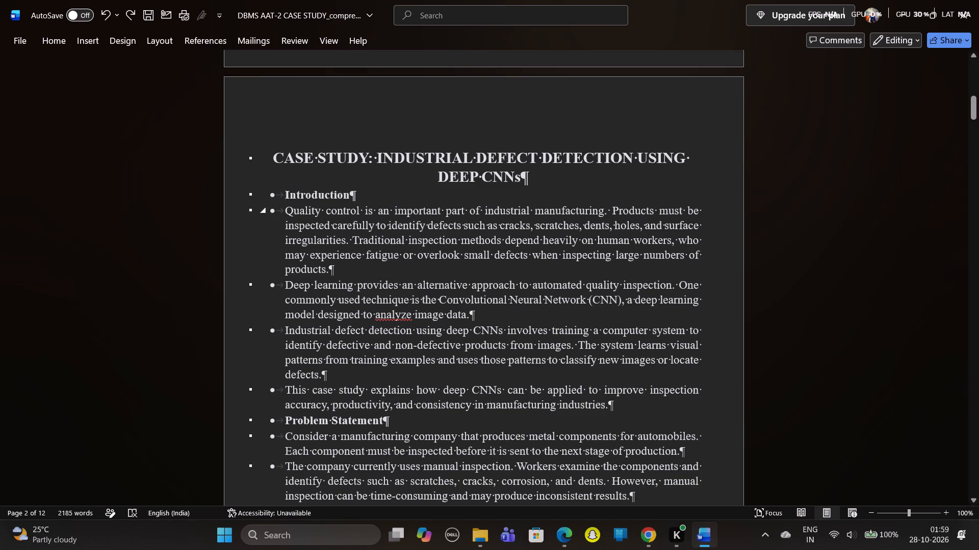
pyautogui.click(288, 195)
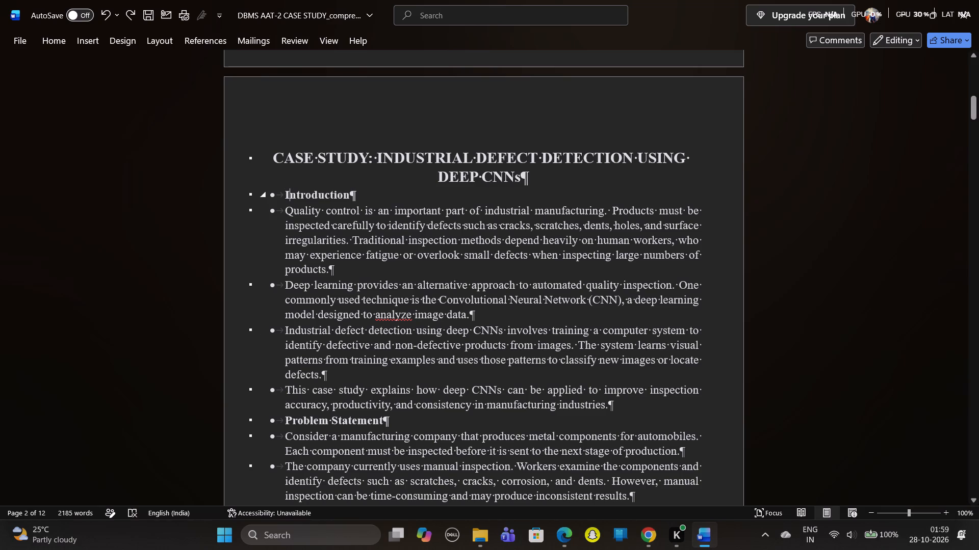
pyautogui.click(287, 194)
pyautogui.click(285, 194)
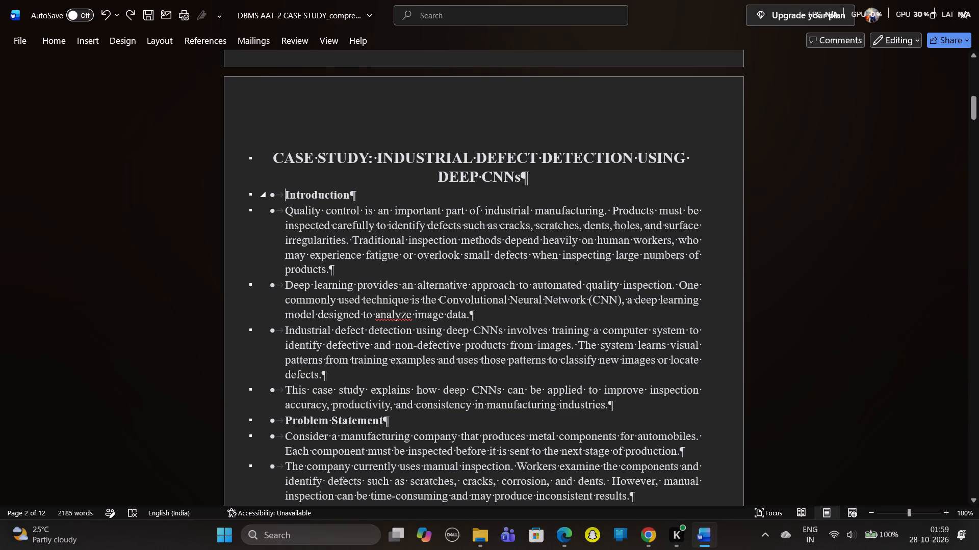
pyautogui.moveTo(285, 194); pyautogui.dragTo(455, 549)
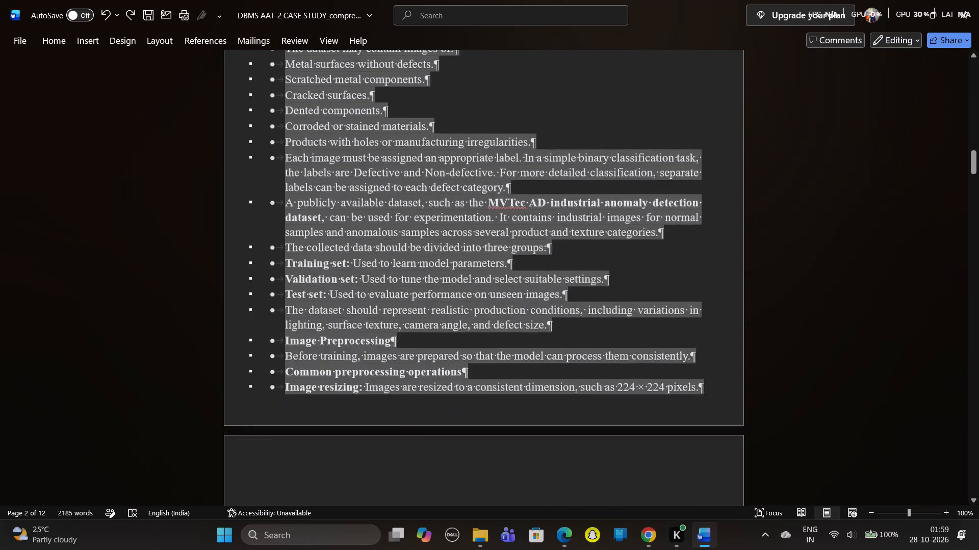
pyautogui.moveTo(455, 549); pyautogui.dragTo(456, 549)
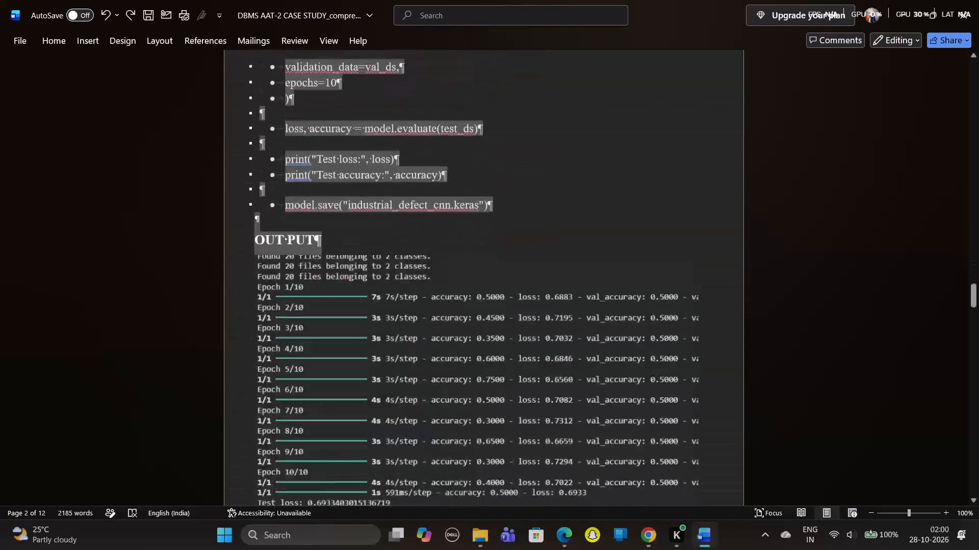
pyautogui.moveTo(456, 549); pyautogui.dragTo(571, 549)
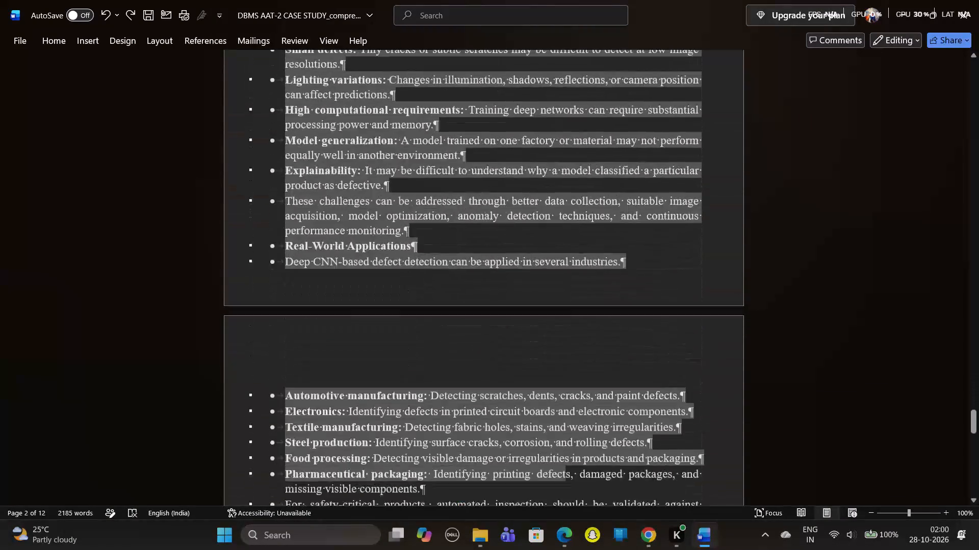
pyautogui.moveTo(571, 549); pyautogui.dragTo(636, 549)
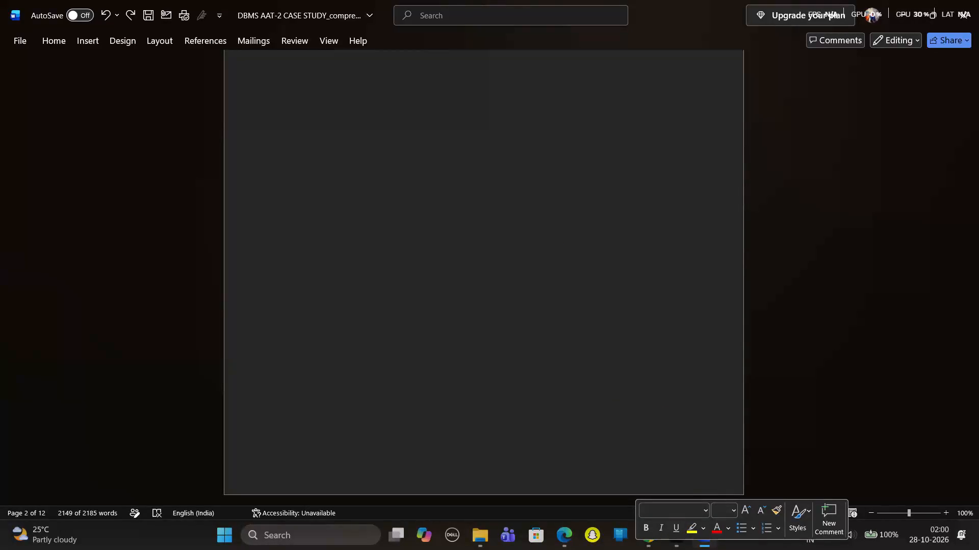
pyautogui.press('BackSpace')
# Add two new lines below the Deep CNNs title and paste the copied payroll case study there.
pyautogui.scroll(1, 636, 549)
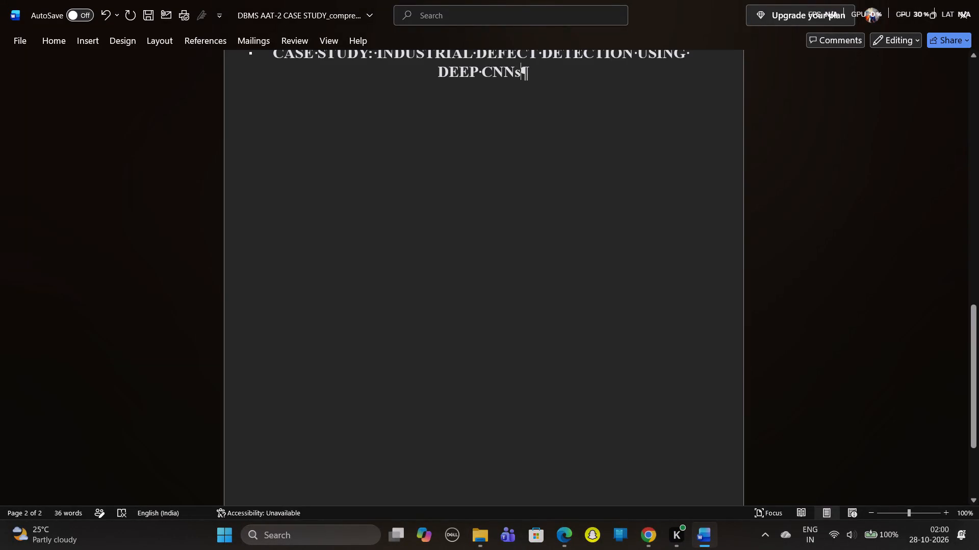
pyautogui.press('Return')
pyautogui.press('Return')
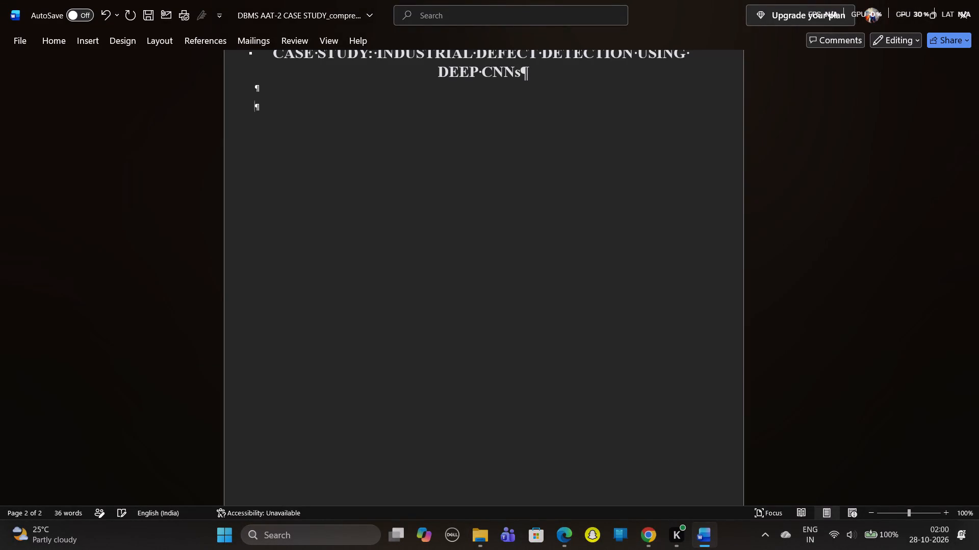
pyautogui.hotkey('ctrl', 'v')
# Delete the old "Case Study: Industrial Defect Detection Using Deep CNNs" title above the pasted payroll case study.
pyautogui.scroll(5, 586, 146)
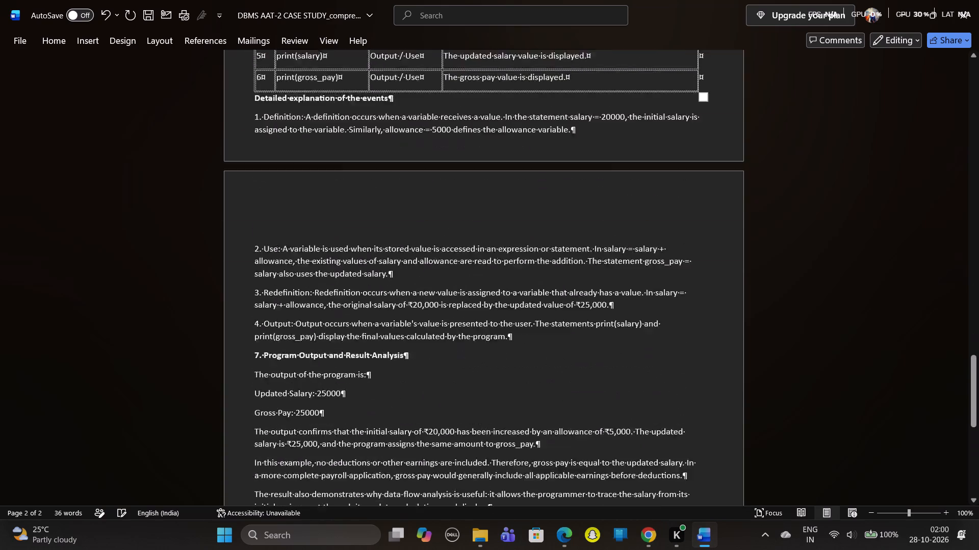
pyautogui.scroll(3, 586, 146)
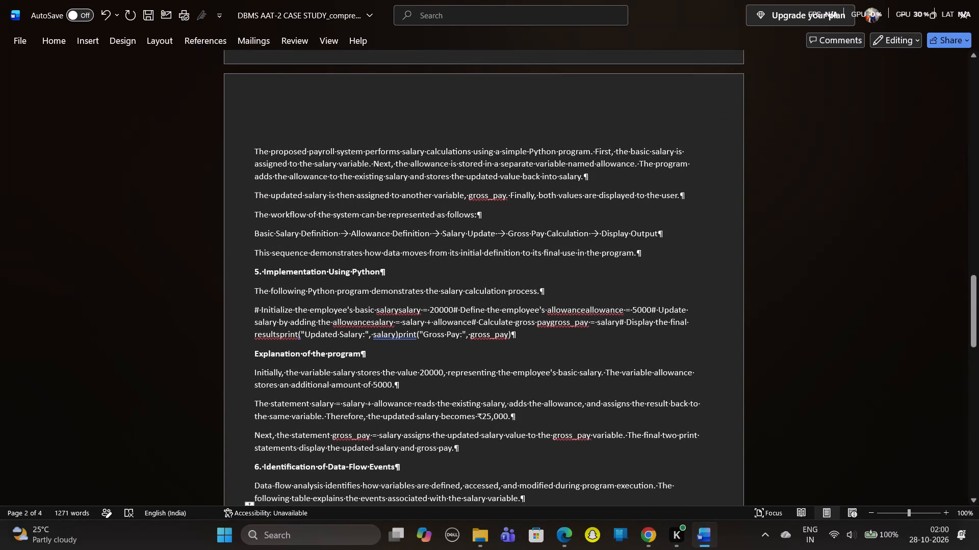
pyautogui.scroll(5, 586, 146)
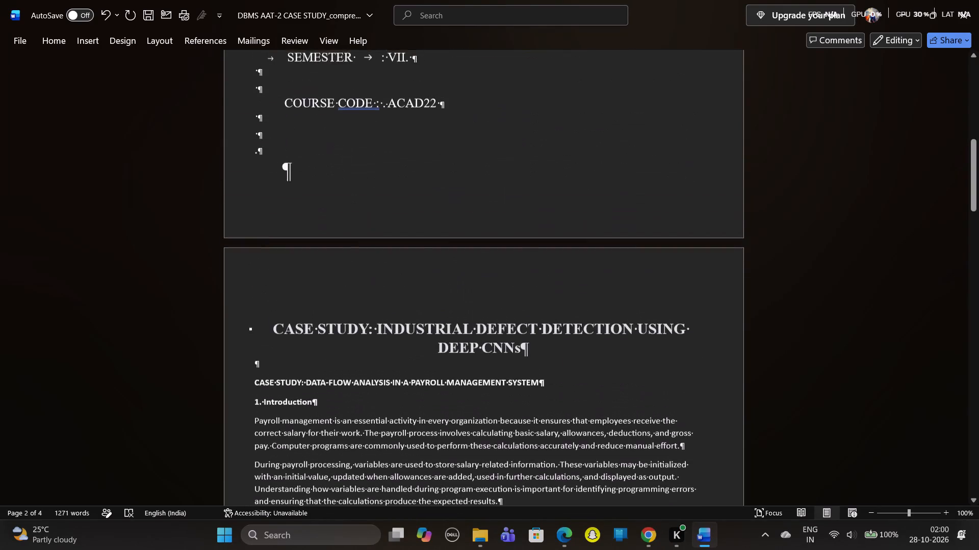
pyautogui.scroll(-1, 586, 146)
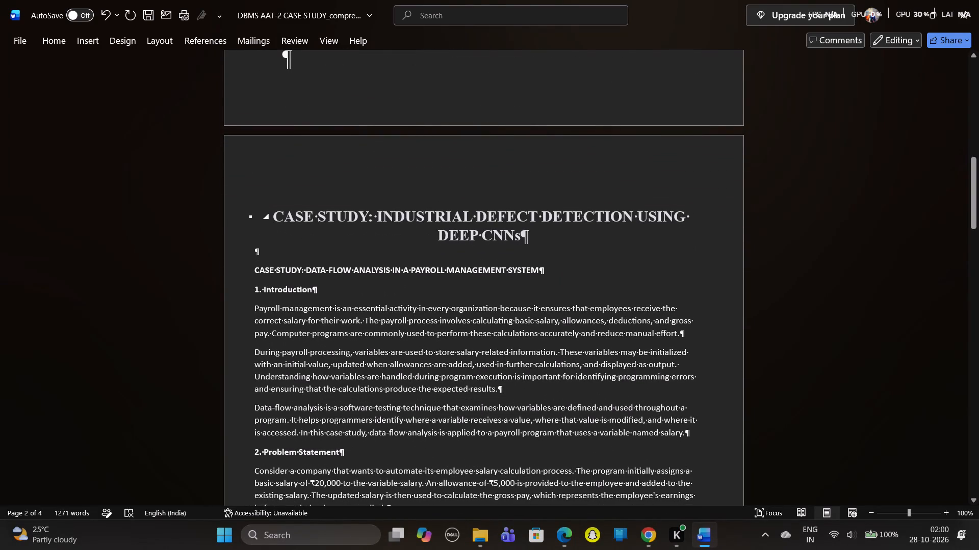
pyautogui.click(277, 217)
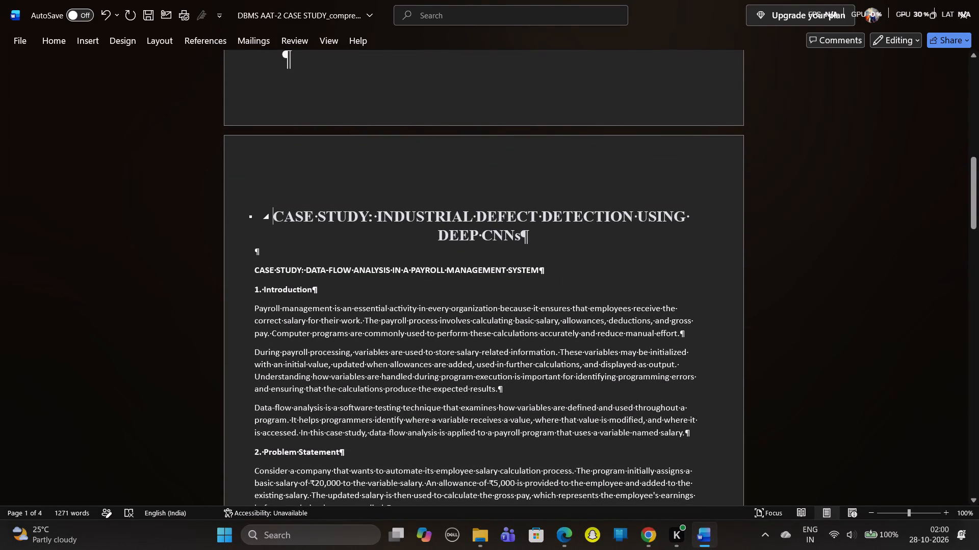
pyautogui.click(276, 216)
pyautogui.moveTo(276, 216); pyautogui.dragTo(357, 220)
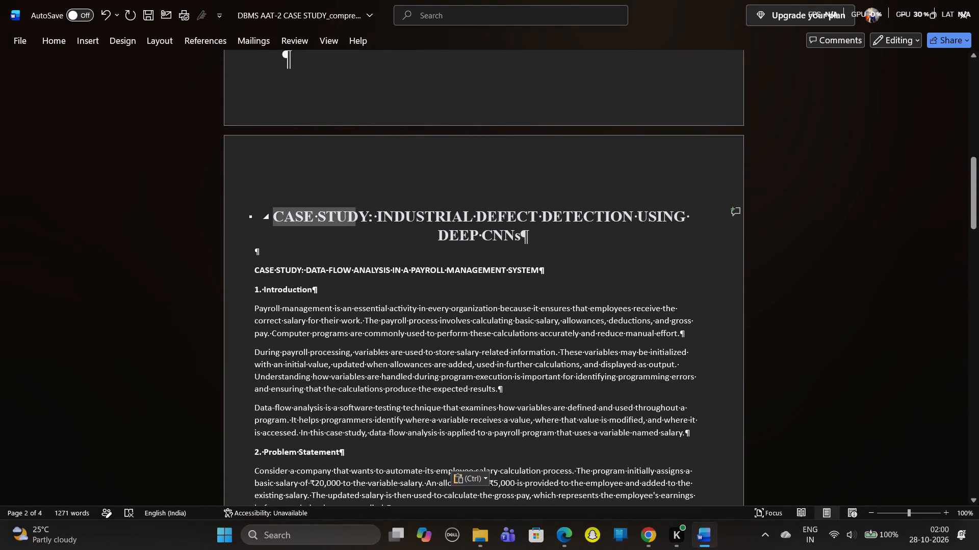
pyautogui.moveTo(357, 220); pyautogui.dragTo(519, 248)
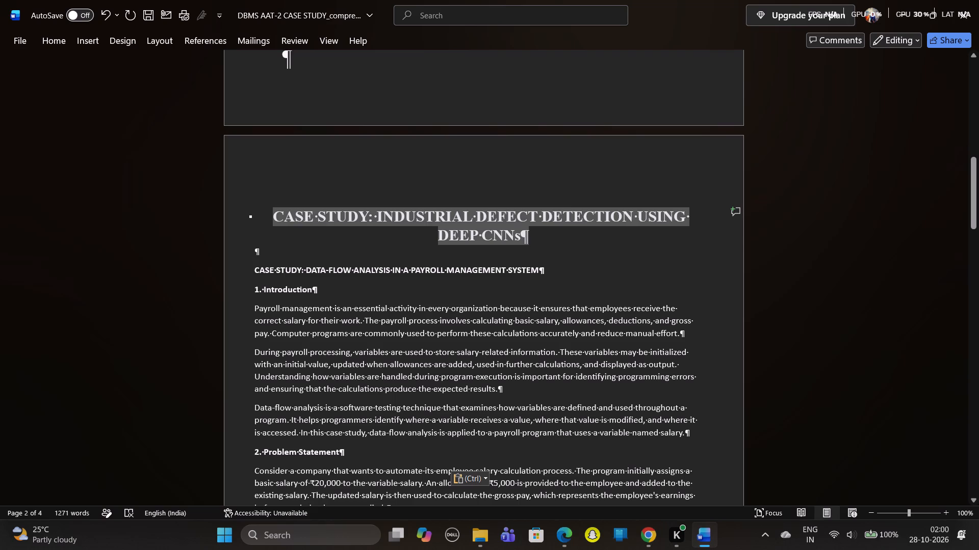
pyautogui.moveTo(519, 248); pyautogui.dragTo(521, 240)
pyautogui.press('BackSpace')
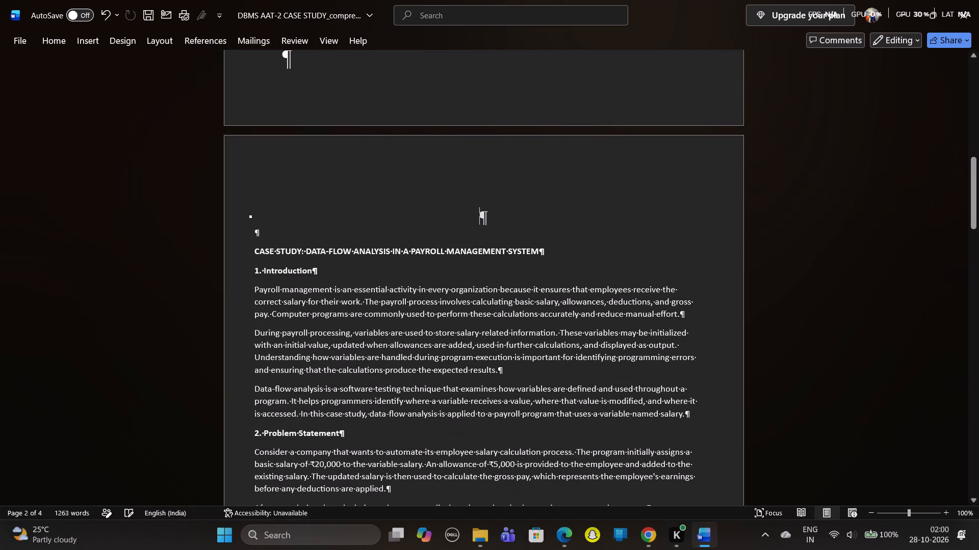
# Remove the leftover gap where the old title was and add one blank line so the payroll title starts the second page.
pyautogui.press('BackSpace')
pyautogui.press('BackSpace')
pyautogui.press('BackSpace')
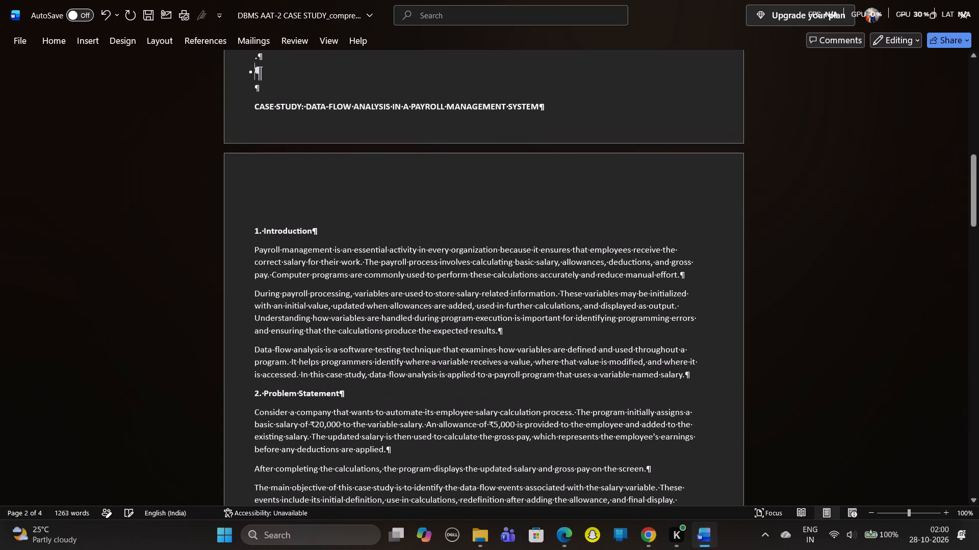
pyautogui.press('Return')
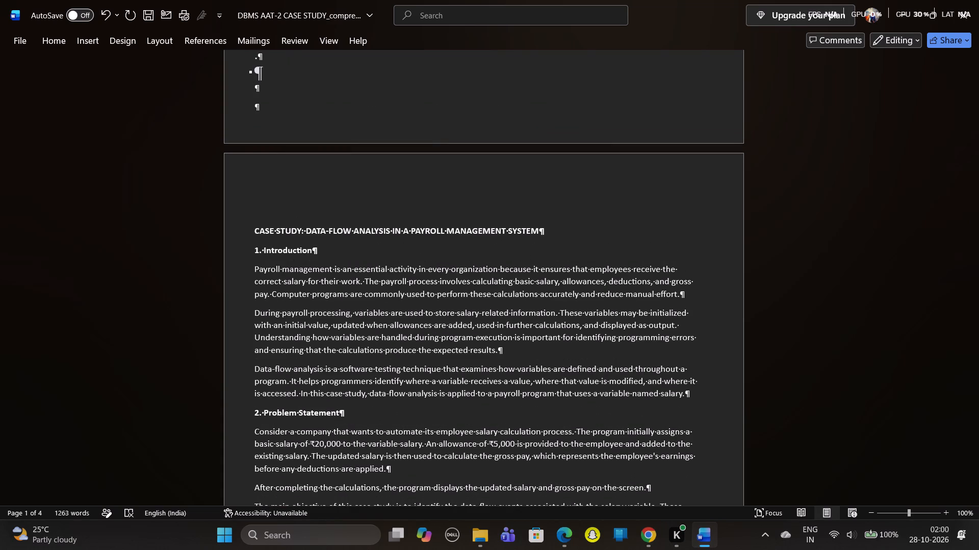
# Format the whole payroll case study, from its title to the end of the document, in Times New Roman, size 12.
pyautogui.scroll(-1, 521, 240)
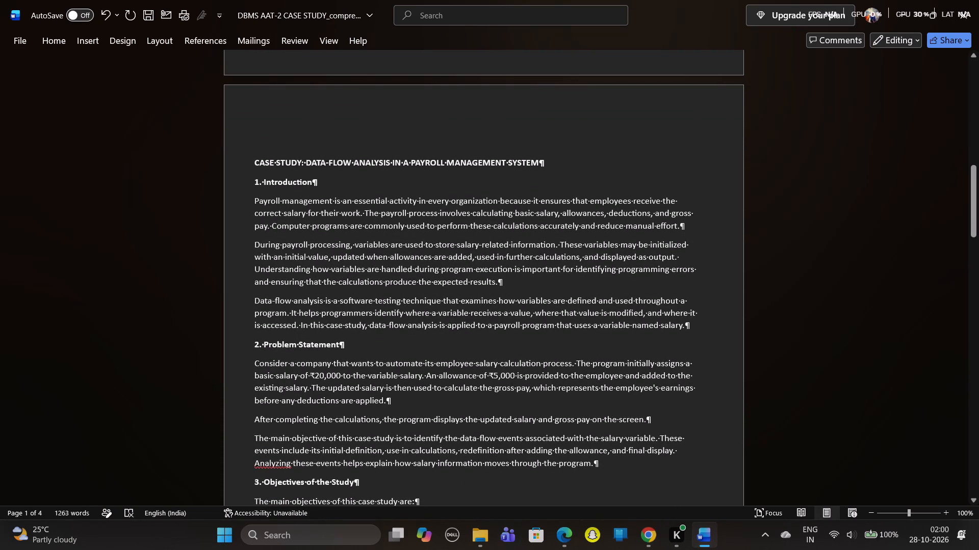
pyautogui.click(253, 160)
pyautogui.moveTo(253, 160); pyautogui.dragTo(375, 393)
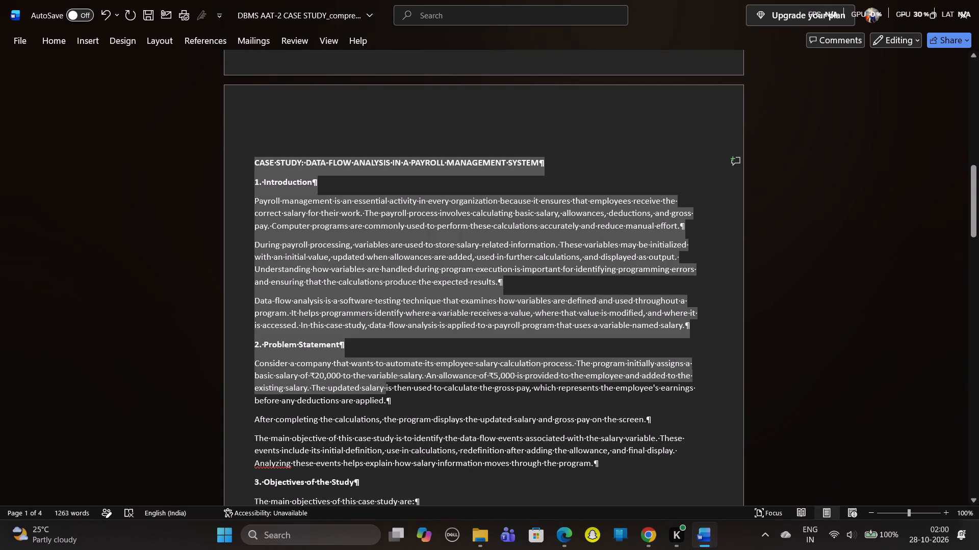
pyautogui.moveTo(375, 393); pyautogui.dragTo(421, 545)
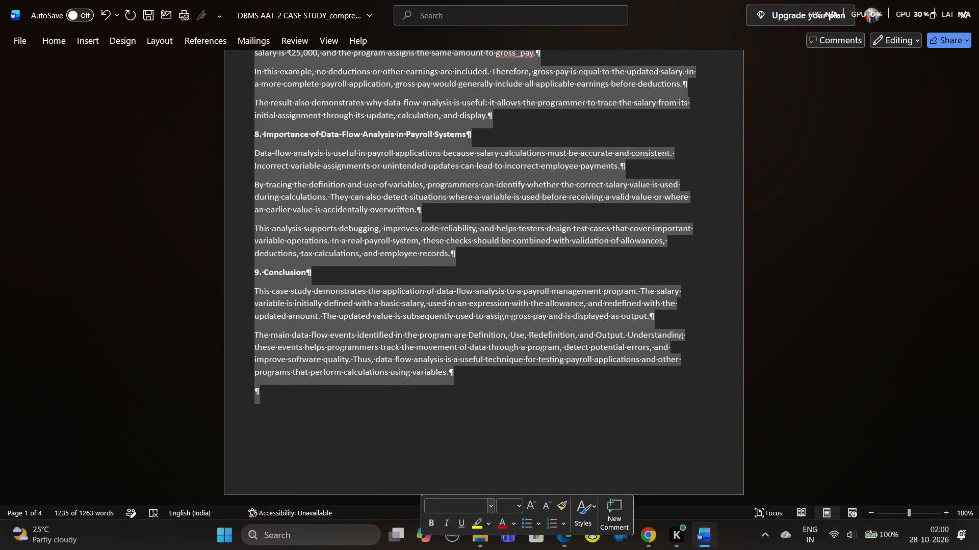
pyautogui.click(477, 508)
pyautogui.click(489, 508)
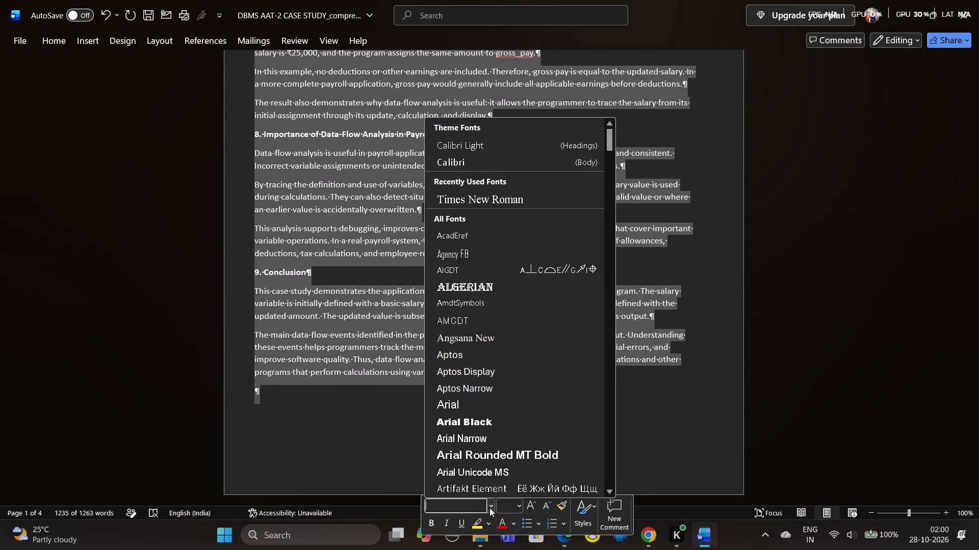
pyautogui.click(496, 199)
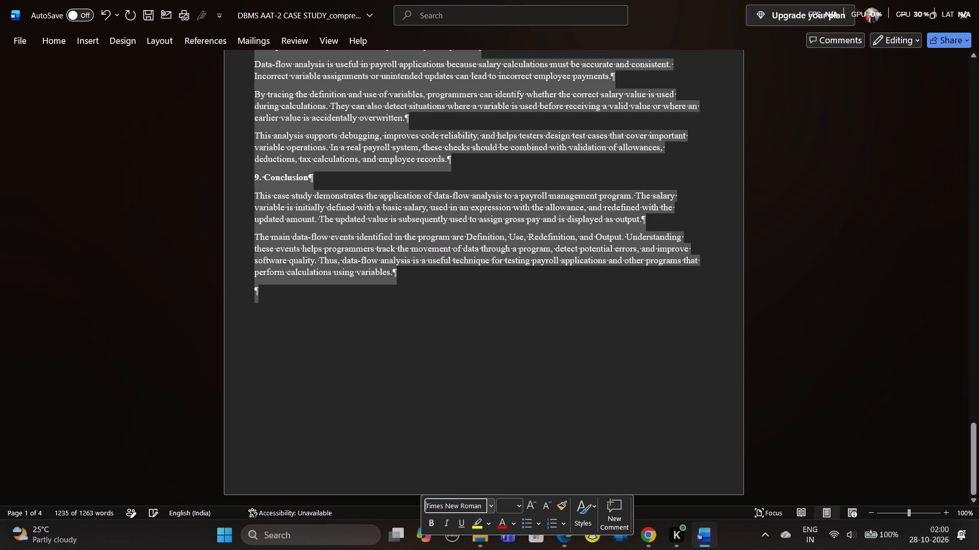
pyautogui.click(519, 509)
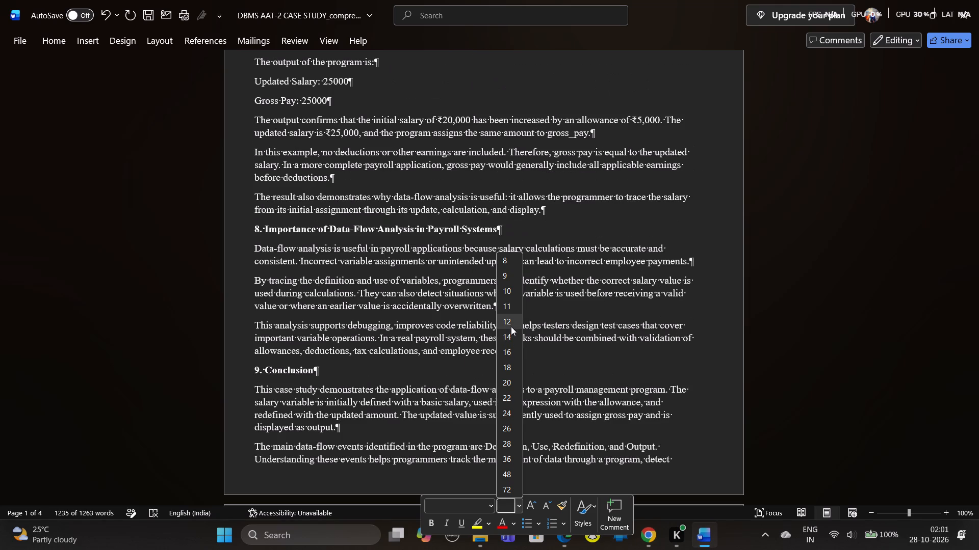
pyautogui.click(511, 326)
pyautogui.click(623, 313)
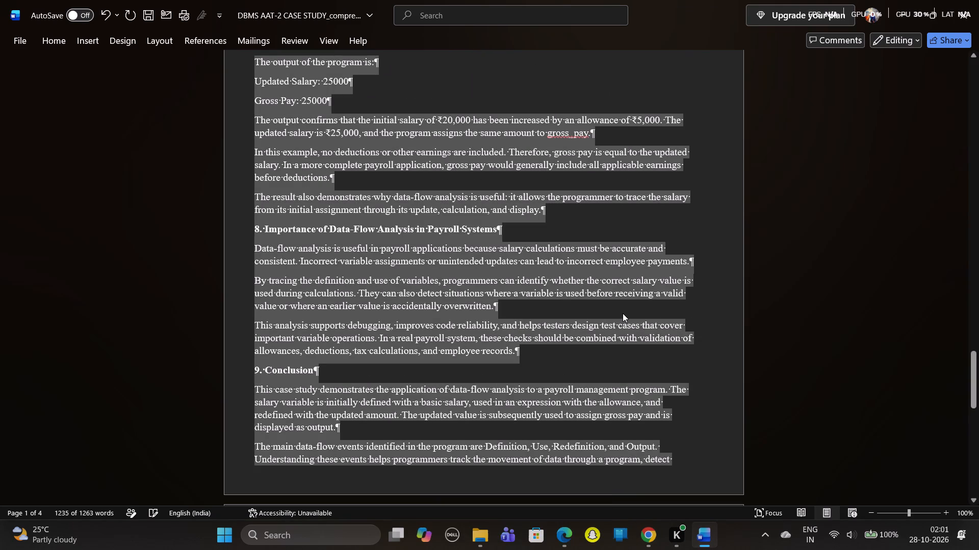
# Set the payroll case study title and the "1. Introduction" heading to font size 14.
pyautogui.scroll(8, 623, 313)
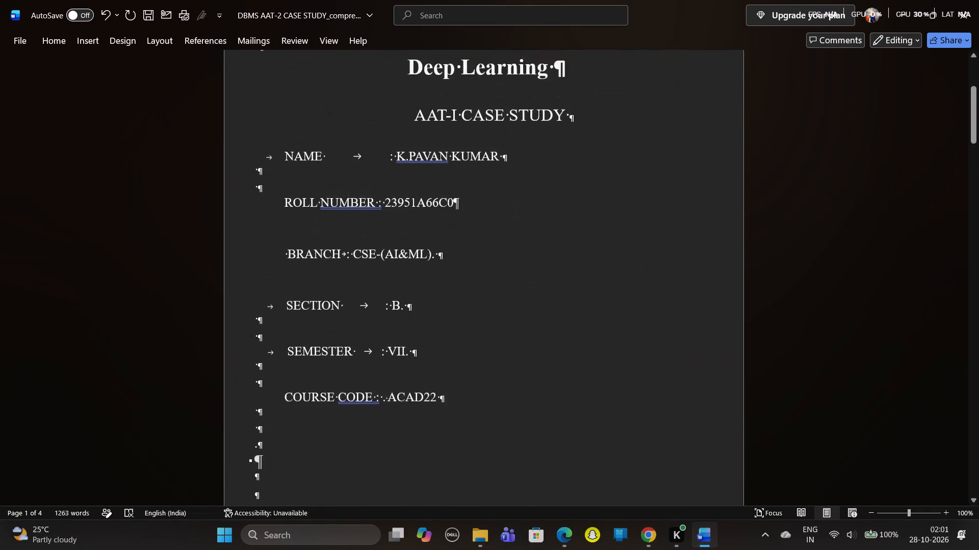
pyautogui.scroll(-2, 623, 313)
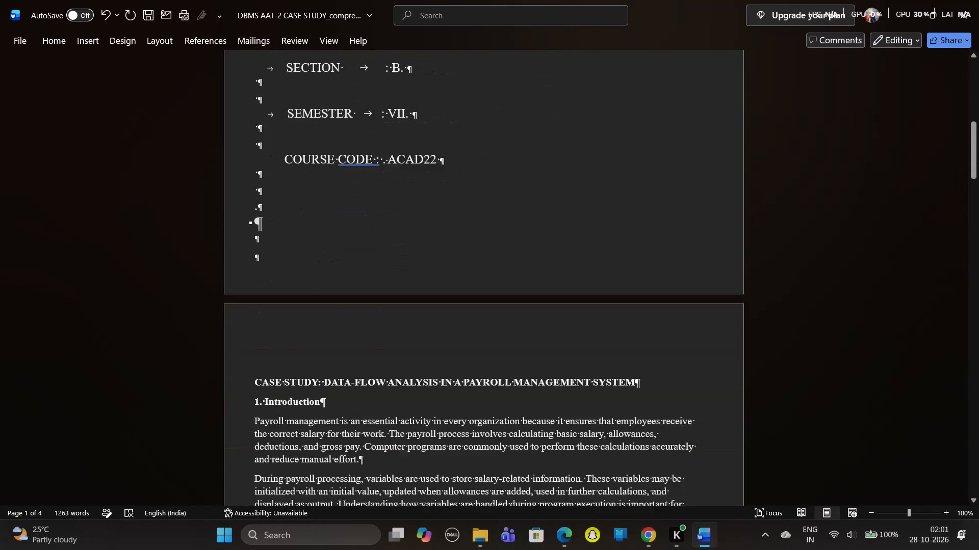
pyautogui.scroll(-2, 623, 313)
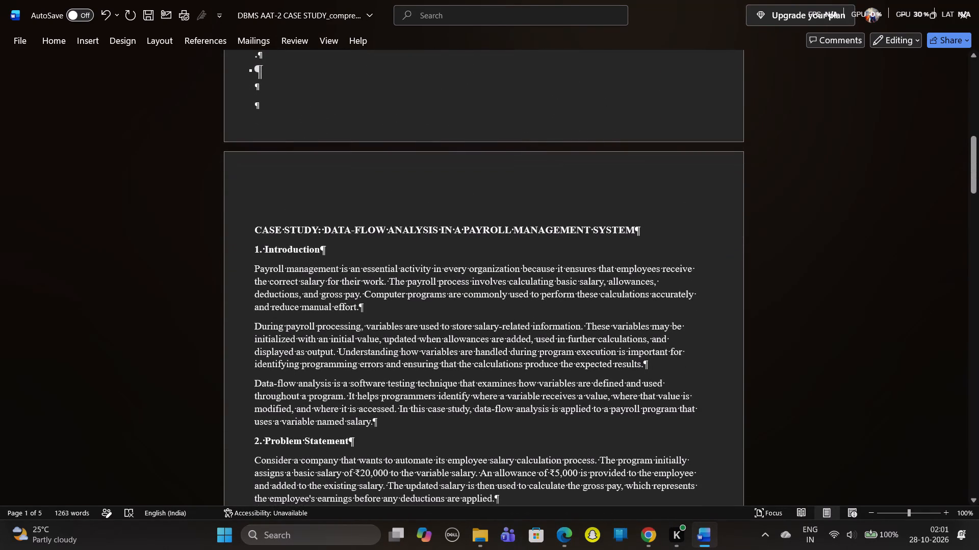
pyautogui.click(255, 228)
pyautogui.moveTo(255, 228); pyautogui.dragTo(400, 243)
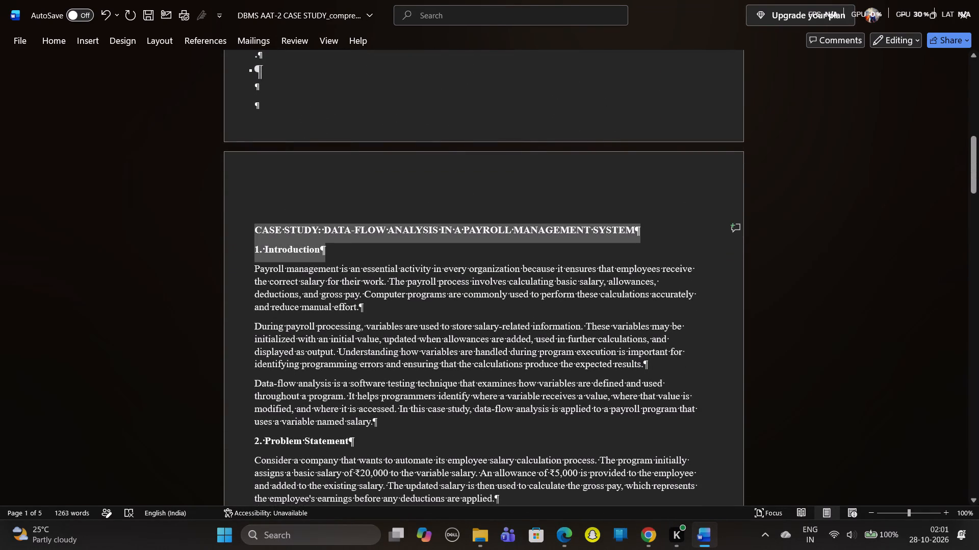
pyautogui.moveTo(400, 243); pyautogui.dragTo(553, 245)
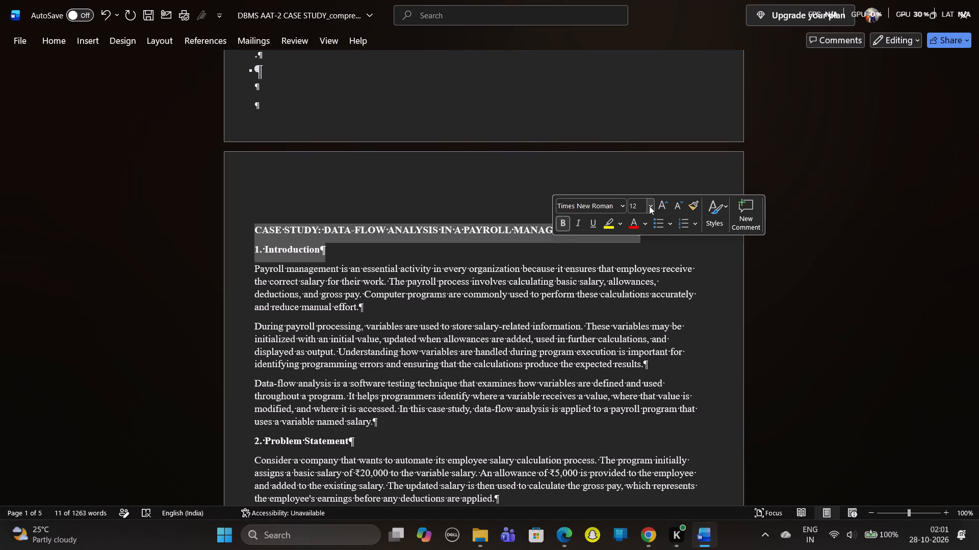
pyautogui.click(649, 206)
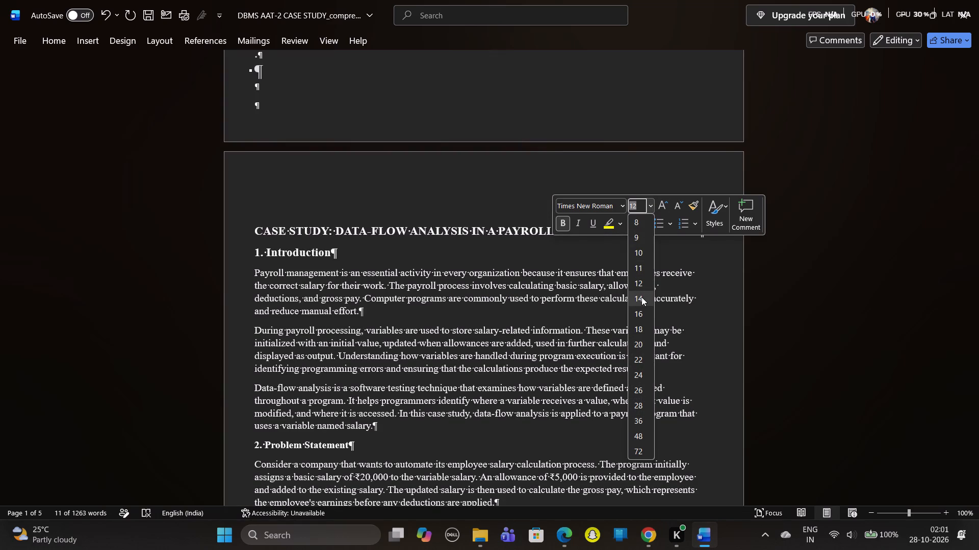
pyautogui.click(641, 297)
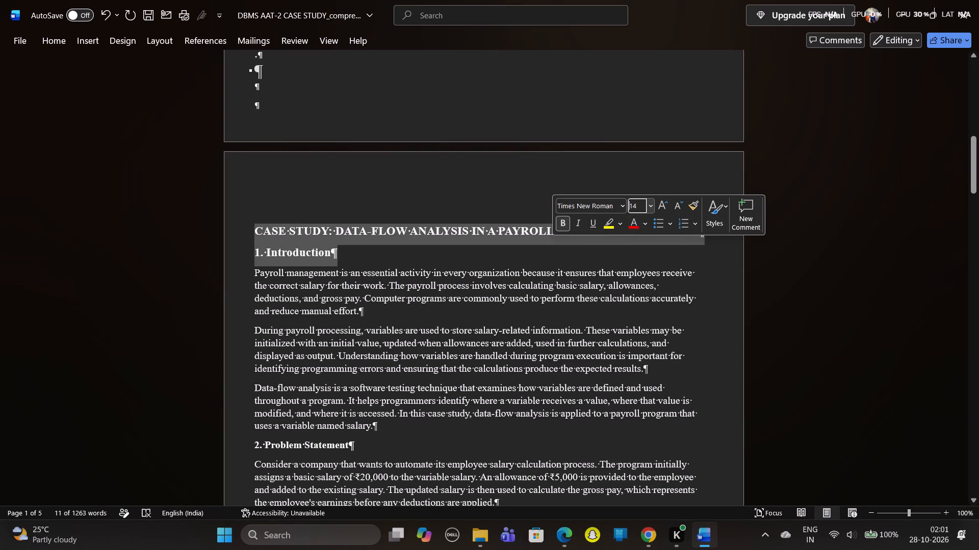
# Set the "Problem Statement" text of the section 2 heading to font size 16.
pyautogui.scroll(-1, 275, 429)
pyautogui.click(265, 384)
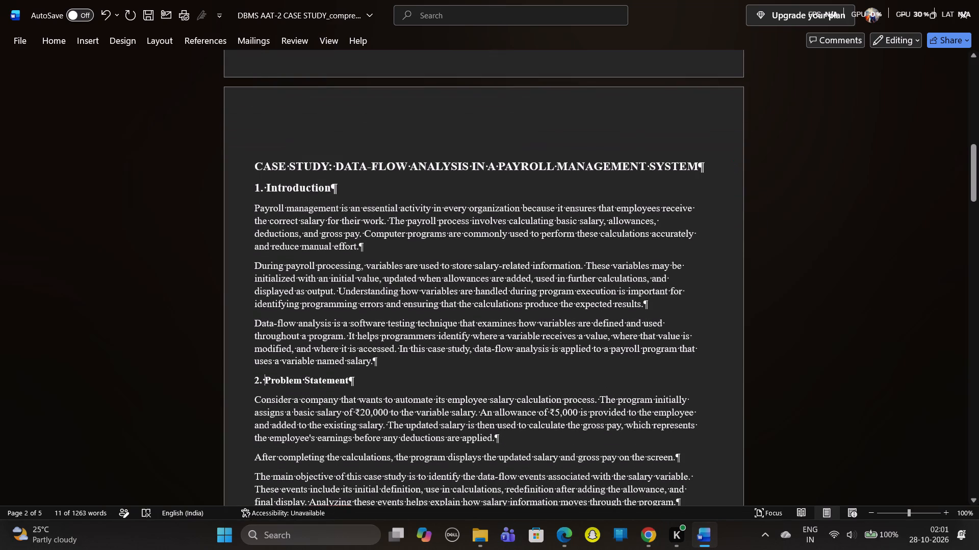
pyautogui.moveTo(265, 384); pyautogui.dragTo(368, 377)
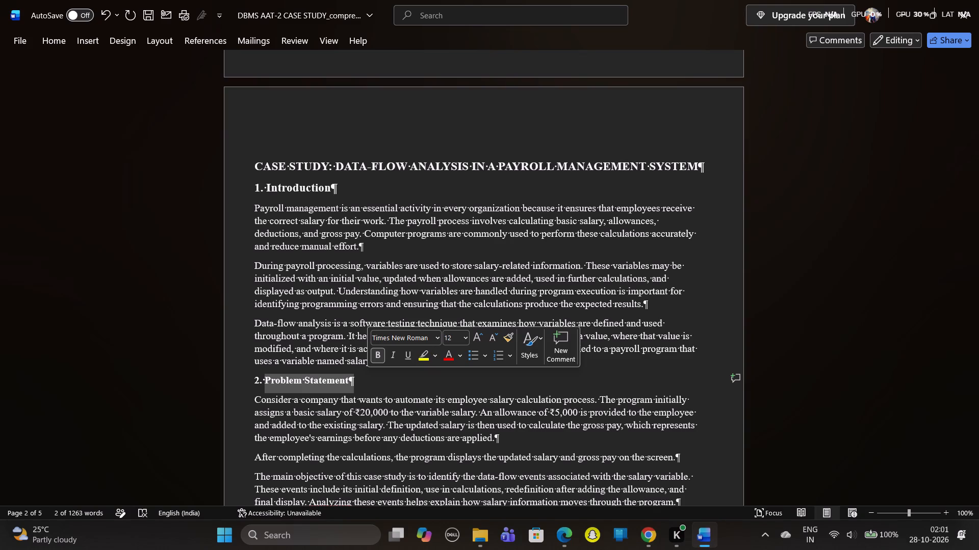
pyautogui.click(450, 338)
pyautogui.press('BackSpace')
pyautogui.write('16')
pyautogui.press('Return')
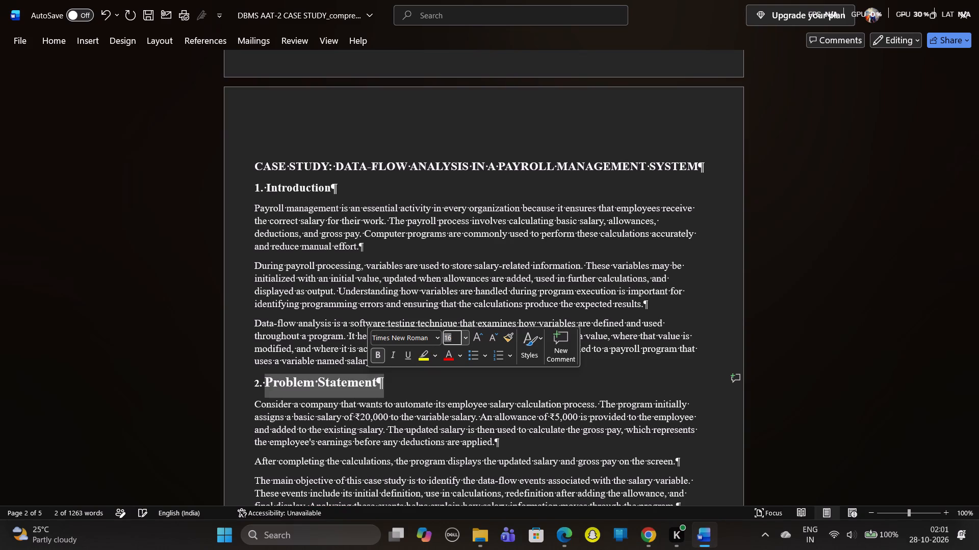
# Set the "Objectives of the Study" text of the section 3 heading to font size 16.
pyautogui.scroll(-2, 461, 337)
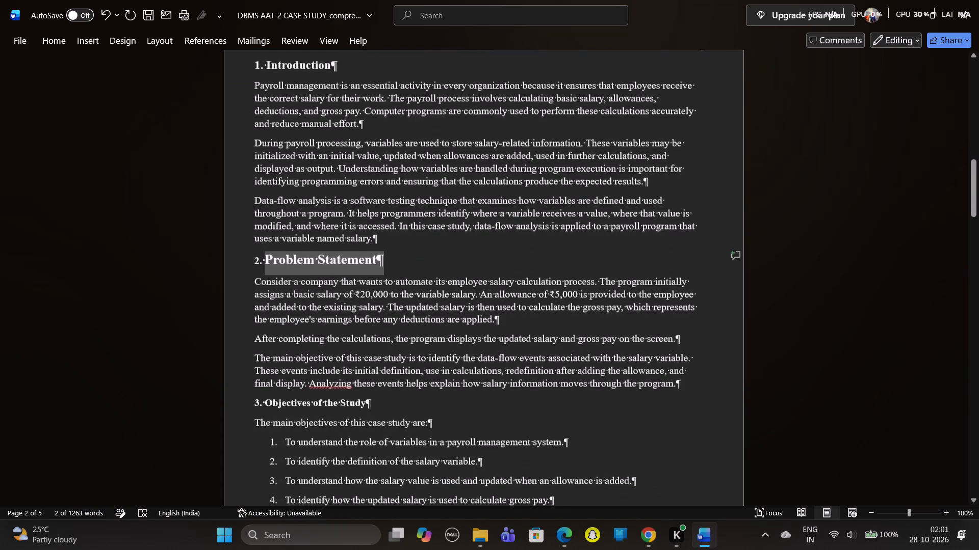
pyautogui.scroll(-2, 461, 337)
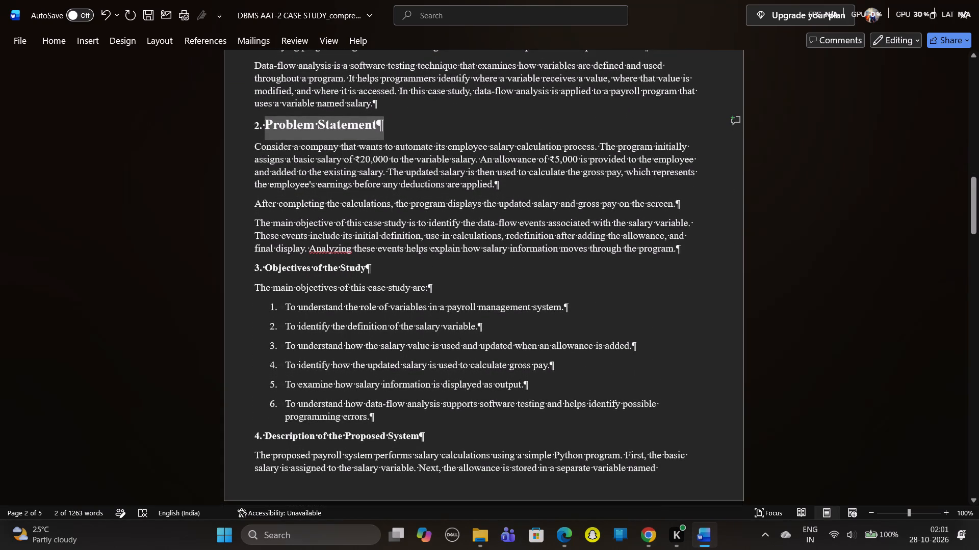
pyautogui.click(266, 266)
pyautogui.moveTo(266, 266); pyautogui.dragTo(364, 268)
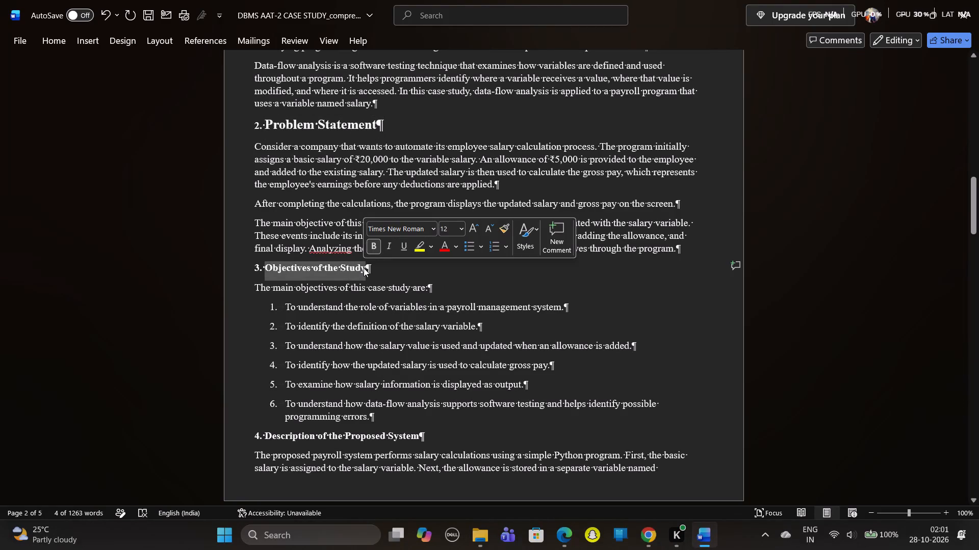
pyautogui.click(444, 226)
pyautogui.write('16')
pyautogui.press('Return')
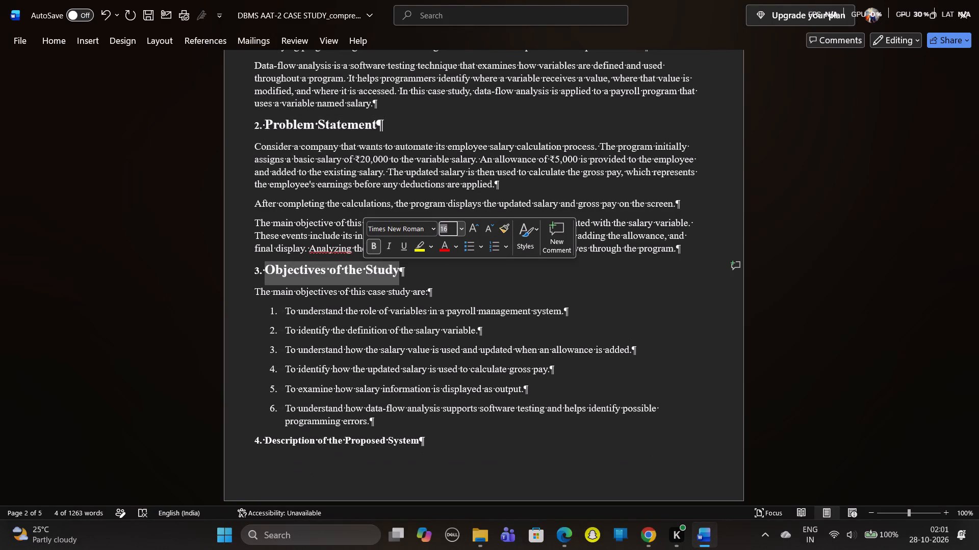
# Insert blank lines after the sixth objective so the "4. Description of the Proposed System" heading starts on the following page.
pyautogui.scroll(-2, 444, 226)
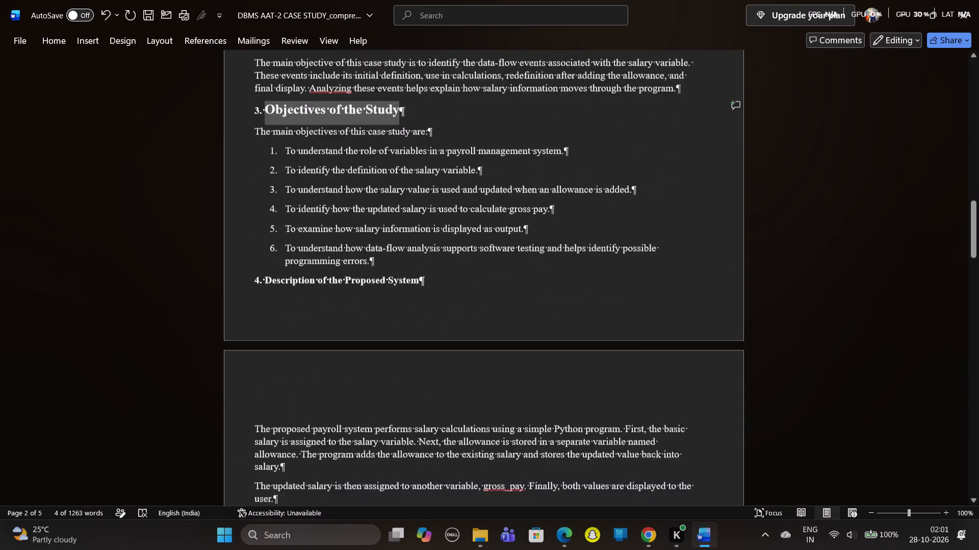
pyautogui.scroll(-1, 444, 226)
pyautogui.click(376, 123)
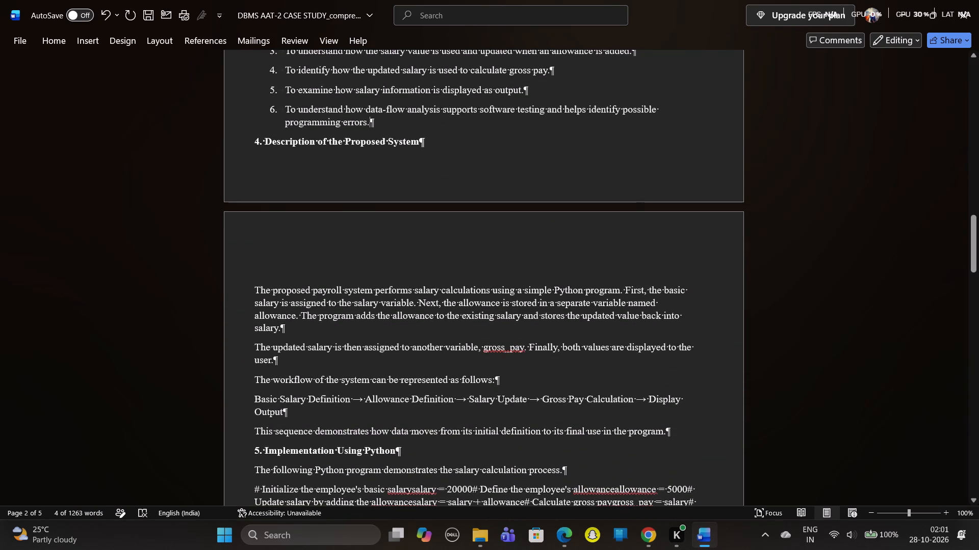
pyautogui.press('Return')
pyautogui.press('Return')
pyautogui.press('Return')
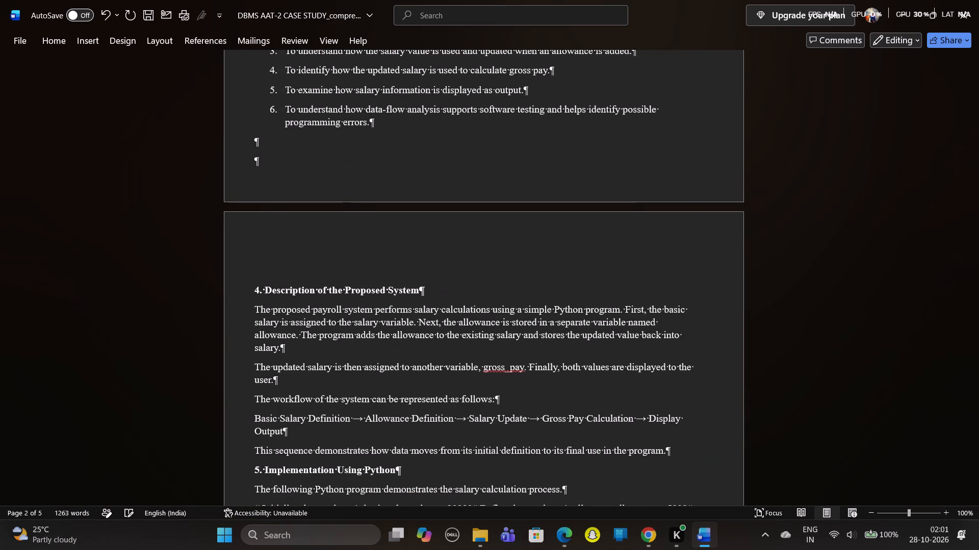
# Set the "4. Description of the Proposed System" heading to font size 16.
pyautogui.click(255, 289)
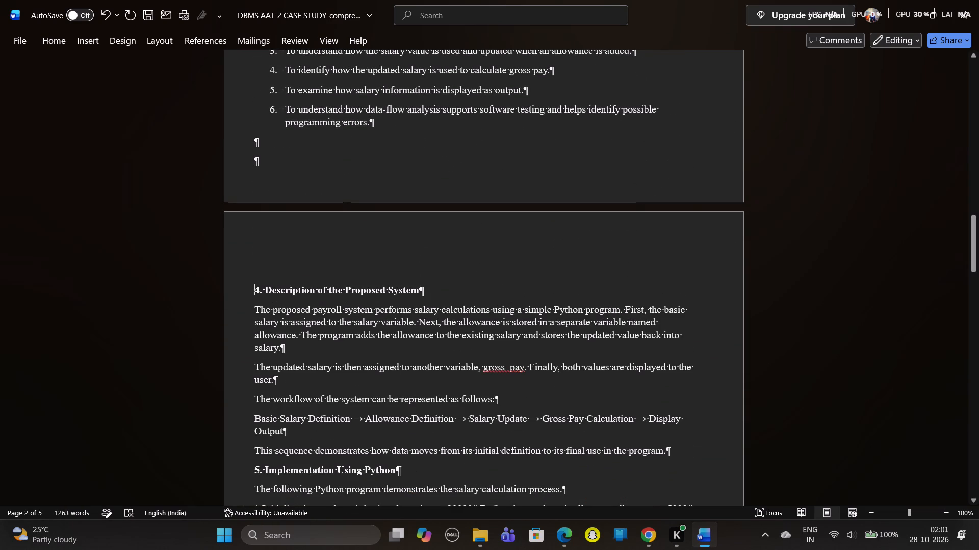
pyautogui.moveTo(255, 289); pyautogui.dragTo(413, 289)
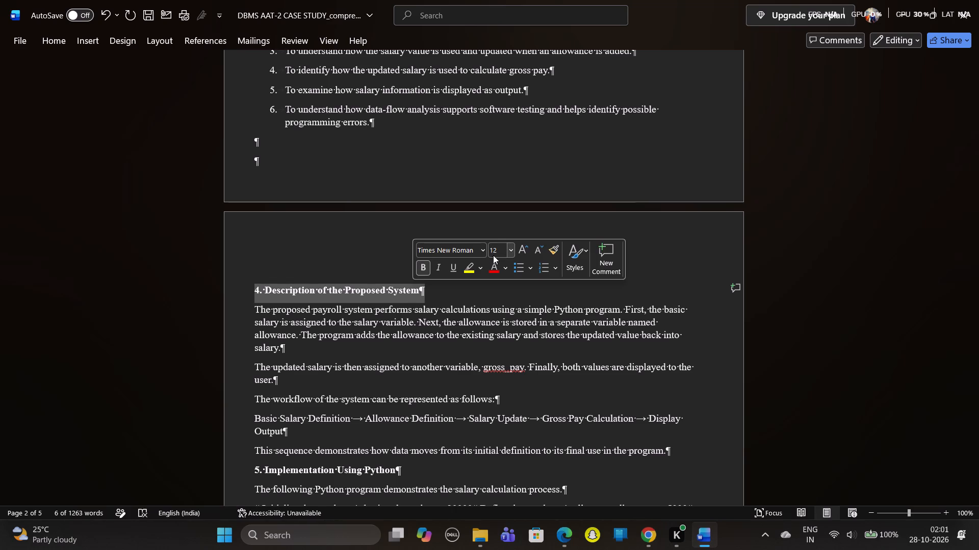
pyautogui.click(498, 251)
pyautogui.press('BackSpace')
pyautogui.write('16')
pyautogui.press('Return')
# Set the "5. Implementation Using Python" heading to font size 16.
pyautogui.scroll(-1, 498, 251)
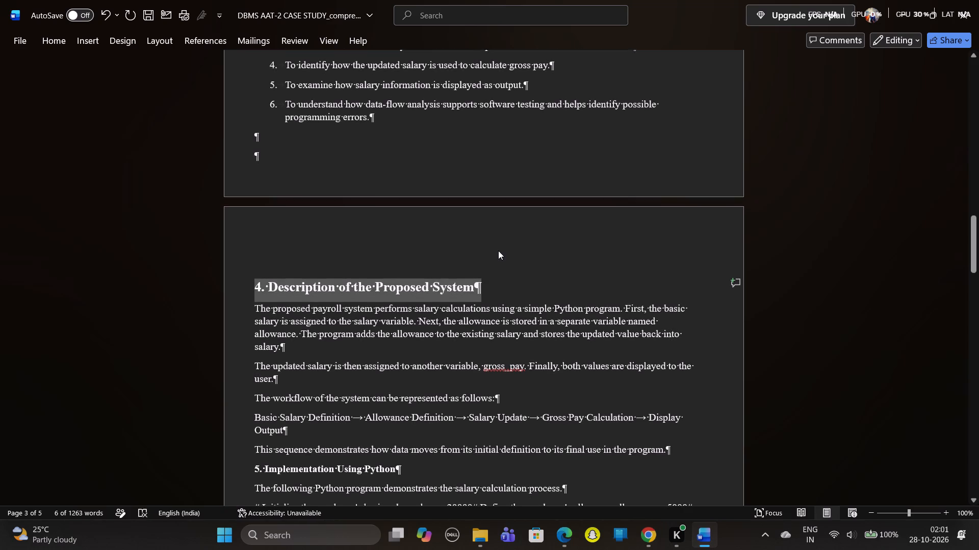
pyautogui.scroll(-3, 498, 251)
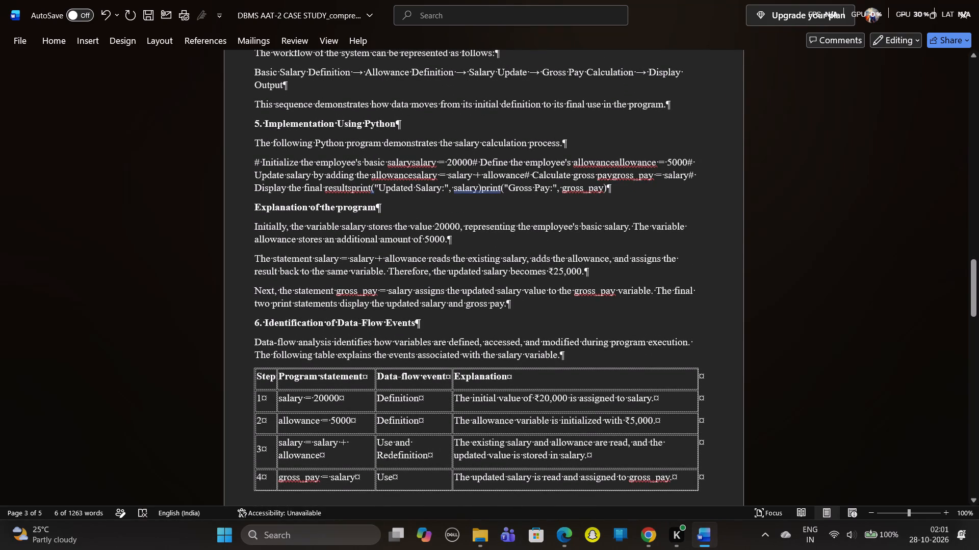
pyautogui.click(254, 125)
pyautogui.moveTo(254, 125); pyautogui.dragTo(391, 128)
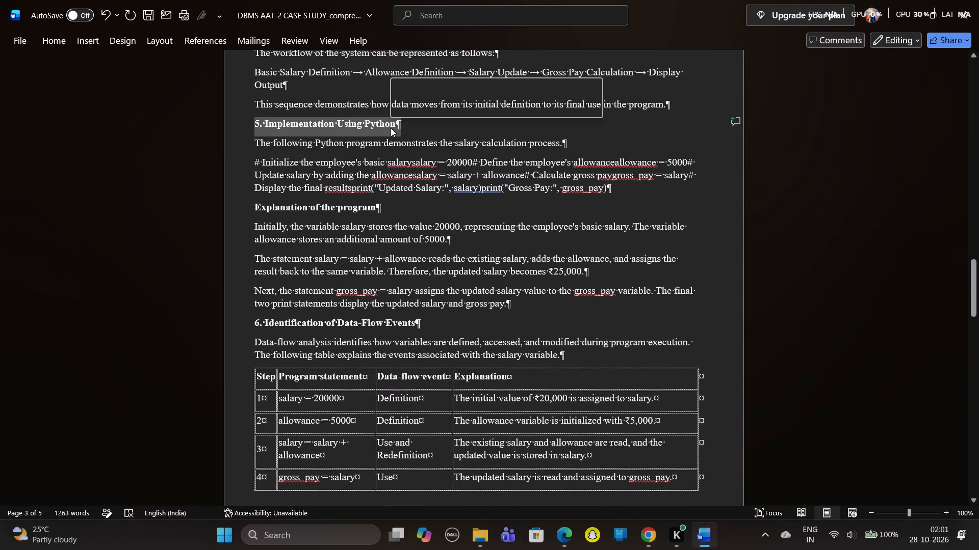
pyautogui.click(479, 89)
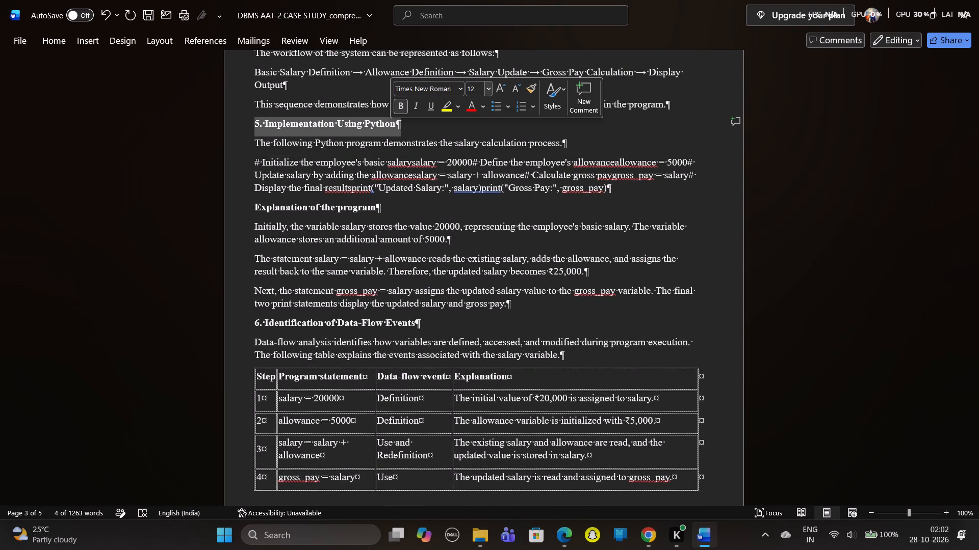
pyautogui.press('BackSpace')
pyautogui.write('16')
pyautogui.press('Return')
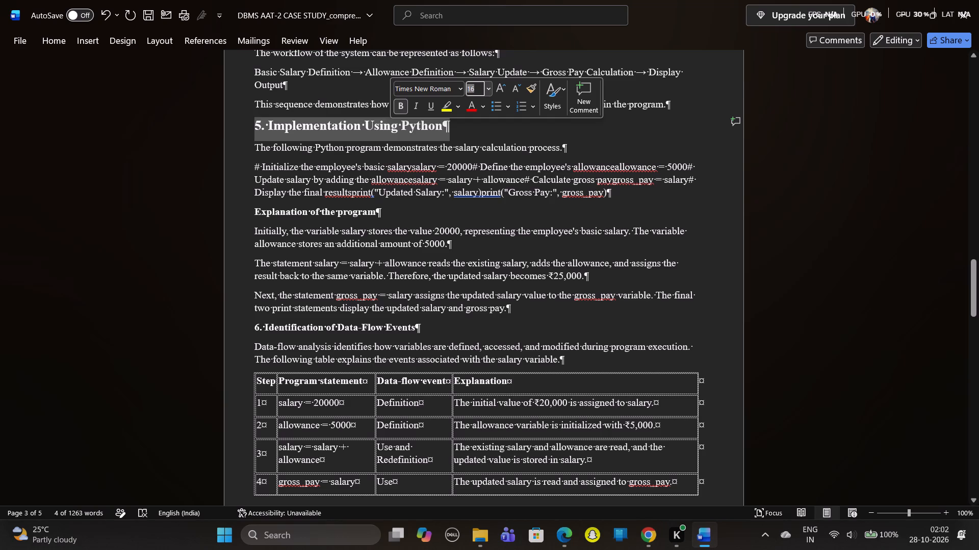
pyautogui.click(387, 179)
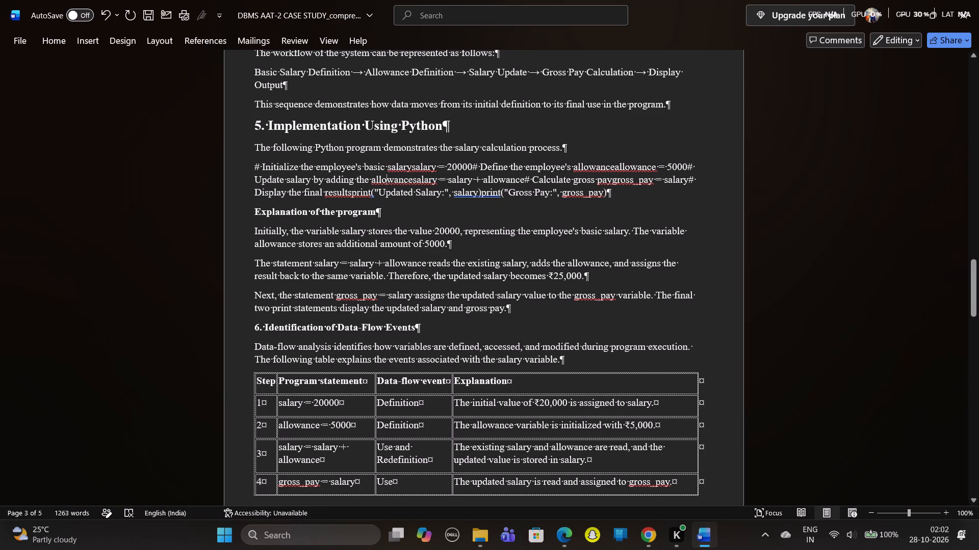
# Set the "6. Identification of Data-Flow Events" heading to font size 16.
pyautogui.scroll(-2, 420, 284)
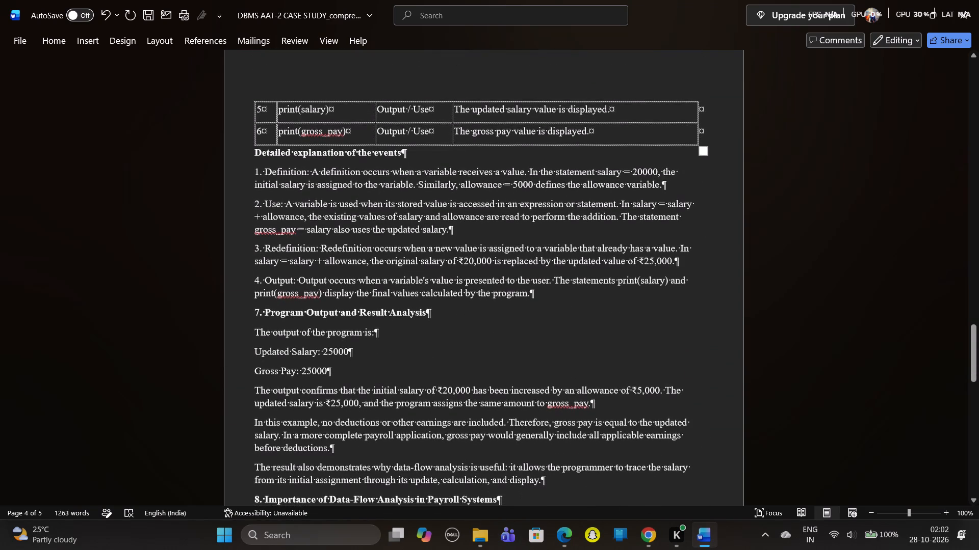
pyautogui.scroll(1, 420, 284)
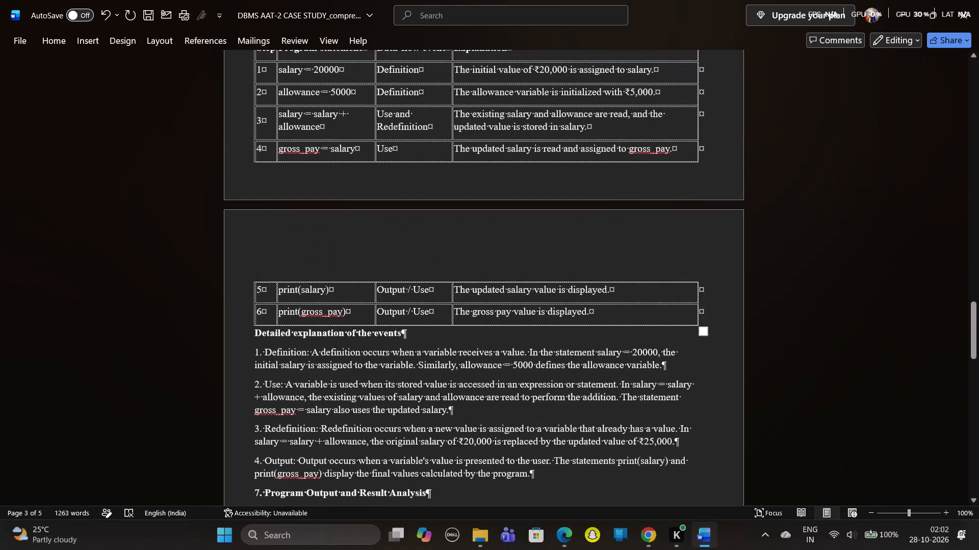
pyautogui.scroll(2, 418, 321)
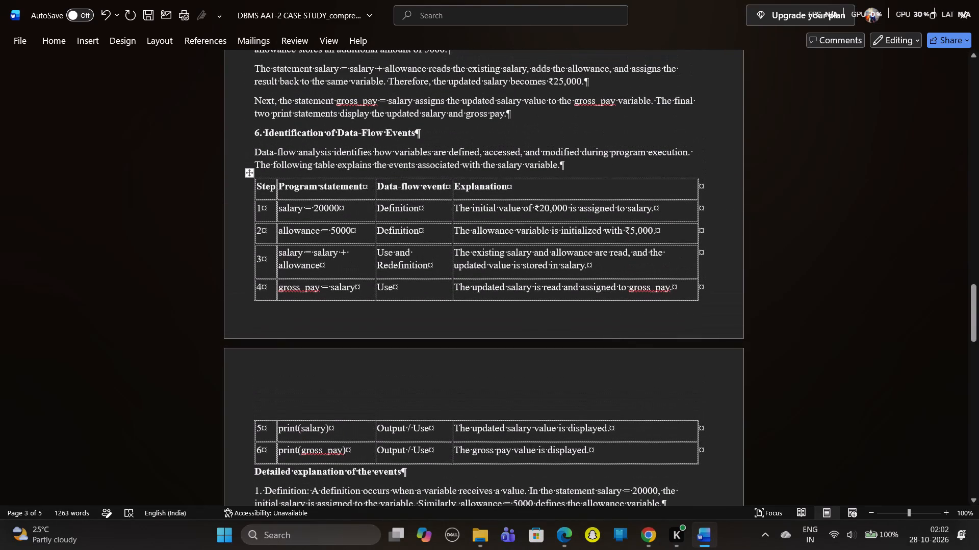
pyautogui.scroll(1, 418, 321)
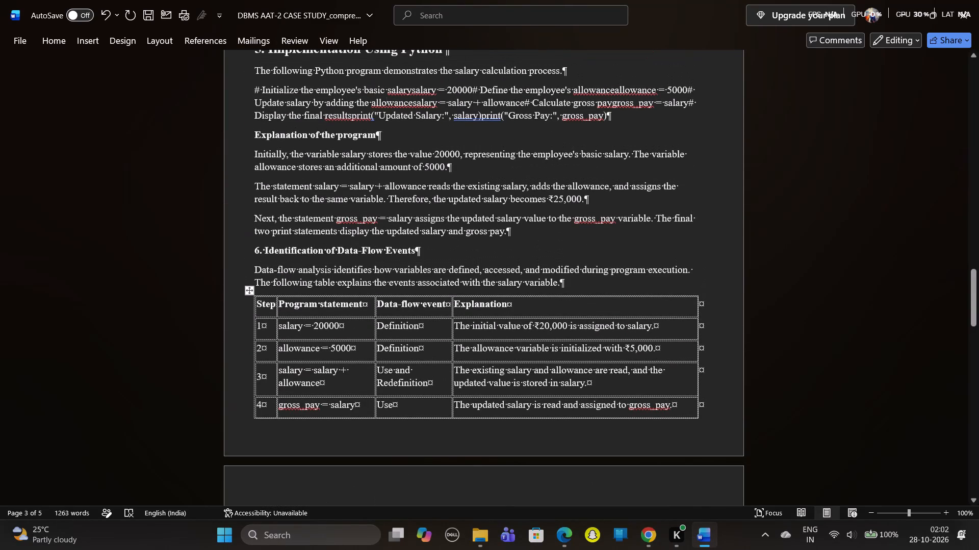
pyautogui.scroll(1, 418, 321)
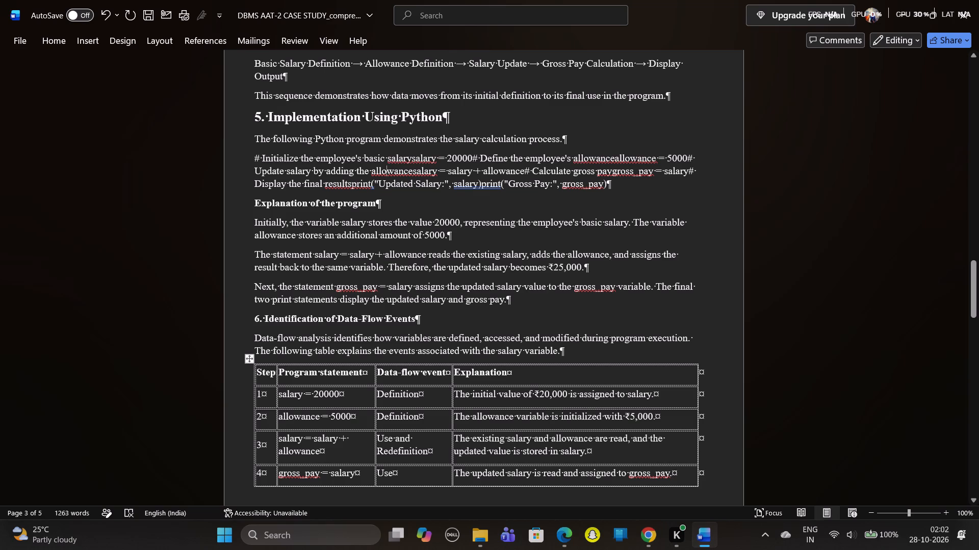
pyautogui.scroll(-1, 261, 283)
pyautogui.click(254, 252)
pyautogui.moveTo(254, 252); pyautogui.dragTo(321, 256)
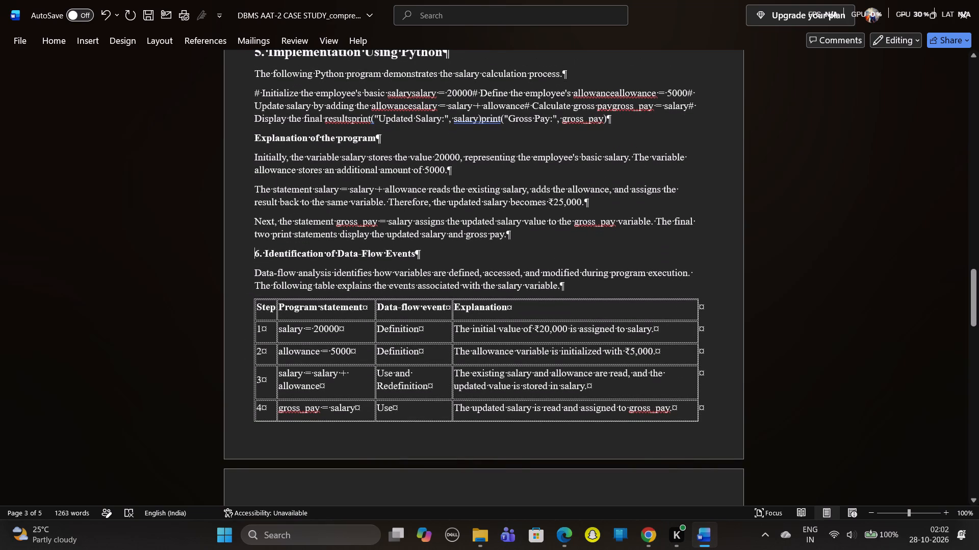
pyautogui.moveTo(321, 256); pyautogui.dragTo(409, 250)
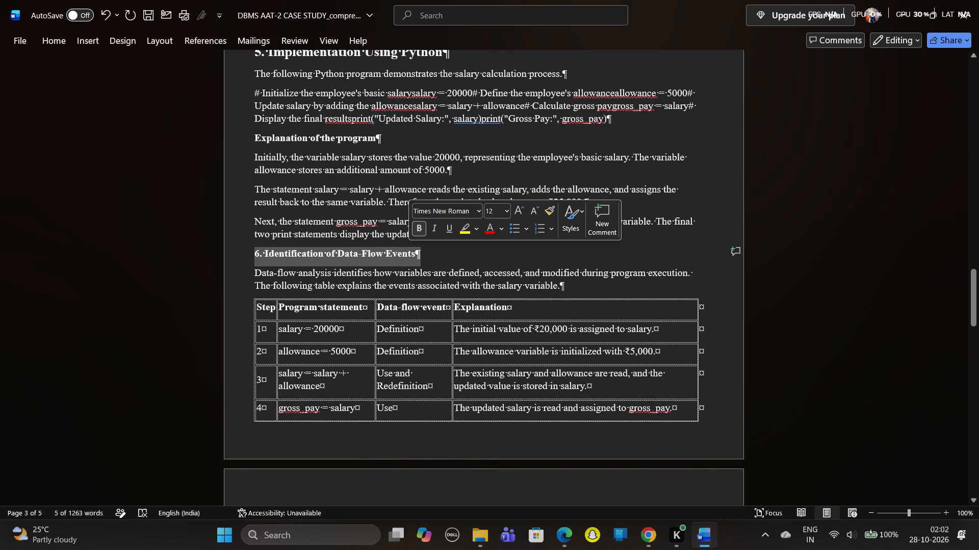
pyautogui.click(494, 213)
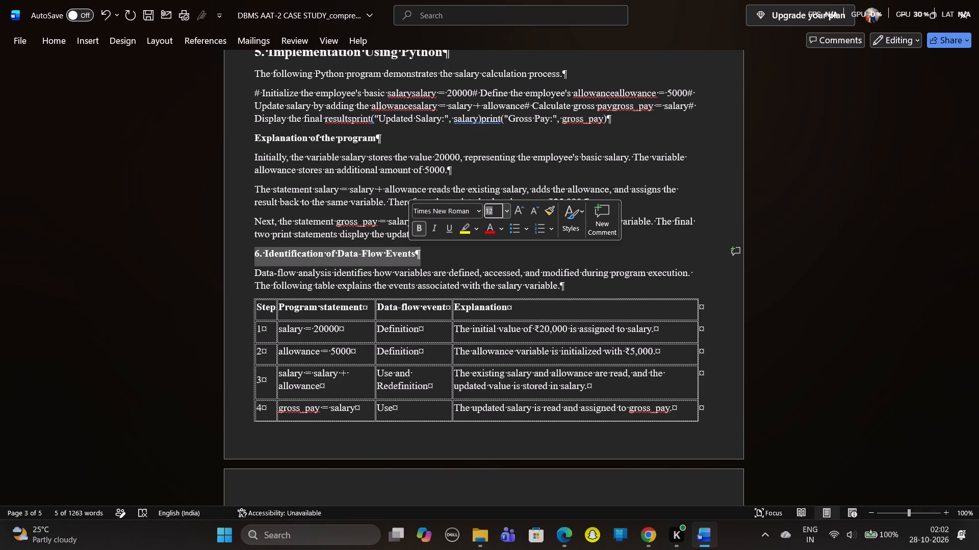
pyautogui.press('BackSpace')
pyautogui.write('16')
pyautogui.press('Return')
pyautogui.click(506, 261)
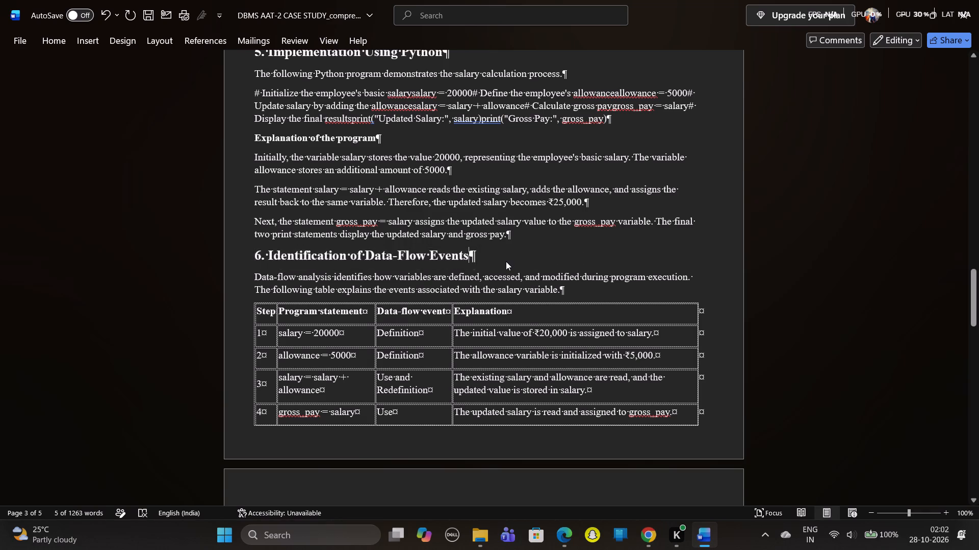
# Delete all body text under the "5. Implementation Using Python" heading, from the introductory sentence through the program explanation.
pyautogui.scroll(1, 506, 261)
pyautogui.click(257, 153)
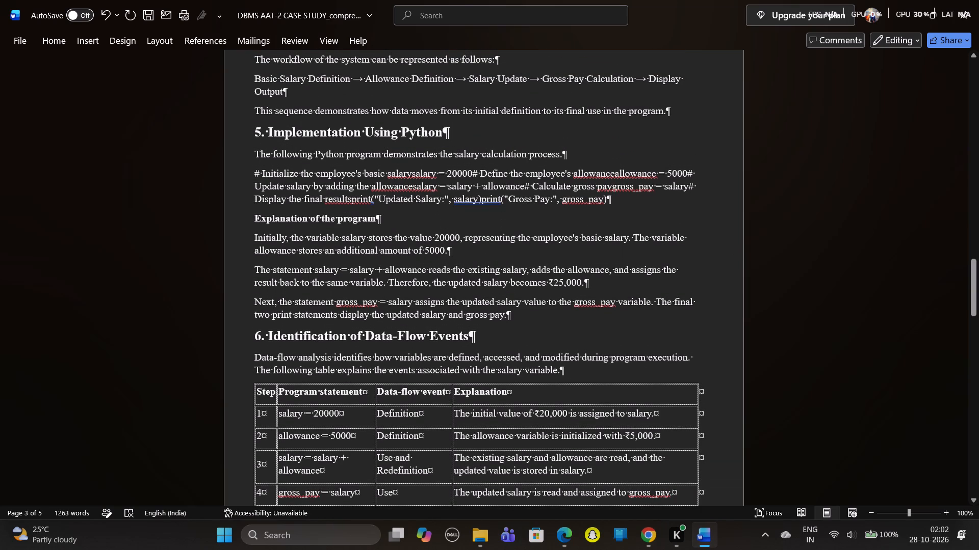
pyautogui.moveTo(257, 153); pyautogui.dragTo(514, 304)
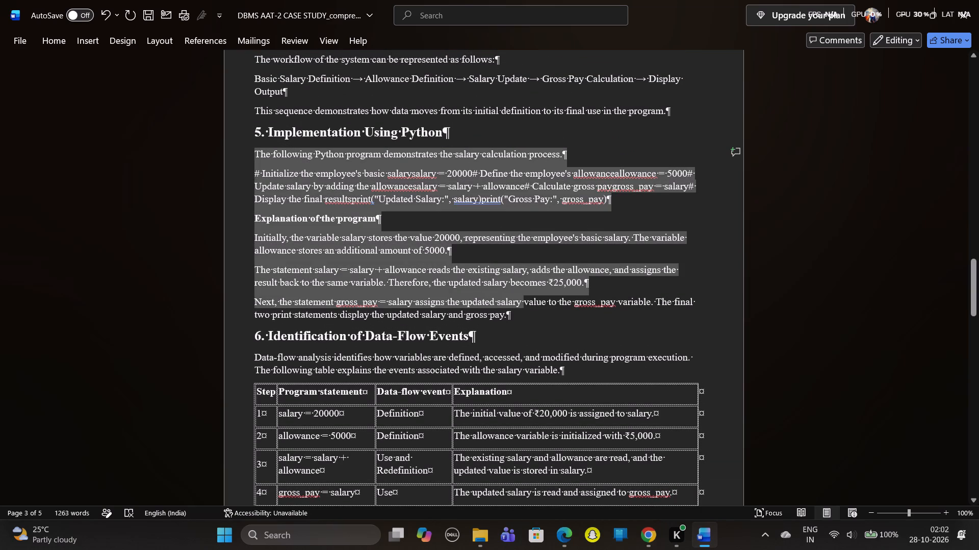
pyautogui.moveTo(514, 304); pyautogui.dragTo(516, 312)
pyautogui.press('BackSpace')
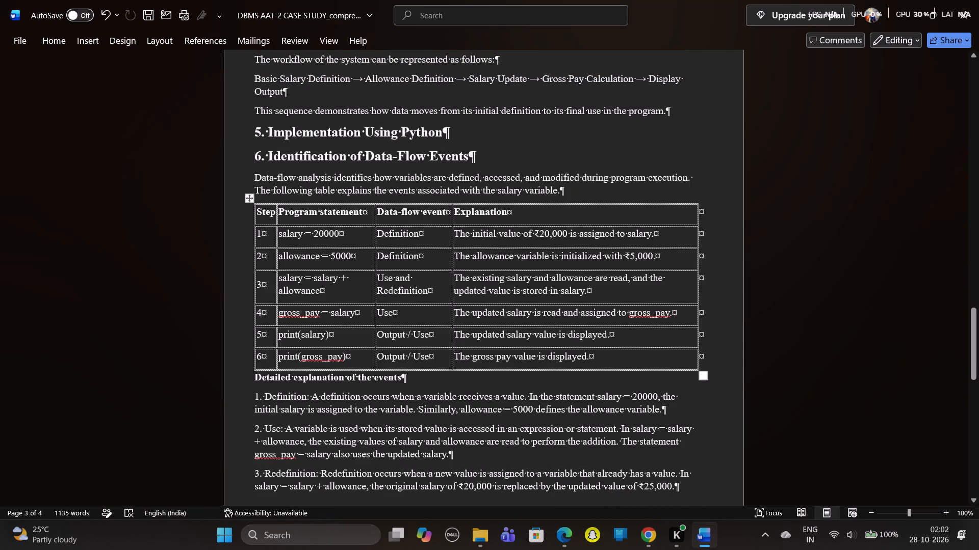
# Add an empty line below the "5. Implementation Using Python" heading and set its font size to 12.
pyautogui.click(449, 129)
pyautogui.press('Return')
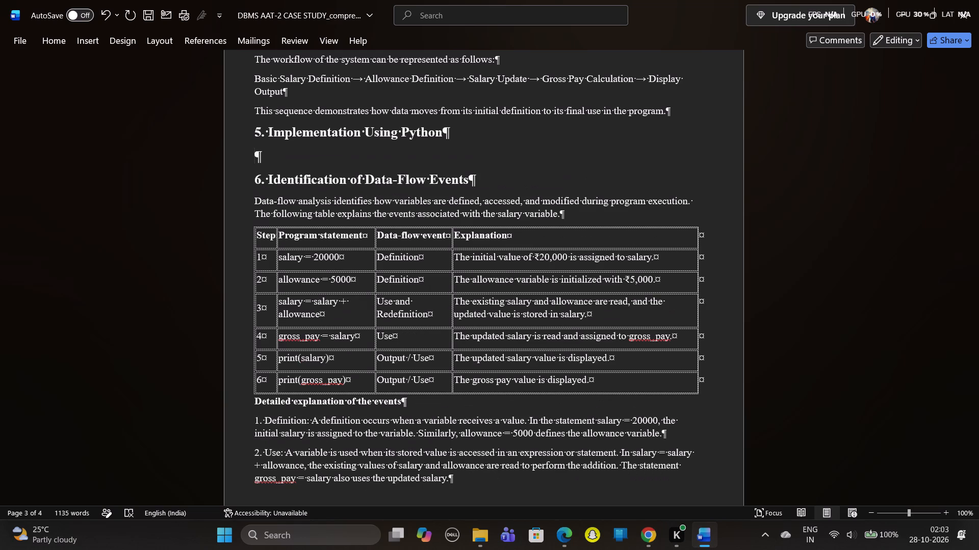
pyautogui.rightClick(286, 164)
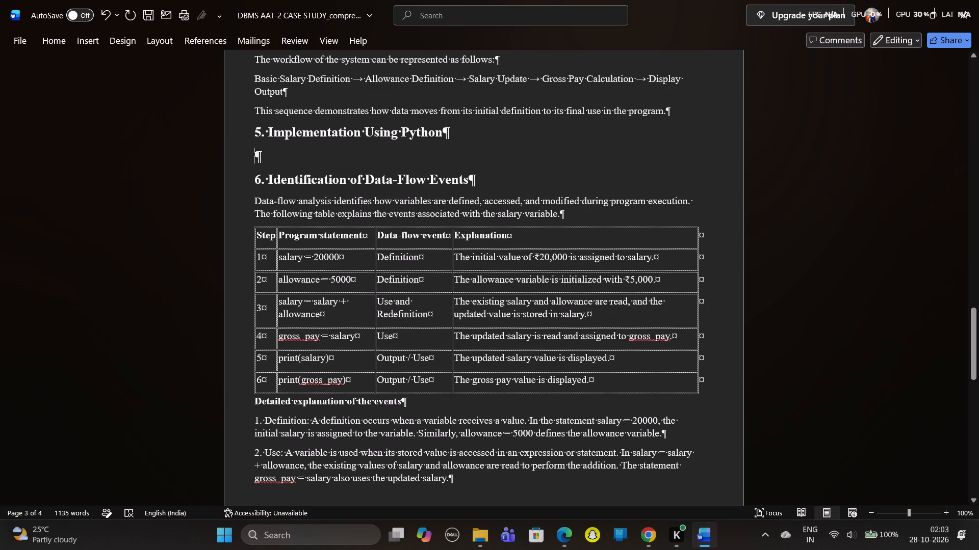
pyautogui.click(370, 120)
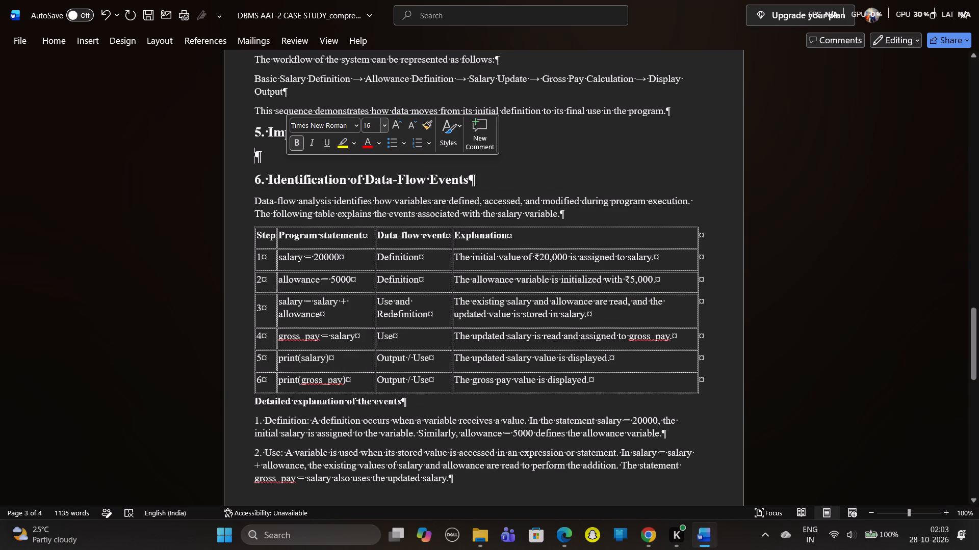
pyautogui.click(372, 126)
pyautogui.press('BackSpace')
pyautogui.write('12')
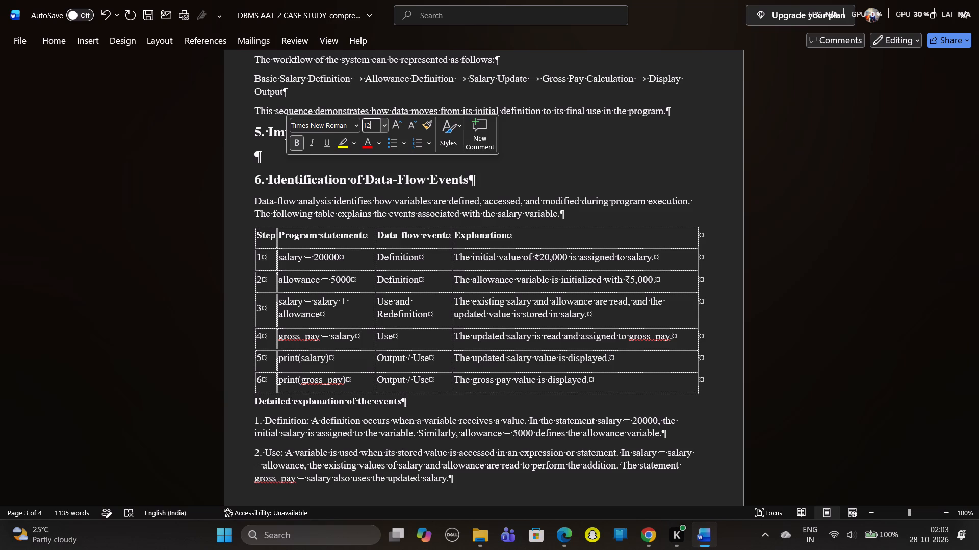
pyautogui.press('Return')
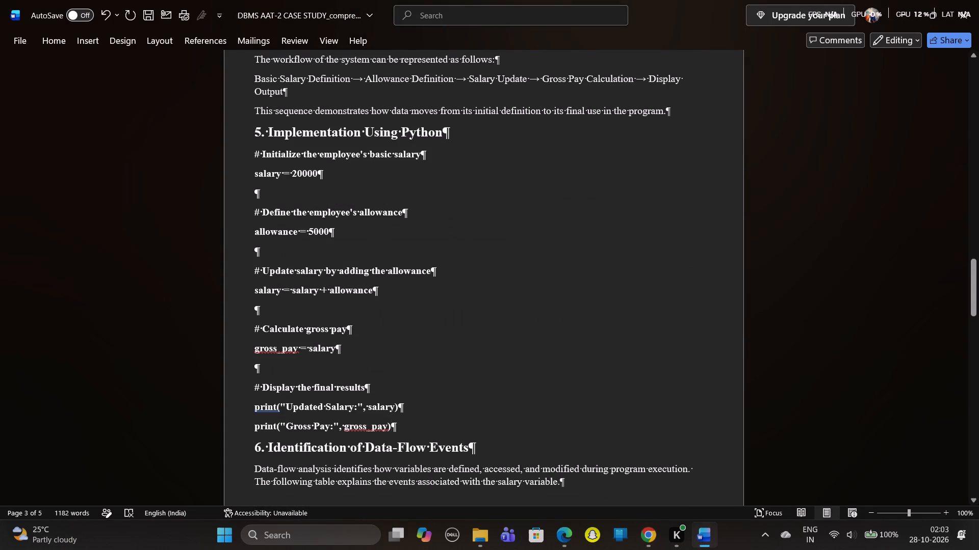
# Switch to Chrome and create a new Colab notebook in Drive from the open Untitled1.ipynb notebook.
pyautogui.click(641, 538)
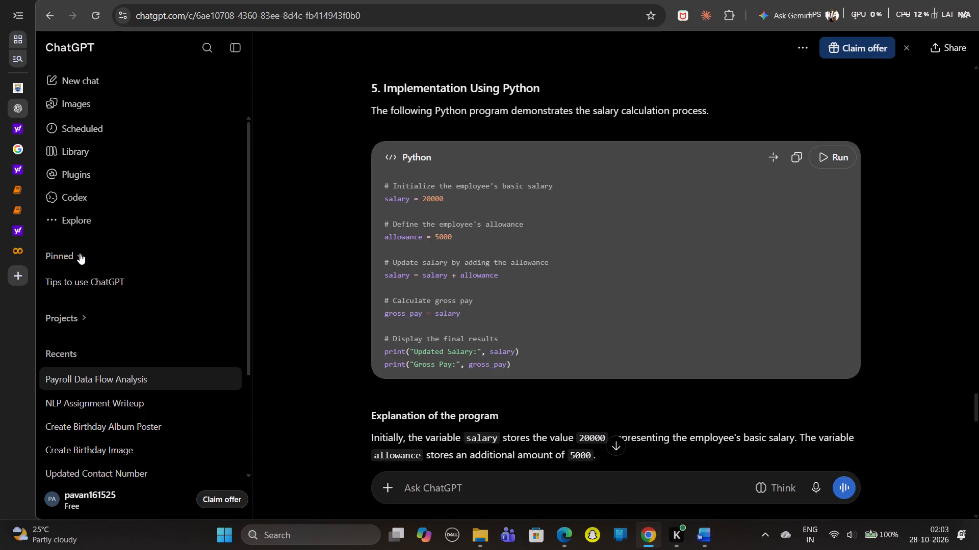
pyautogui.click(14, 251)
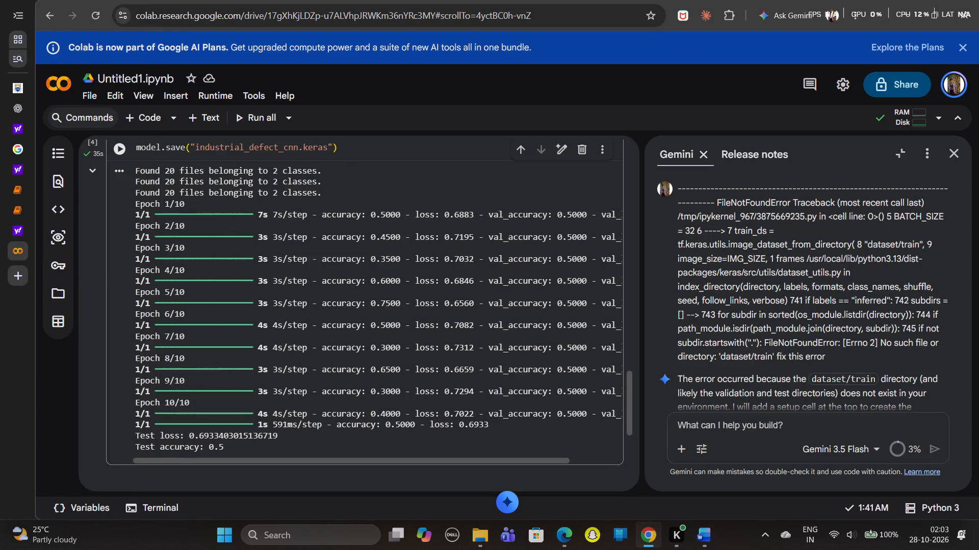
pyautogui.scroll(-3, 91, 342)
pyautogui.scroll(1, 91, 342)
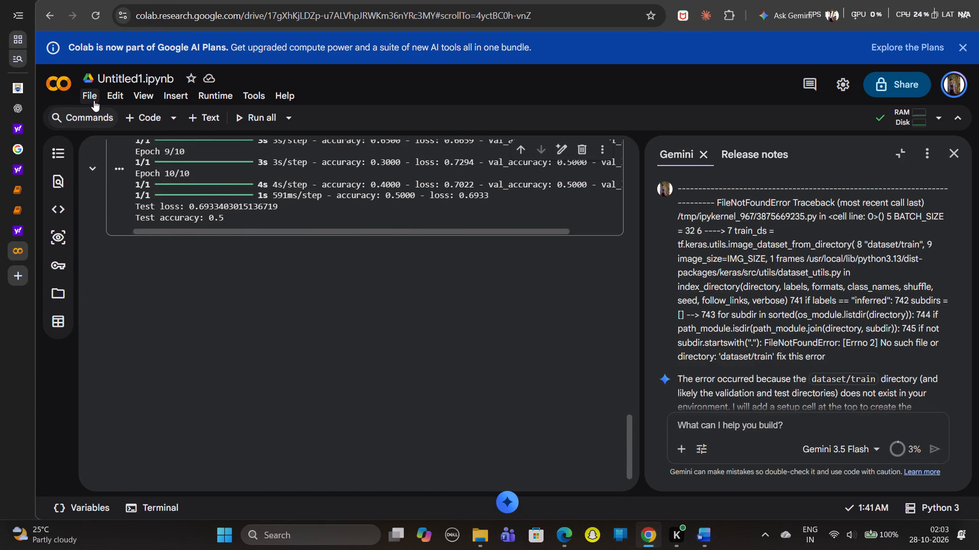
pyautogui.click(122, 98)
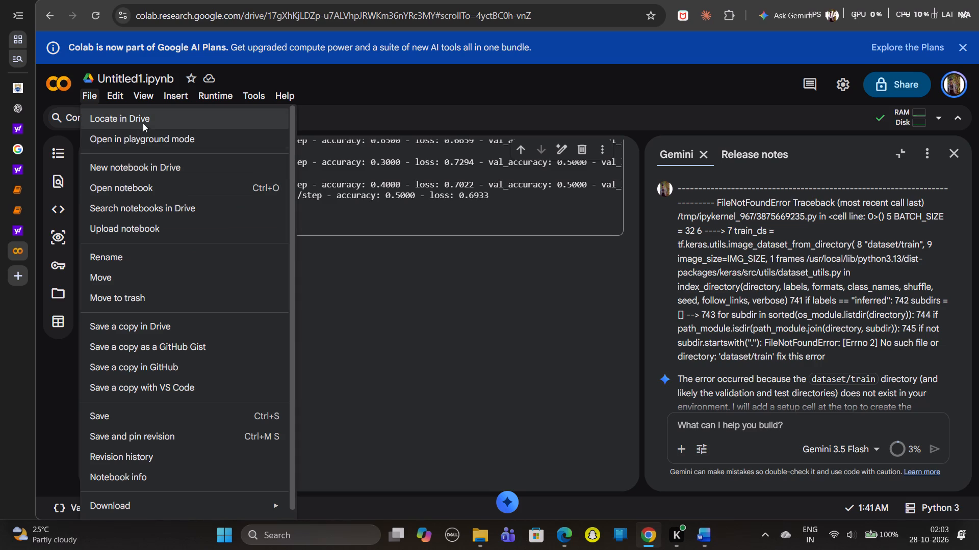
pyautogui.click(137, 171)
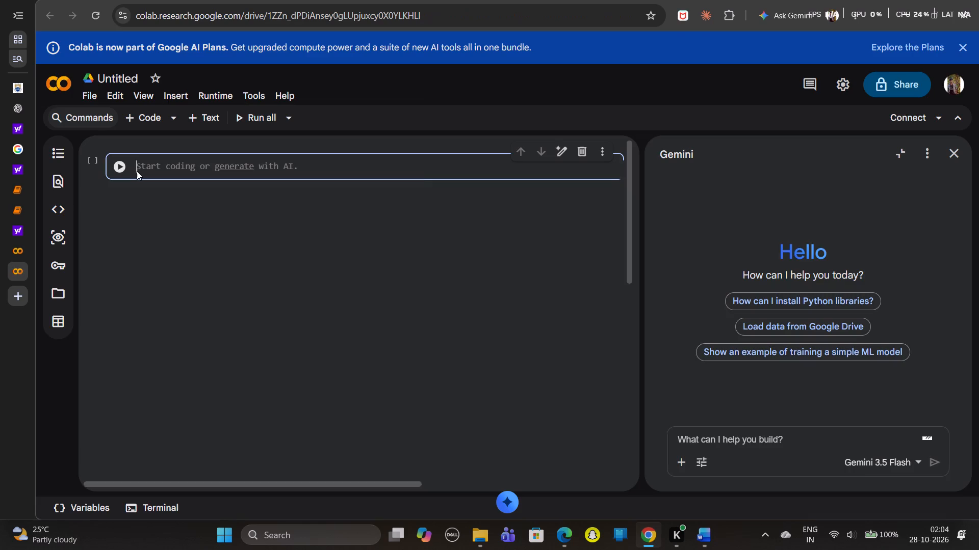
# Paste the copied Python payroll code into the new notebook's empty code cell and run it.
pyautogui.click(186, 167)
pyautogui.hotkey('ctrl', 'v')
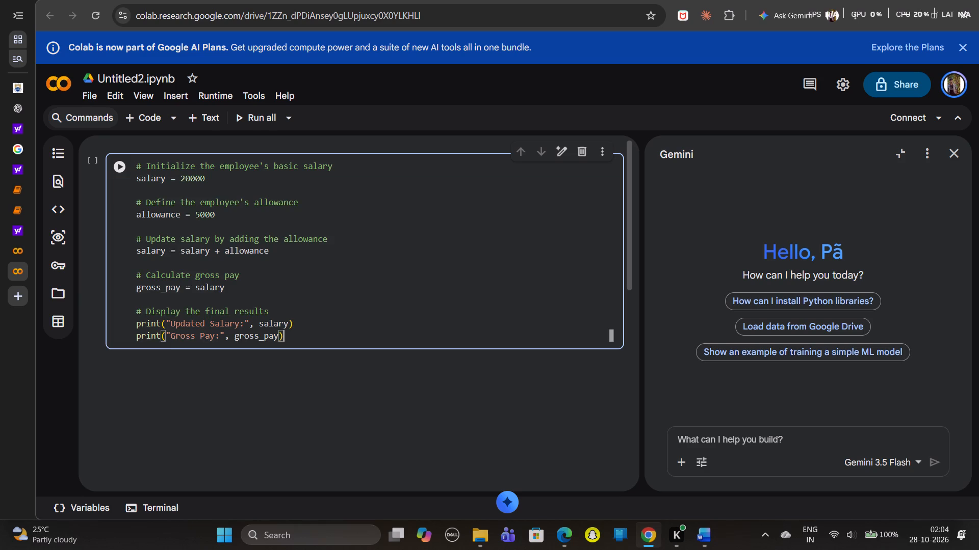
pyautogui.click(115, 163)
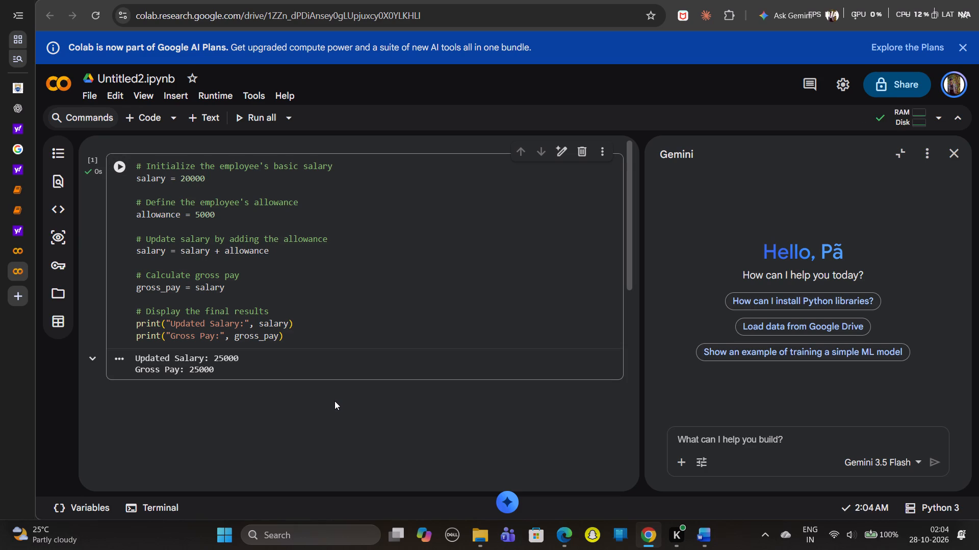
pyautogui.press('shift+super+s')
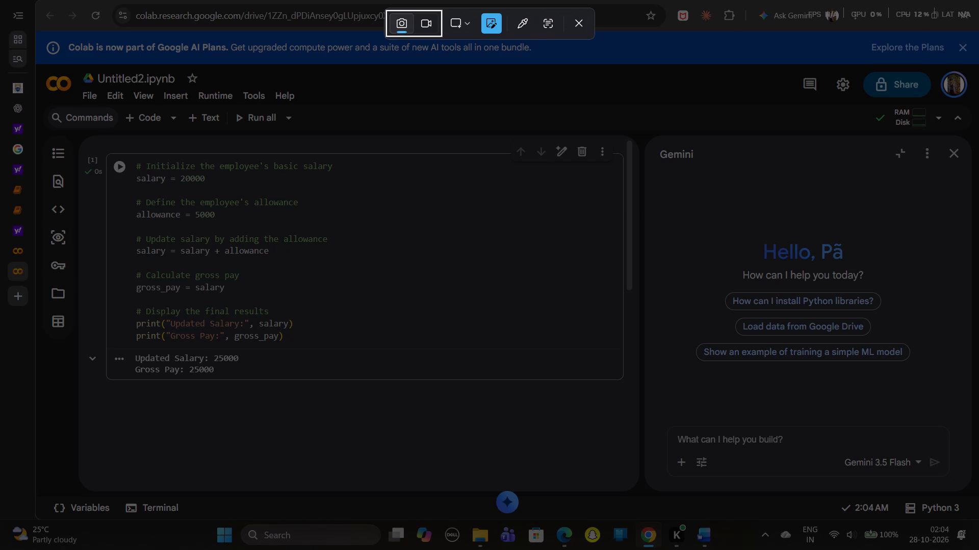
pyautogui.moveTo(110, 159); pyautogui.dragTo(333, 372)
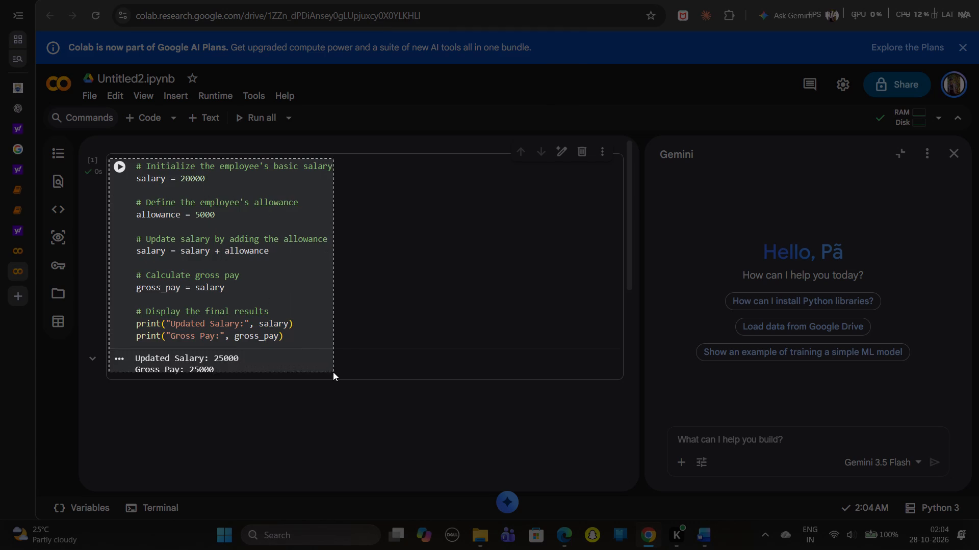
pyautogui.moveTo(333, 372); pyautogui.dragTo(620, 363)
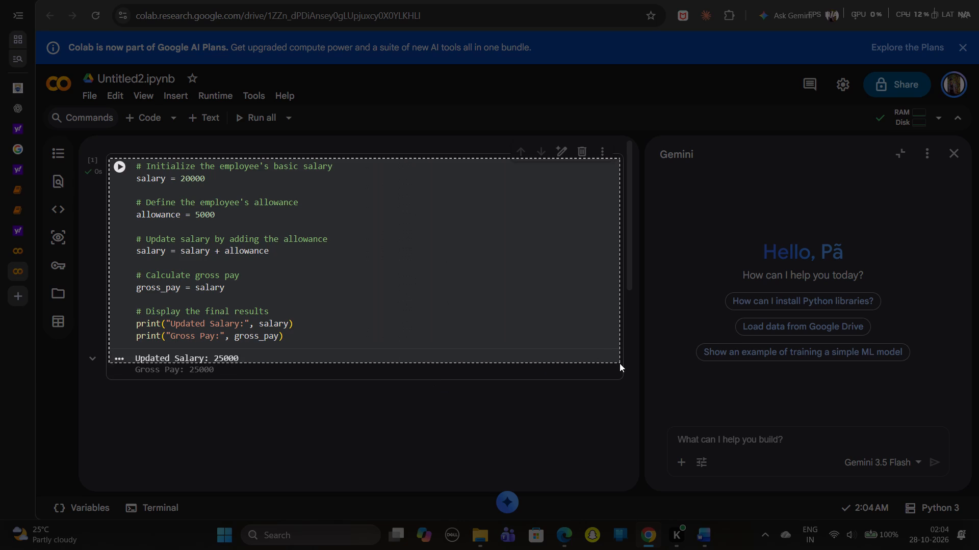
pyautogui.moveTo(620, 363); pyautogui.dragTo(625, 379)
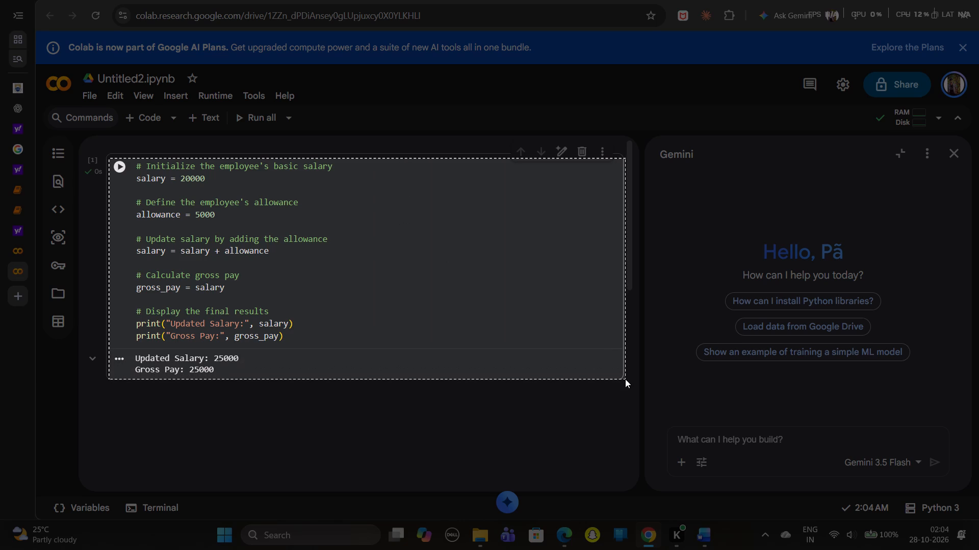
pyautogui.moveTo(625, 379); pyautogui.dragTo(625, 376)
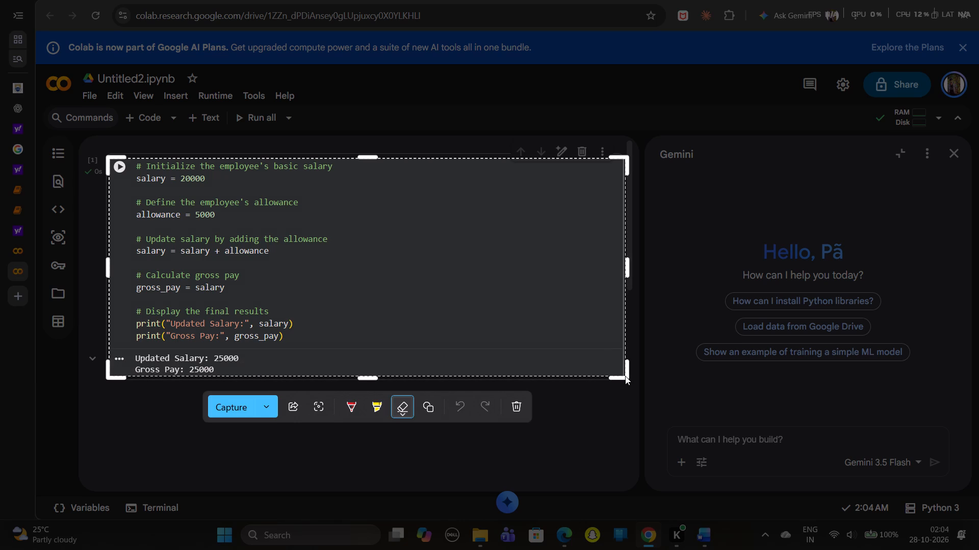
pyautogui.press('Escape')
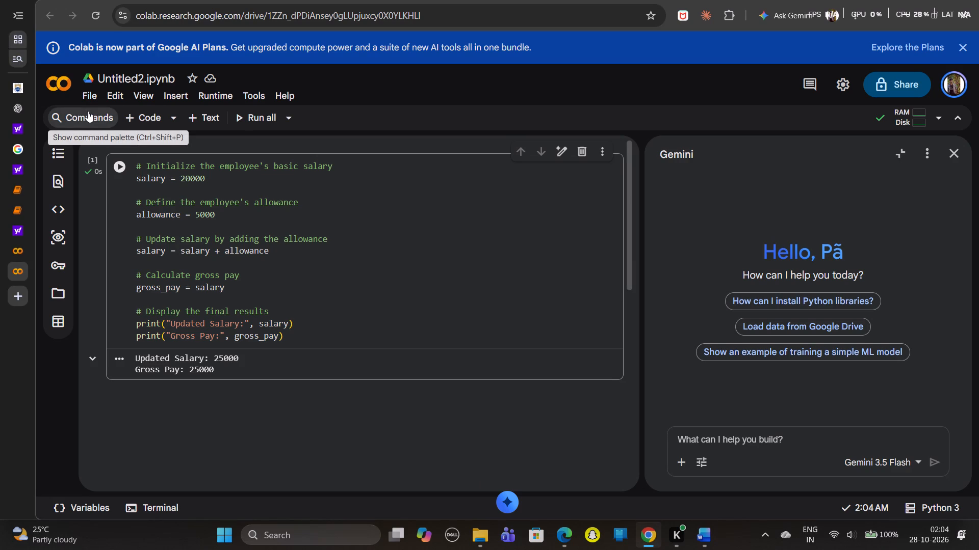
# Snip the Colab notebook area from its title down past the code cell's output and copy the screenshot.
pyautogui.press('shift+super+s')
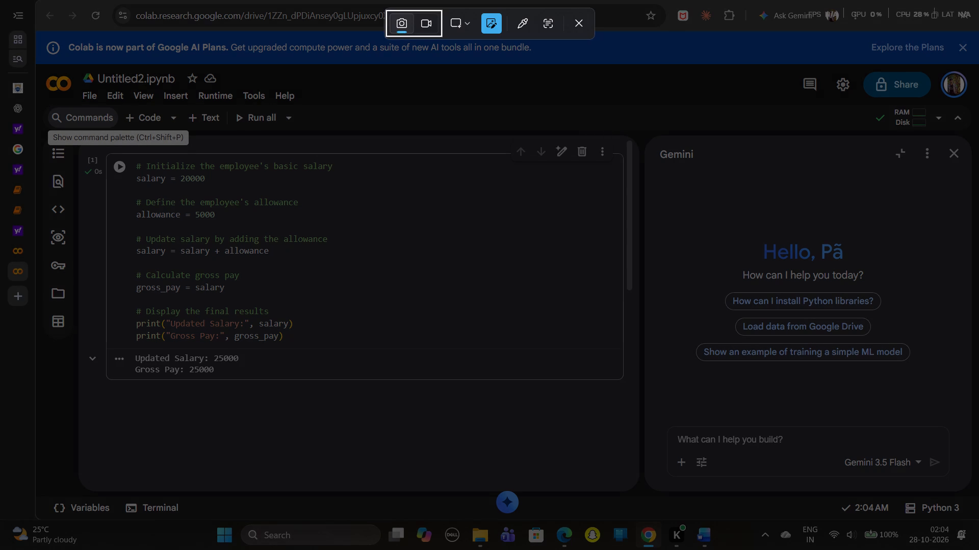
pyautogui.moveTo(72, 74); pyautogui.dragTo(98, 129)
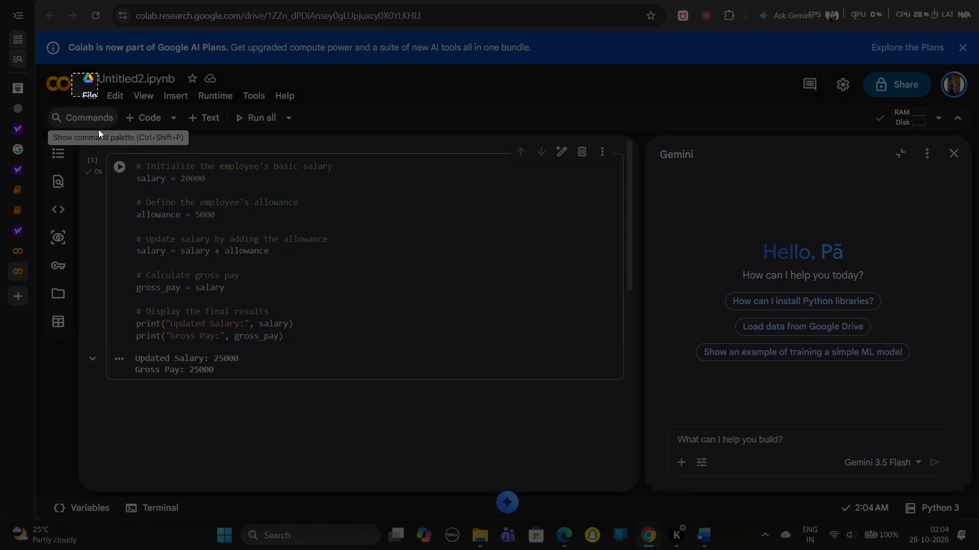
pyautogui.moveTo(98, 129); pyautogui.dragTo(563, 468)
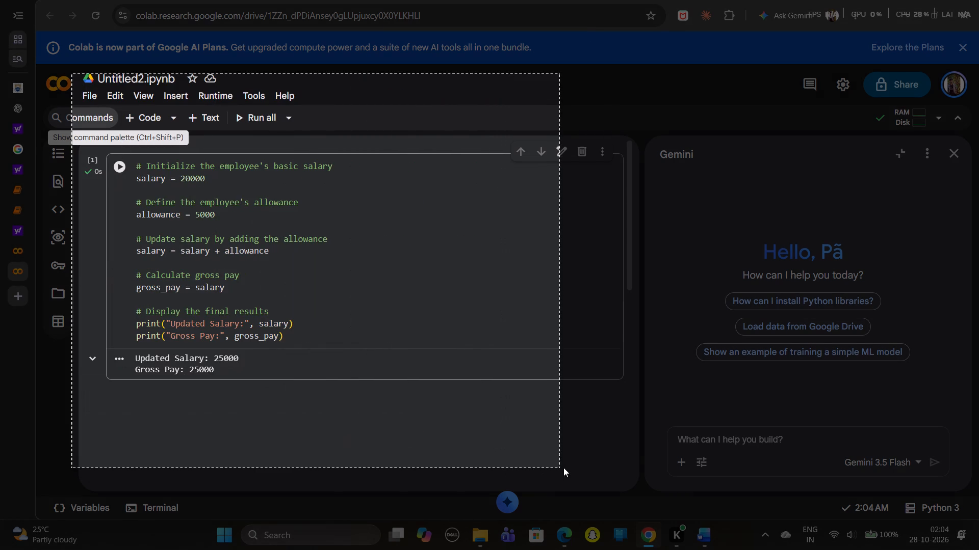
pyautogui.moveTo(563, 468); pyautogui.dragTo(646, 465)
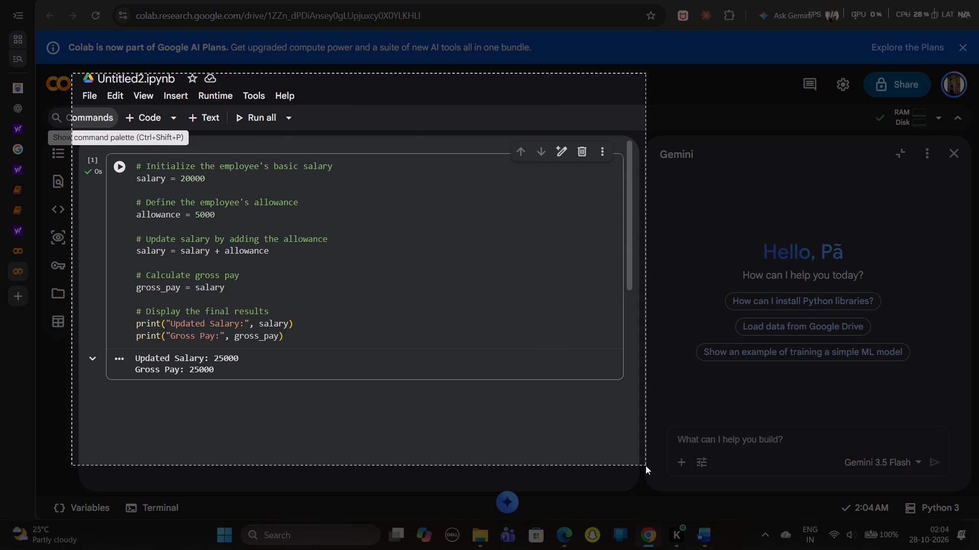
pyautogui.moveTo(646, 465); pyautogui.dragTo(646, 466)
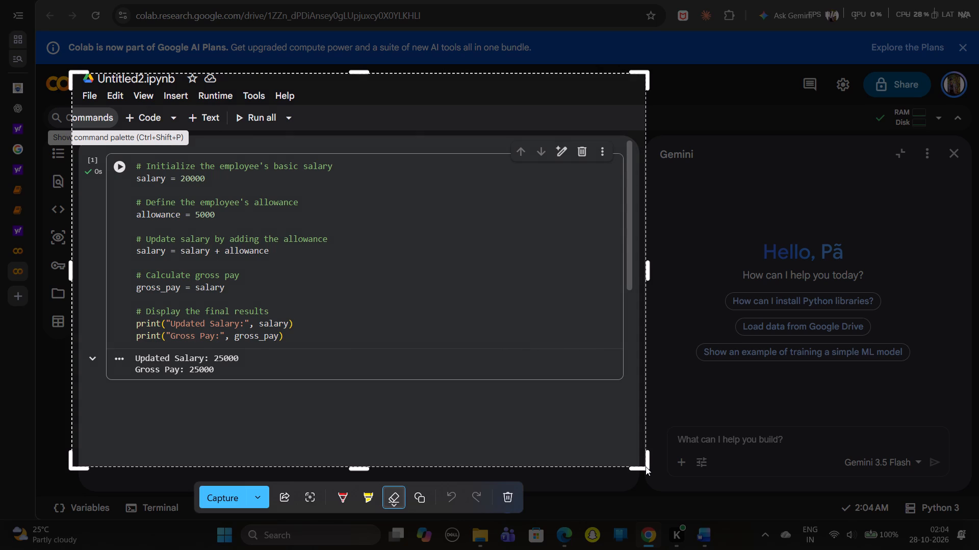
pyautogui.hotkey('ctrl', 'c')
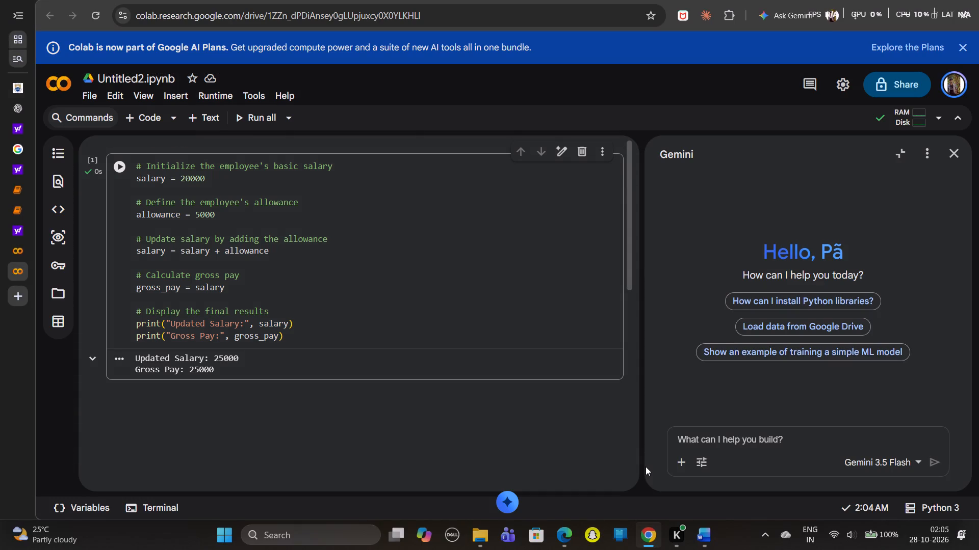
# In Word, paste the screenshot on a new line below "Gross Pay: 25000" in section 7, Program Output and Result Analysis.
pyautogui.click(704, 538)
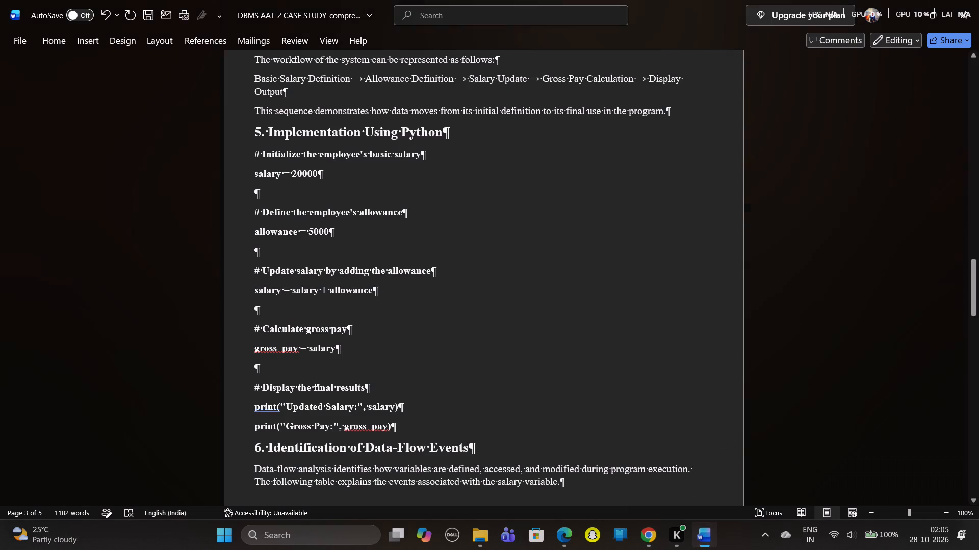
pyautogui.scroll(-2, 503, 417)
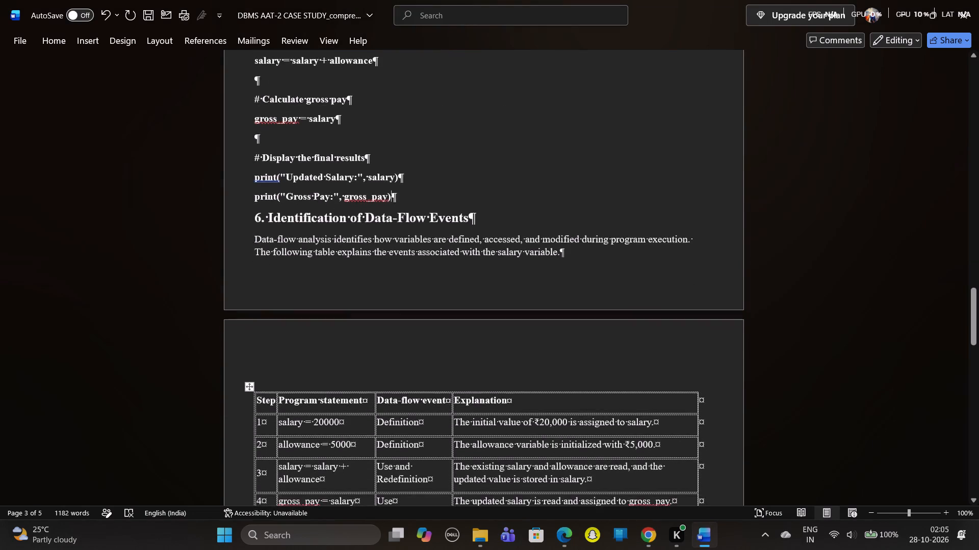
pyautogui.scroll(-2, 503, 417)
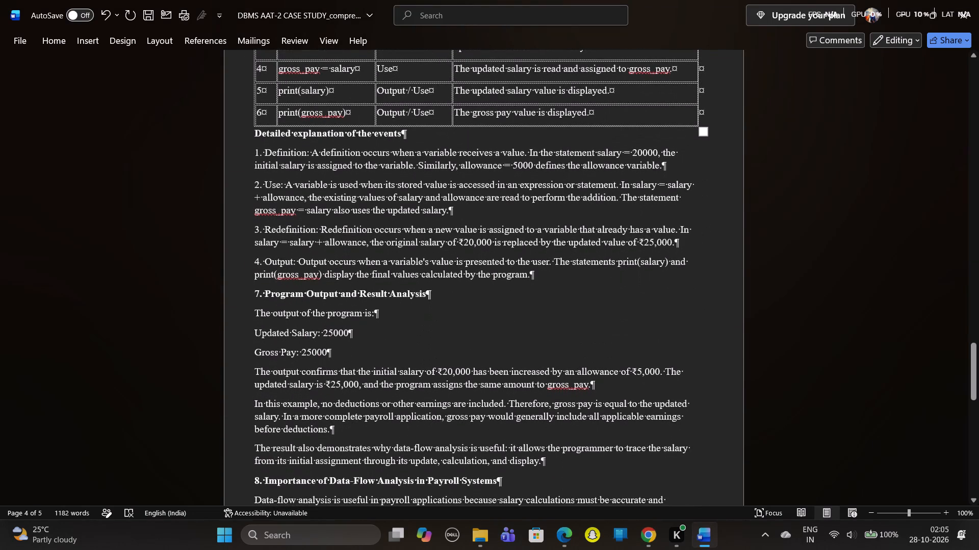
pyautogui.click(345, 348)
pyautogui.click(394, 314)
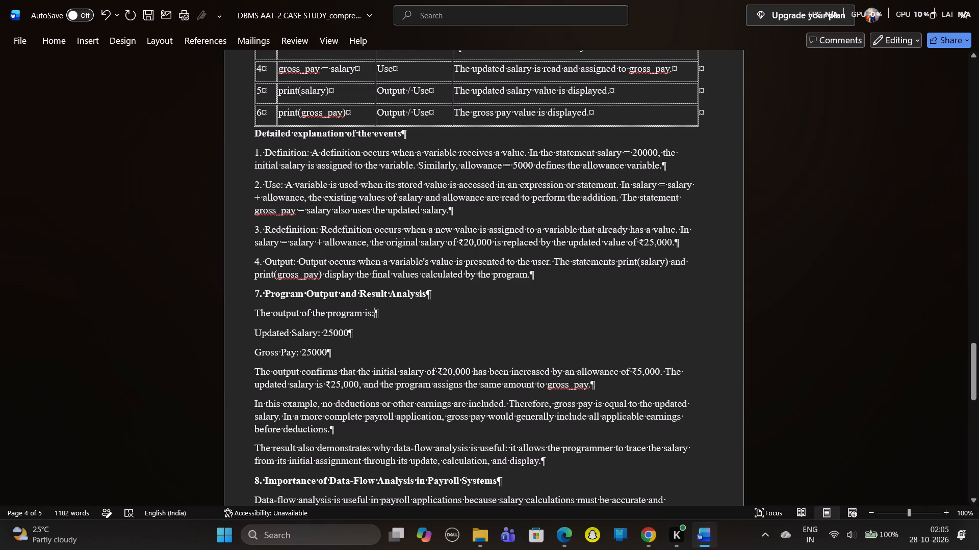
pyautogui.click(345, 350)
pyautogui.press('Return')
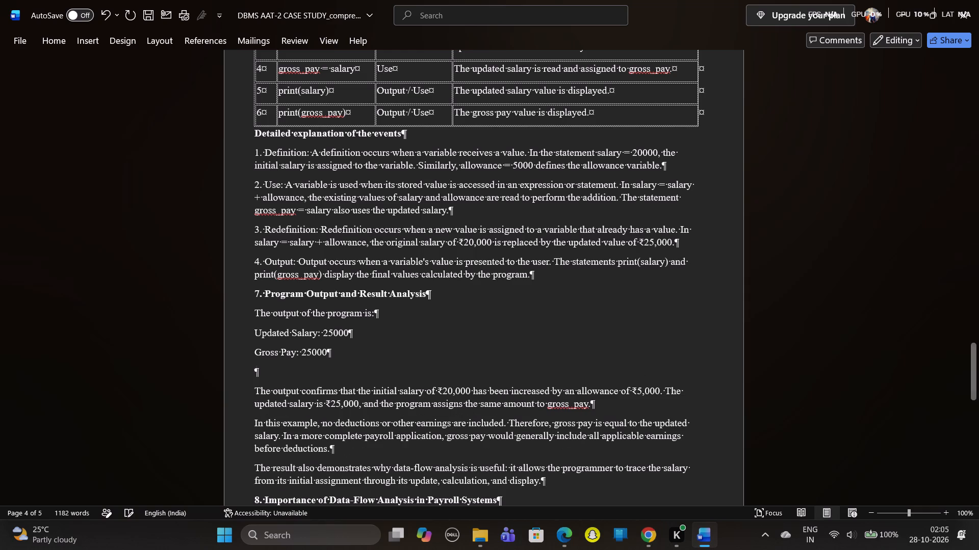
pyautogui.hotkey('ctrl', 'v')
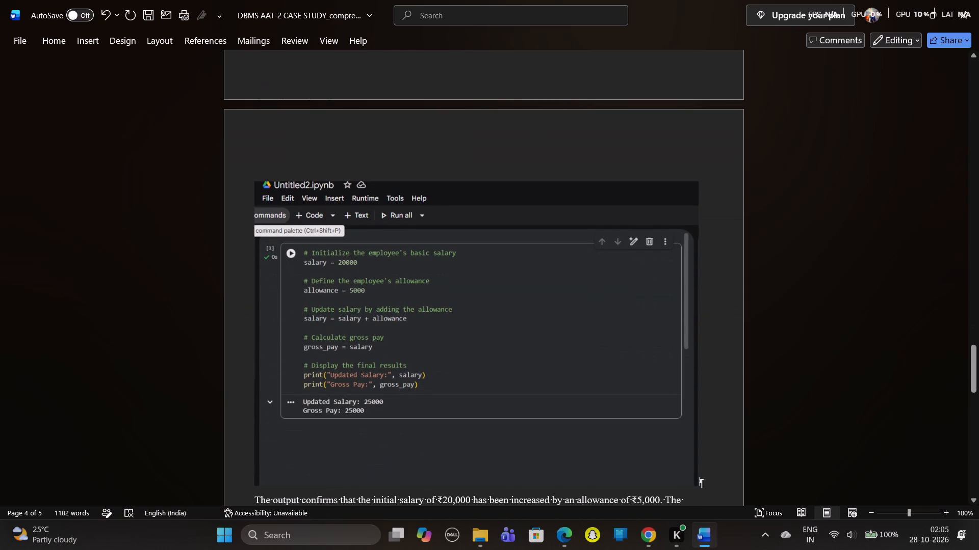
# Shrink the pasted notebook screenshot in width and height so it fits on the same page directly under the "Gross Pay: 25000" line.
pyautogui.click(656, 435)
pyautogui.scroll(-1, 656, 435)
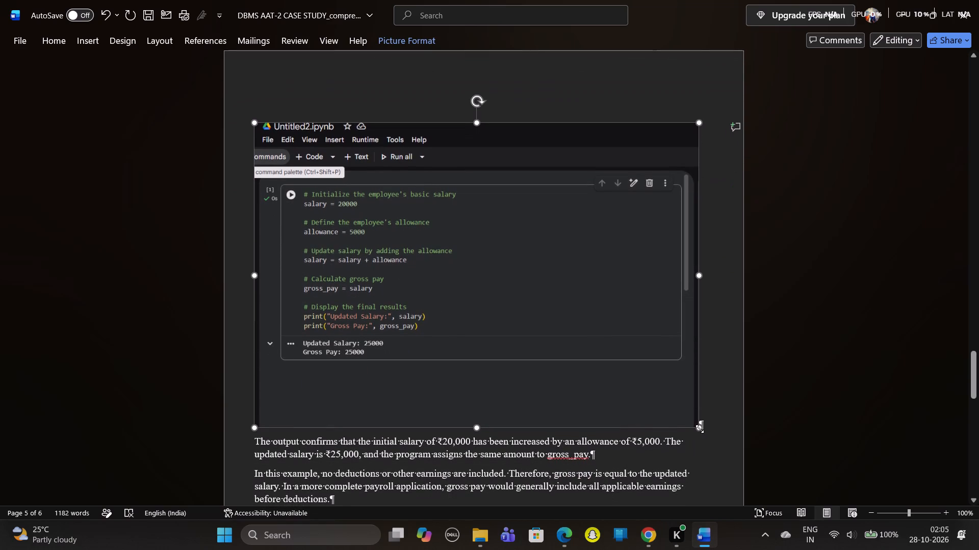
pyautogui.moveTo(697, 427); pyautogui.dragTo(603, 321)
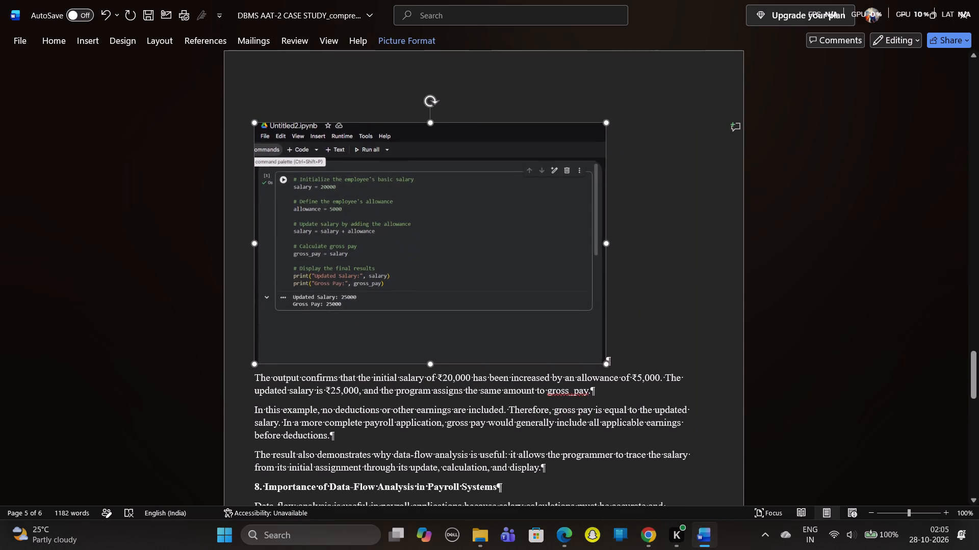
pyautogui.moveTo(603, 321); pyautogui.dragTo(602, 320)
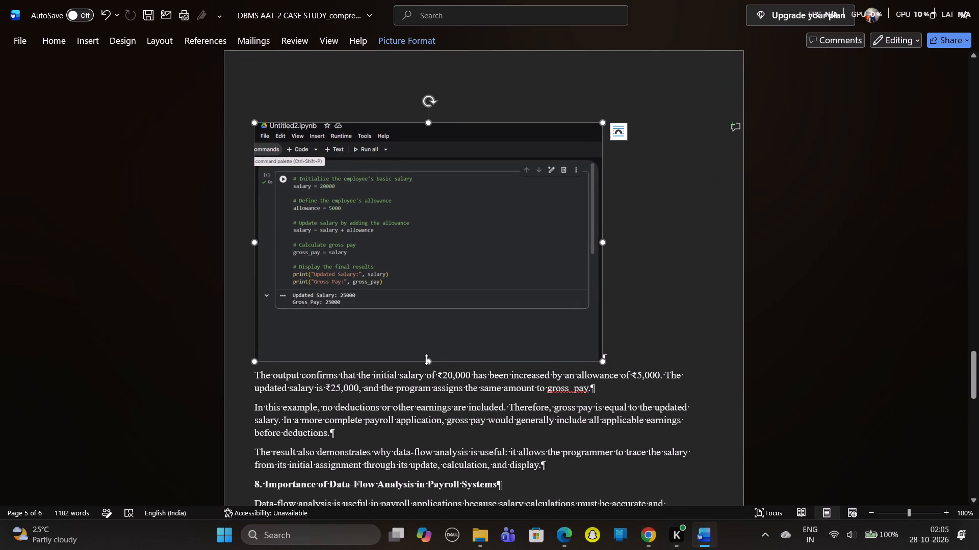
pyautogui.moveTo(426, 360); pyautogui.dragTo(447, 294)
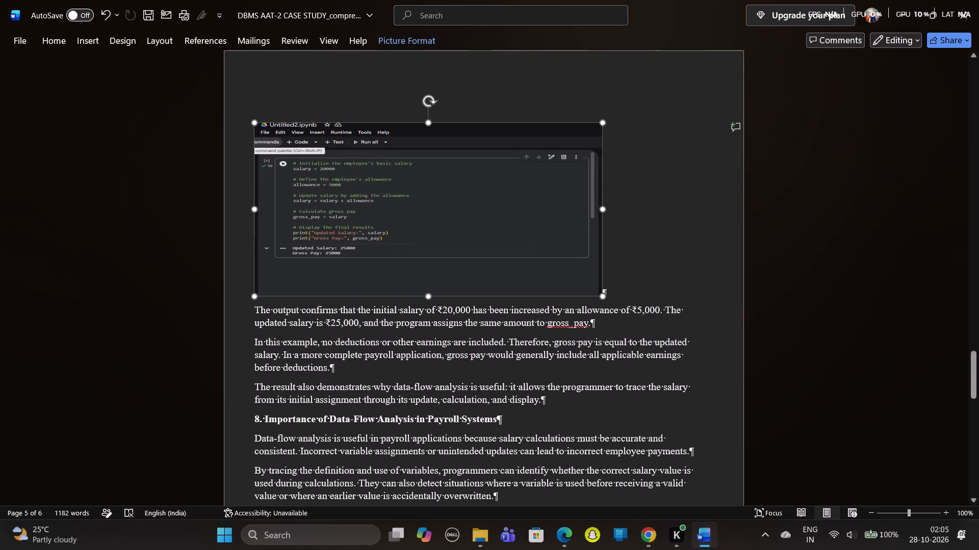
pyautogui.moveTo(447, 294); pyautogui.dragTo(447, 293)
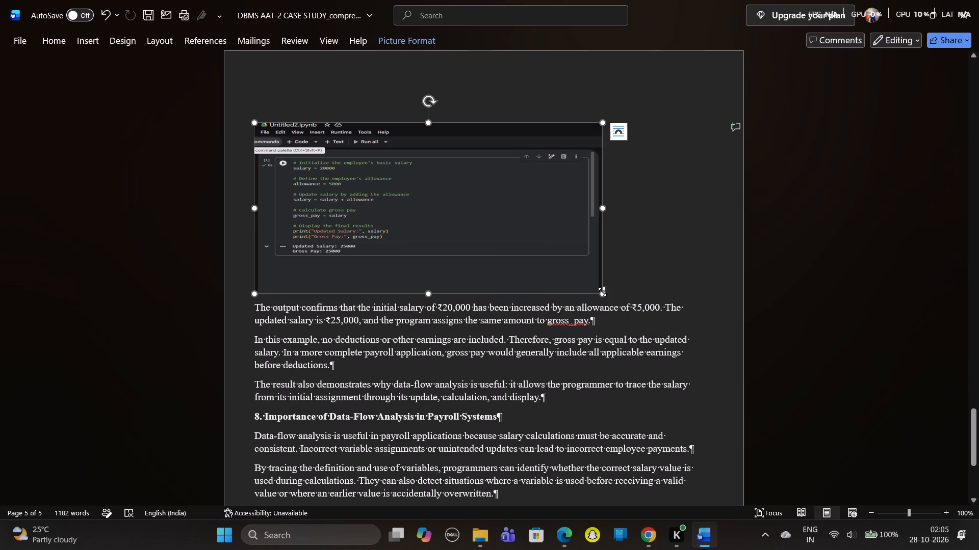
pyautogui.moveTo(602, 292); pyautogui.dragTo(563, 285)
pyautogui.scroll(1, 534, 259)
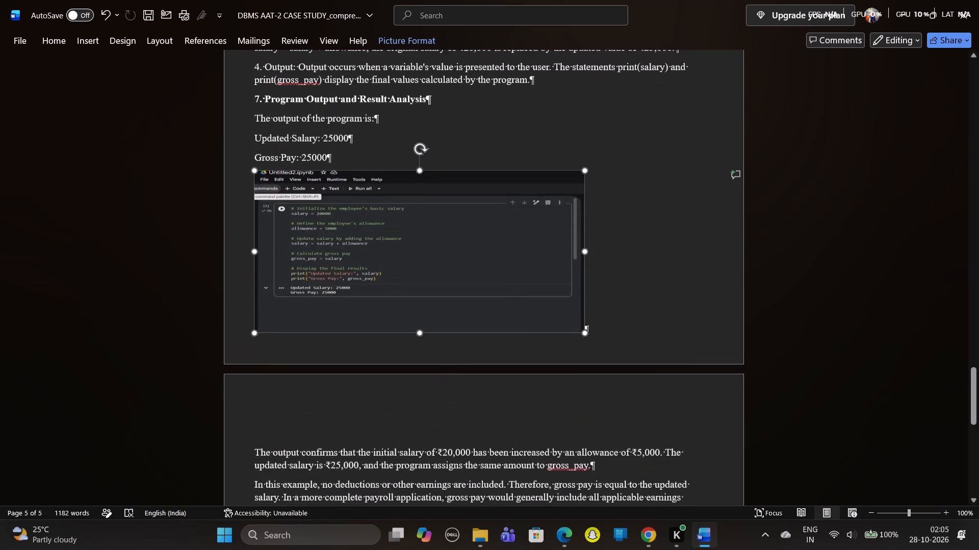
pyautogui.scroll(-1, 534, 259)
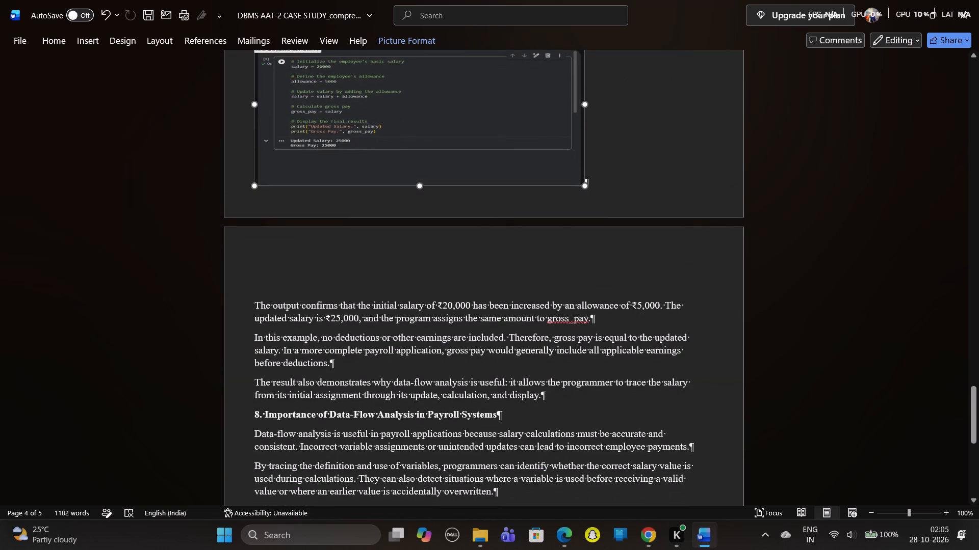